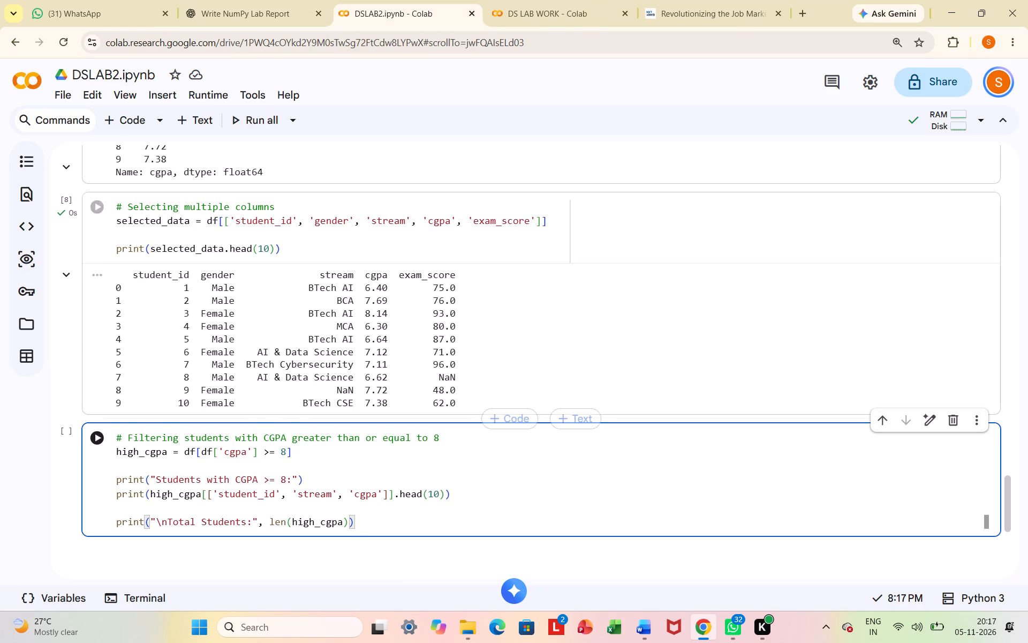
pyautogui.click(101, 439)
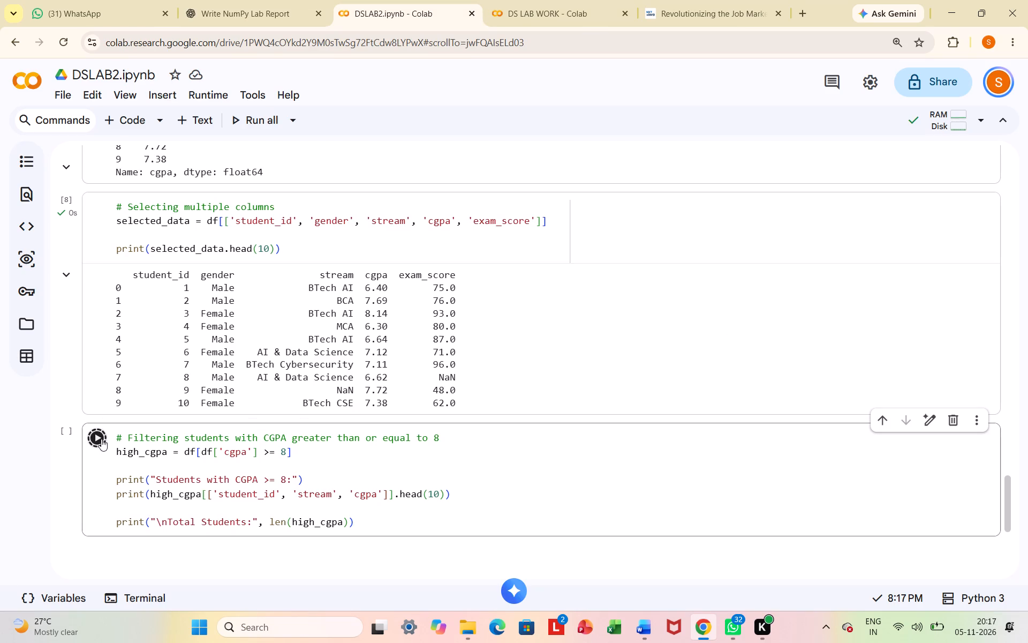
pyautogui.scroll(-3, 101, 439)
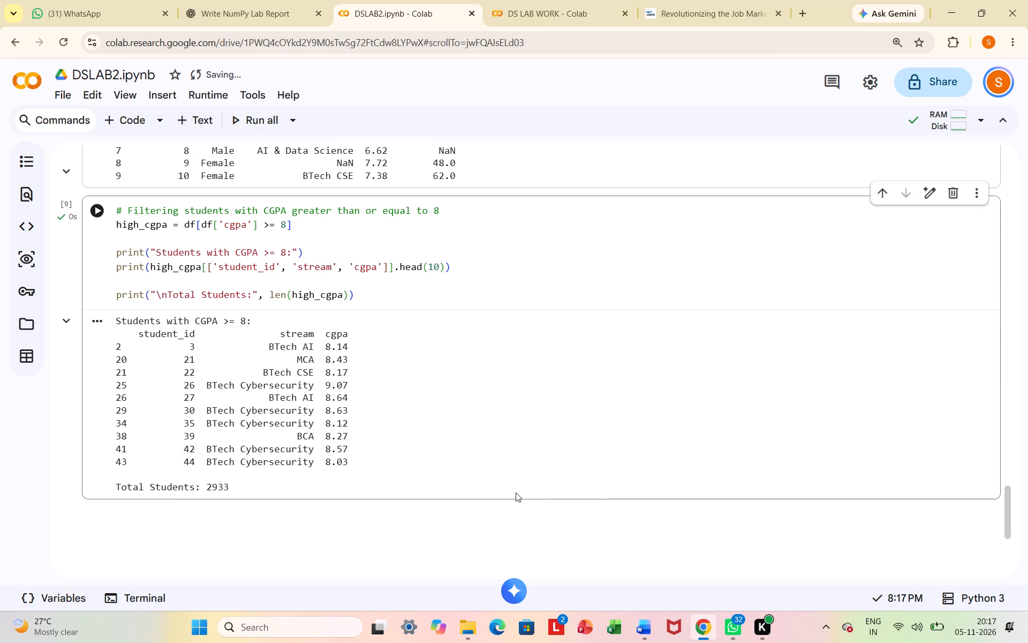
pyautogui.hscroll(-2, 287, 370)
pyautogui.hscroll(1, 210, 358)
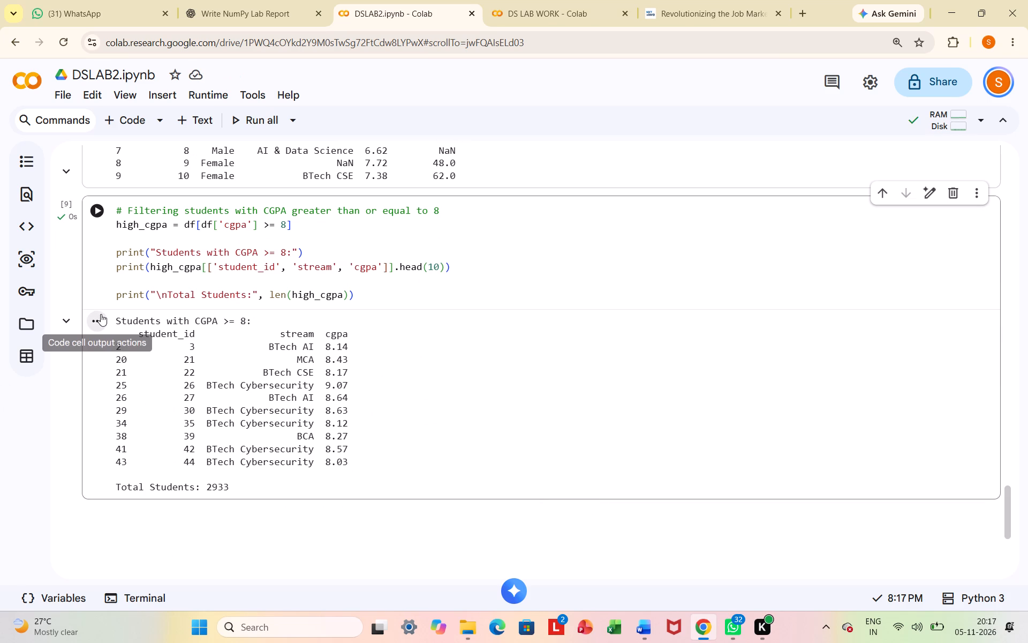
pyautogui.click(101, 314)
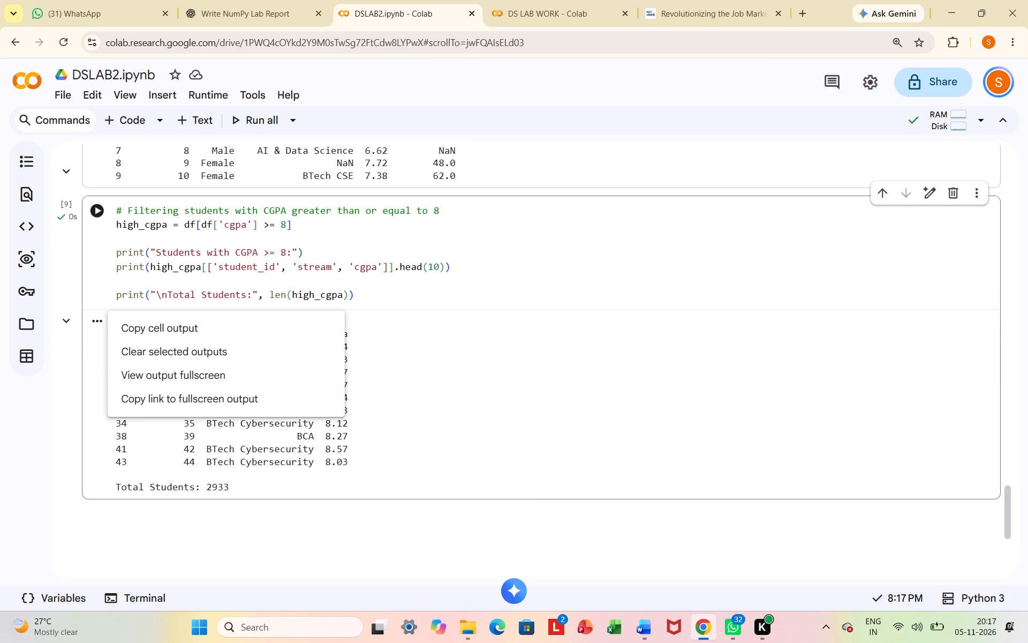
pyautogui.click(213, 457)
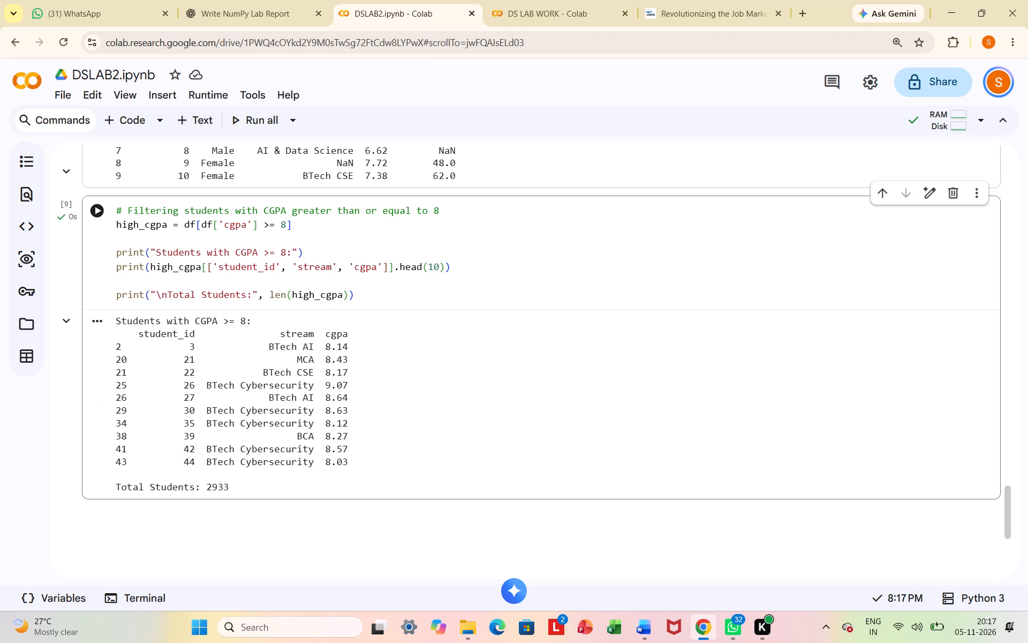
# Remove the print("Students with CGPA >= 8:") line from the CGPA filtering code, keeping one blank line there, and rerun the cell.
pyautogui.moveTo(306, 255); pyautogui.dragTo(122, 244)
pyautogui.press('BackSpace')
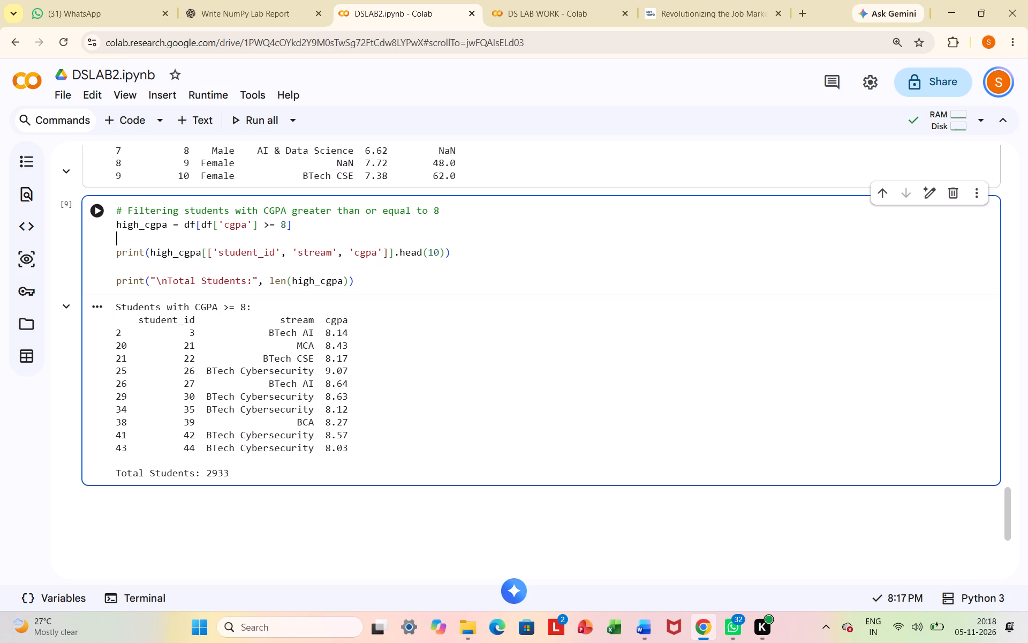
pyautogui.click(103, 222)
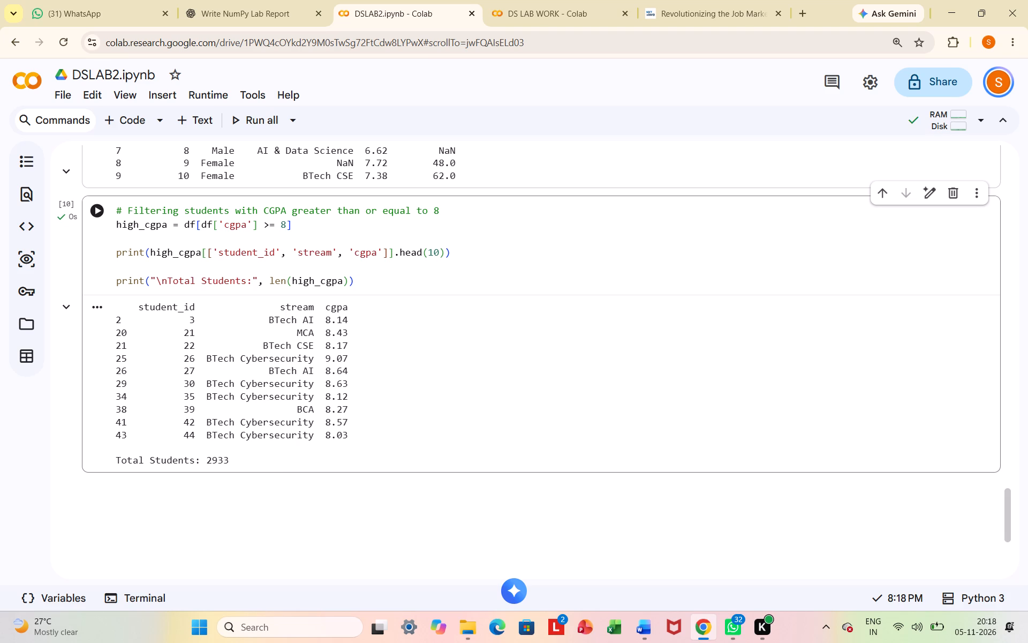
# Remove .head(10) from the high_cgpa print statement in the CGPA filtering cell and rerun the cell.
pyautogui.scroll(1, 126, 318)
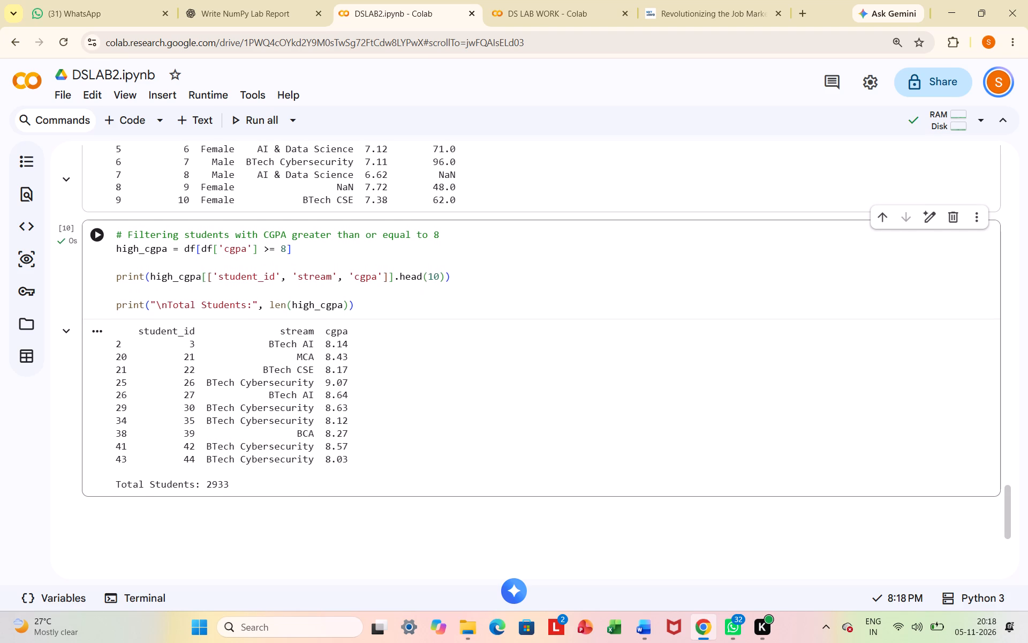
pyautogui.scroll(1, 126, 318)
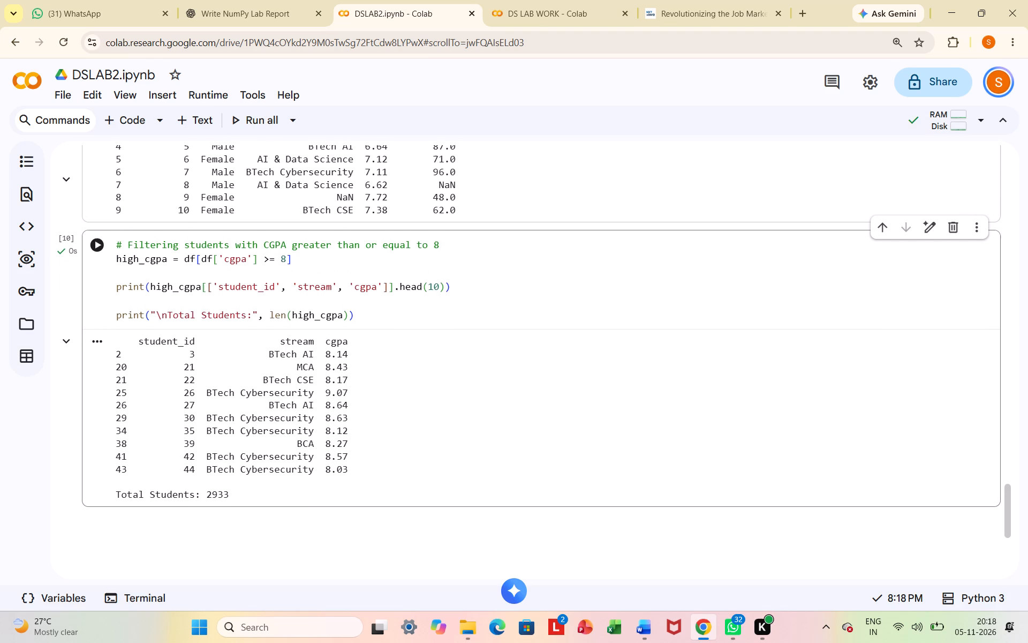
pyautogui.click(444, 291)
pyautogui.scroll(2, 444, 291)
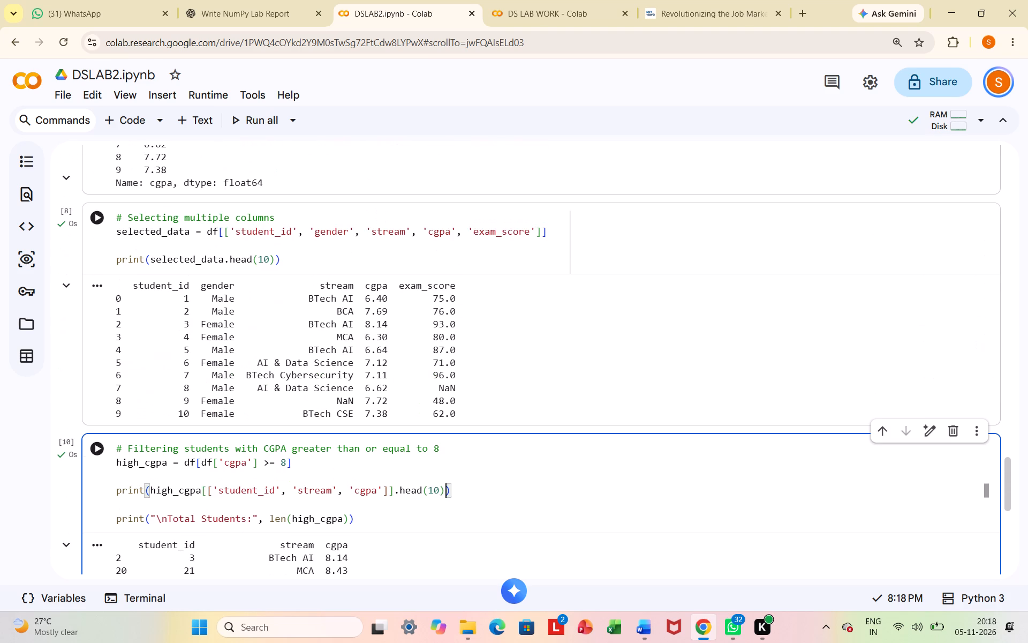
pyautogui.scroll(2, 444, 291)
pyautogui.press('BackSpace')
pyautogui.press('BackSpace')
pyautogui.press('BackSpace')
pyautogui.press('BackSpace')
pyautogui.press('BackSpace')
pyautogui.press('BackSpace')
pyautogui.press('BackSpace')
pyautogui.press('BackSpace')
pyautogui.press('BackSpace')
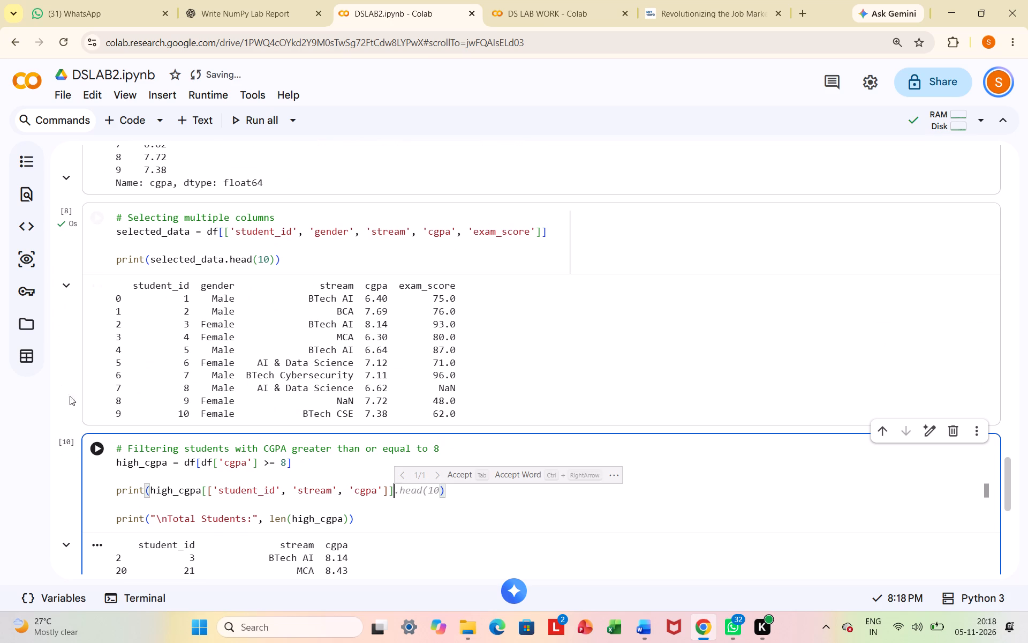
pyautogui.click(100, 449)
pyautogui.scroll(-2, 100, 449)
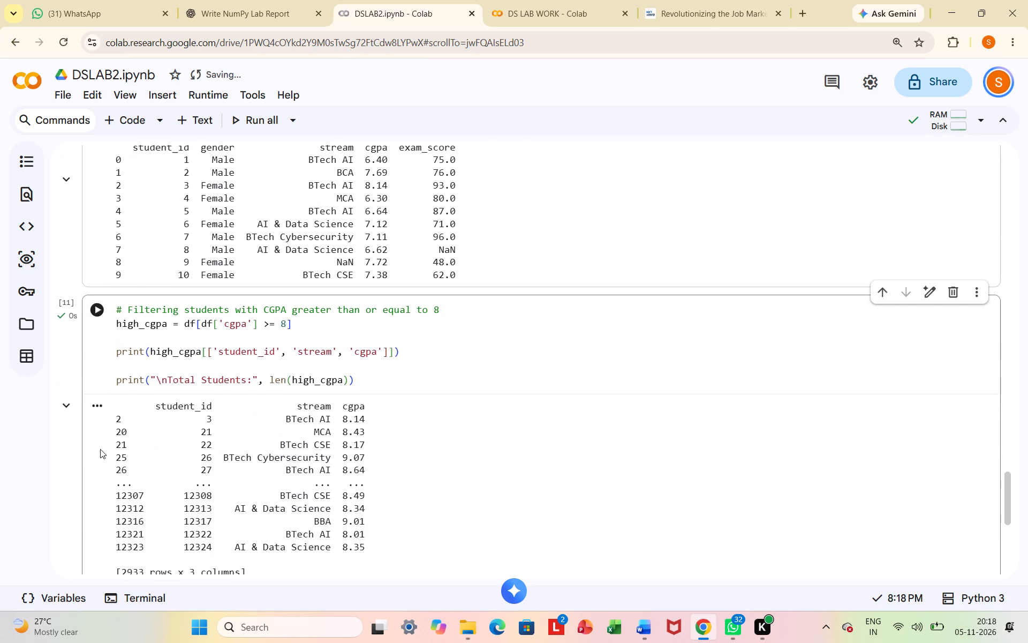
pyautogui.scroll(-2, 100, 449)
# In the multiple-columns cell, shorten the print statement to print(selected_data) and rerun the cell.
pyautogui.scroll(1, 100, 449)
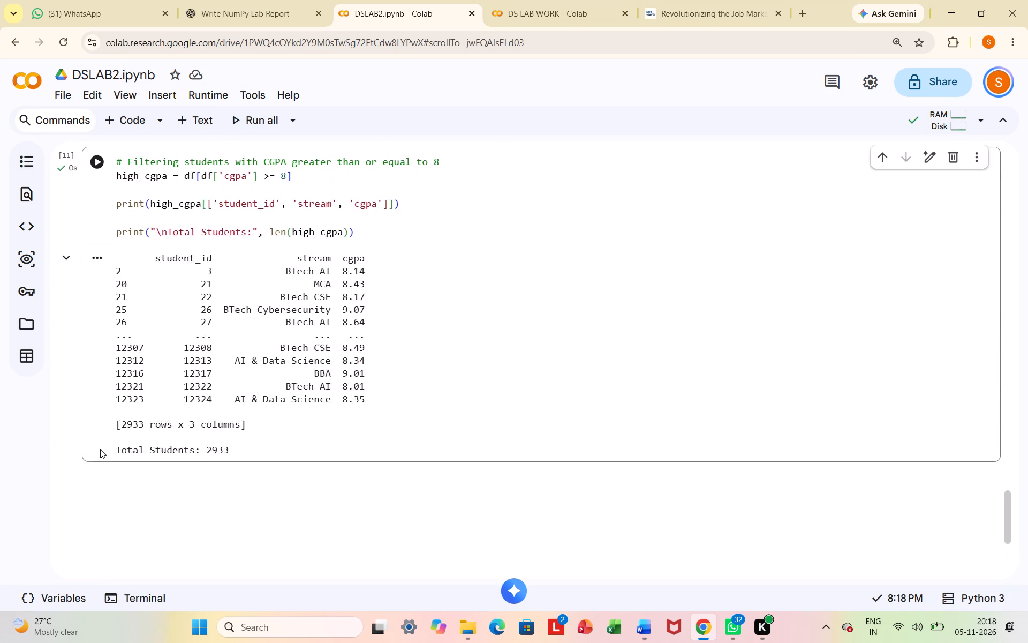
pyautogui.scroll(1, 100, 449)
pyautogui.click(273, 301)
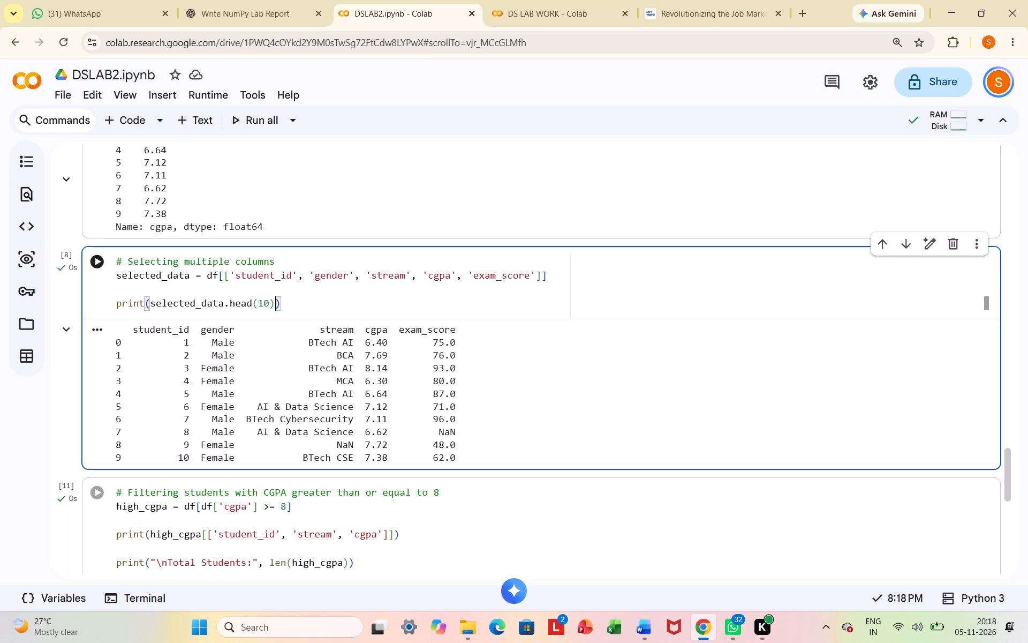
pyautogui.press('BackSpace')
pyautogui.press('BackSpace')
pyautogui.press('BackSpace')
pyautogui.press('BackSpace')
pyautogui.press('BackSpace')
pyautogui.press('BackSpace')
pyautogui.press('BackSpace')
pyautogui.press('BackSpace')
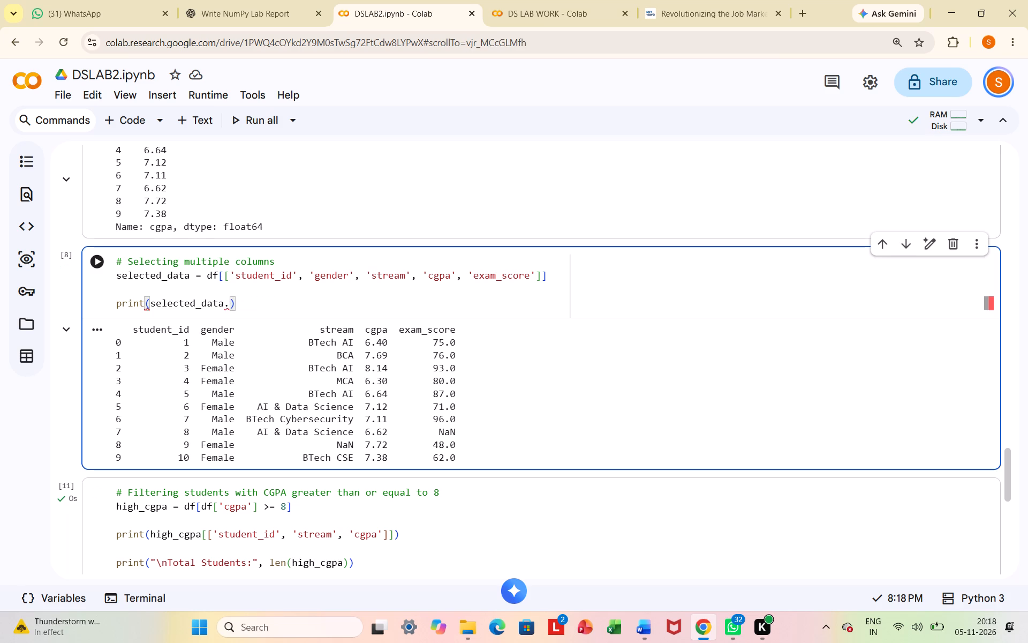
pyautogui.press('BackSpace')
pyautogui.click(100, 253)
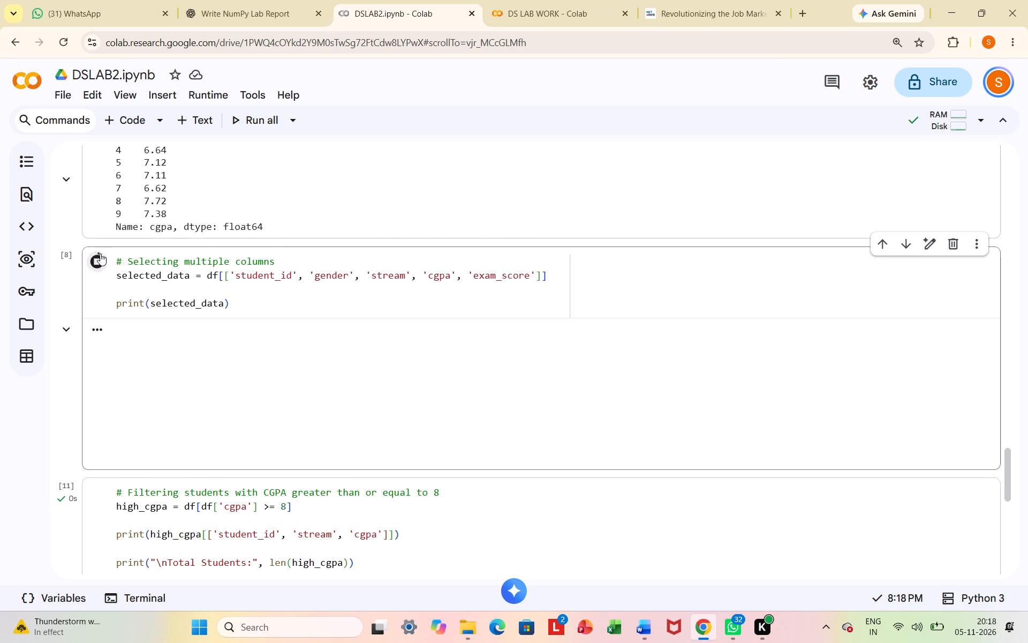
# In the Selecting a Single Column cell, shorten the print statement to print(cgpa) and rerun the cell.
pyautogui.scroll(-5, 166, 300)
pyautogui.scroll(2, 166, 300)
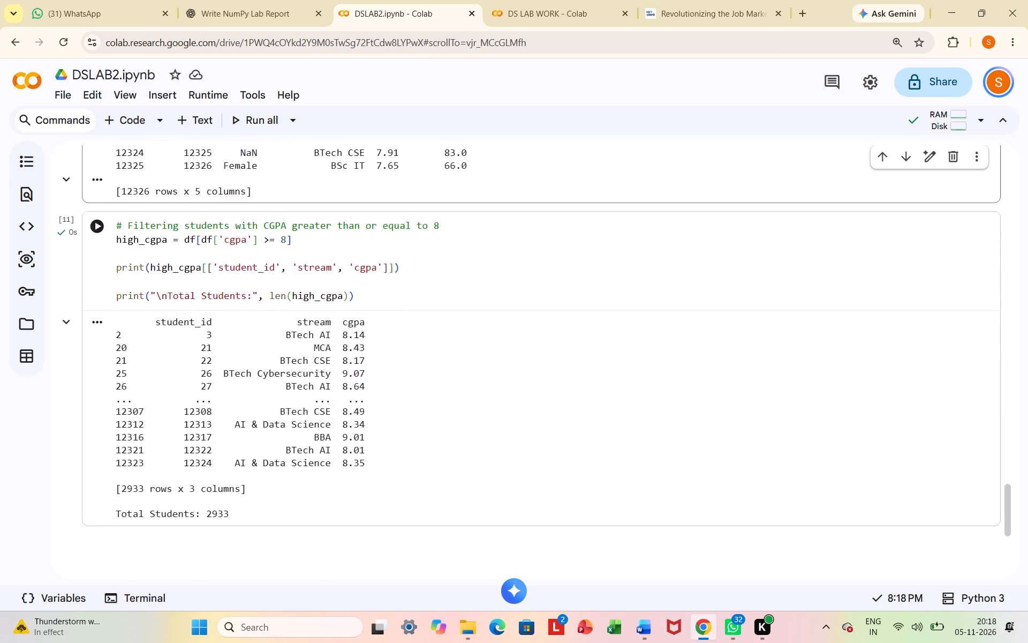
pyautogui.scroll(3, 166, 300)
pyautogui.scroll(-2, 166, 300)
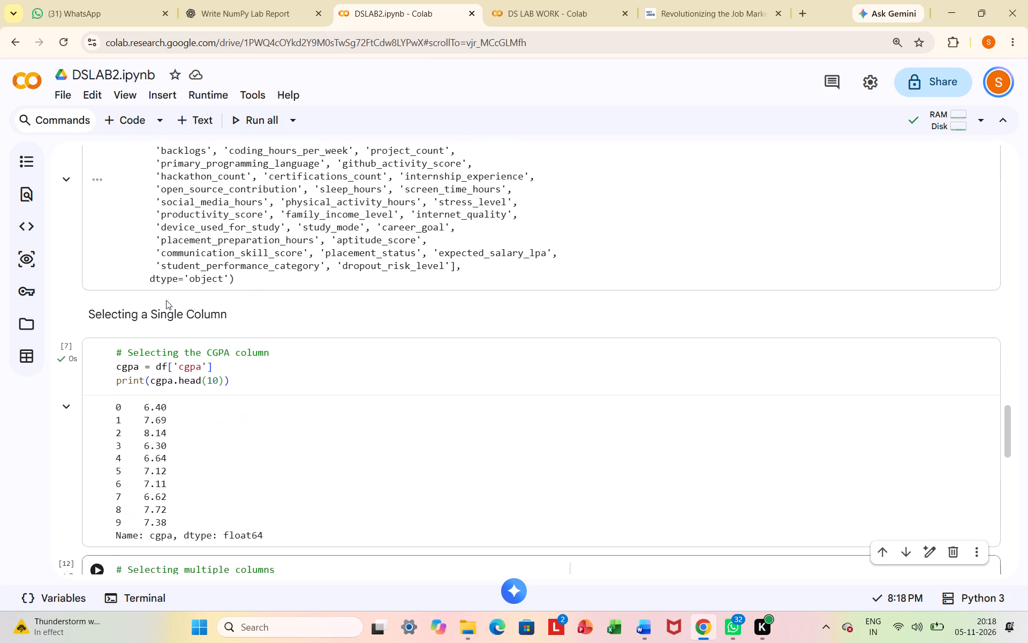
pyautogui.scroll(-2, 166, 300)
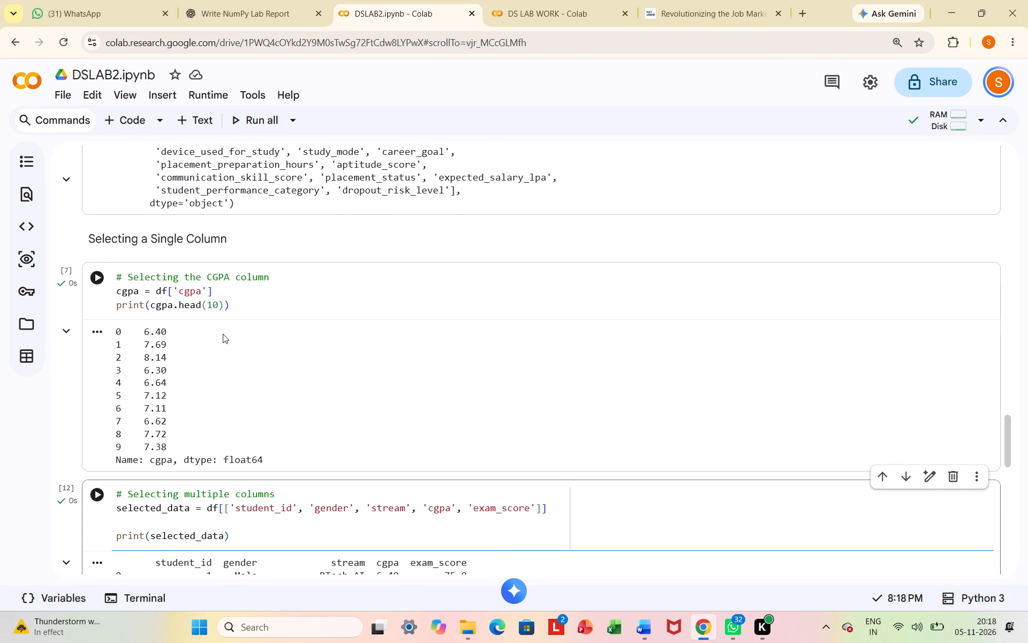
pyautogui.click(223, 308)
pyautogui.press('BackSpace')
pyautogui.press('BackSpace')
pyautogui.press('BackSpace')
pyautogui.press('BackSpace')
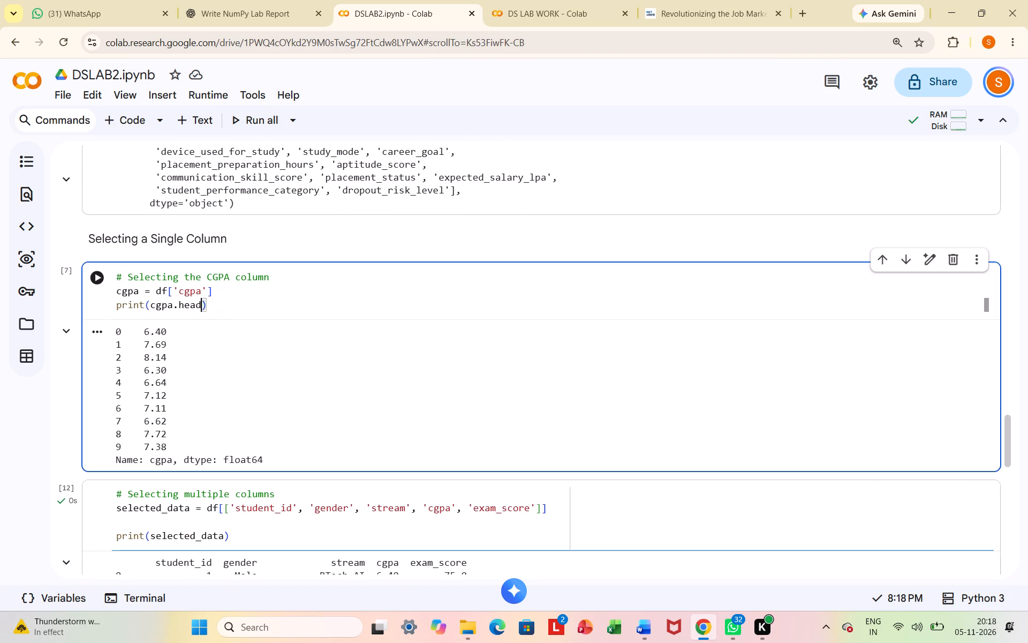
pyautogui.press('BackSpace')
pyautogui.press('BackSpace')
pyautogui.press('BackSpace')
pyautogui.press('BackSpace')
pyautogui.press('BackSpace')
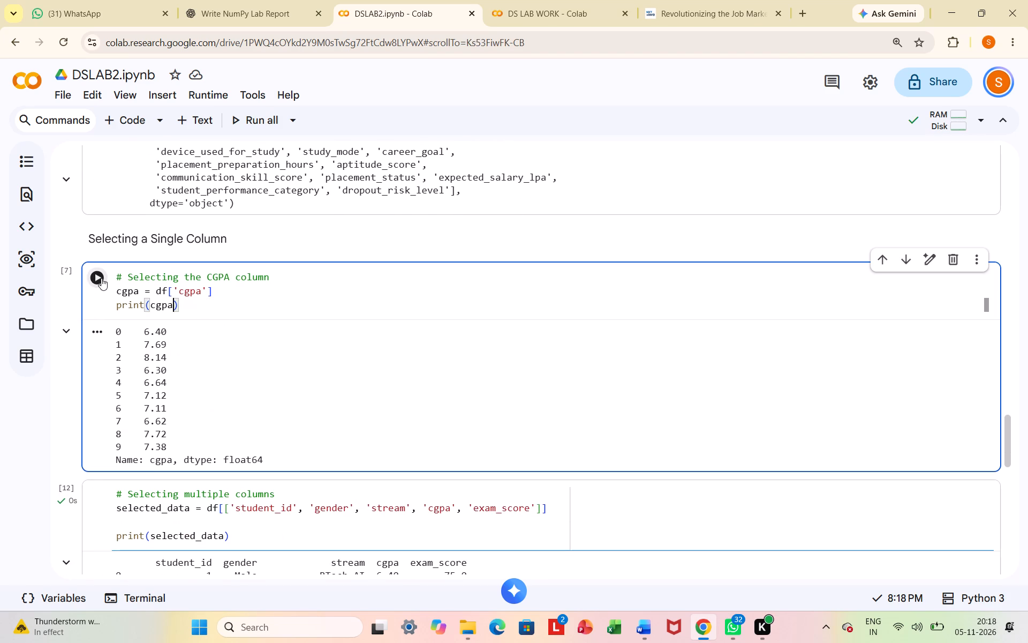
pyautogui.click(101, 278)
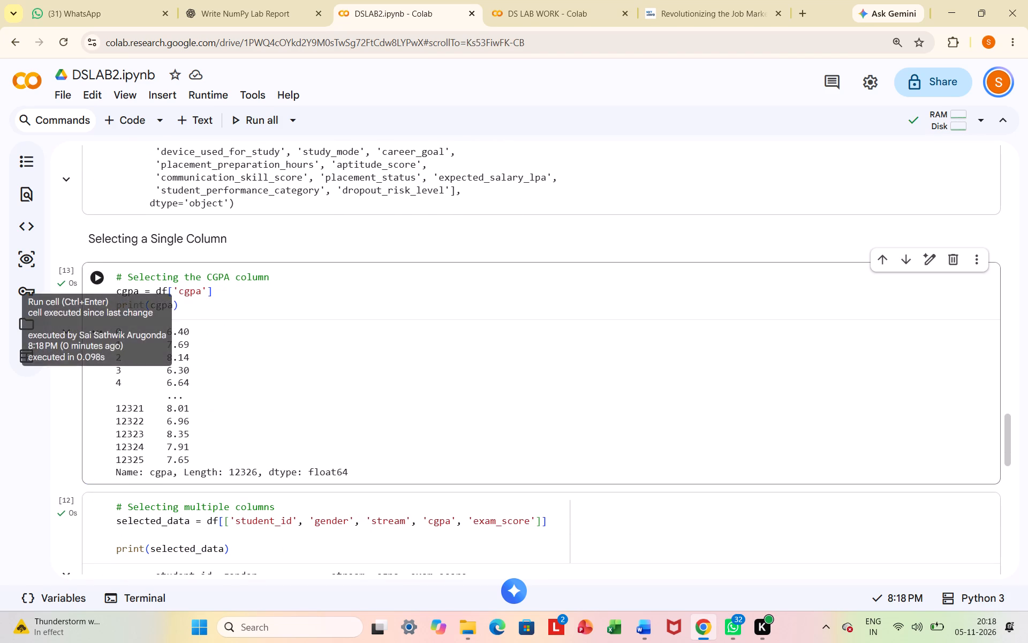
pyautogui.scroll(-1, 133, 317)
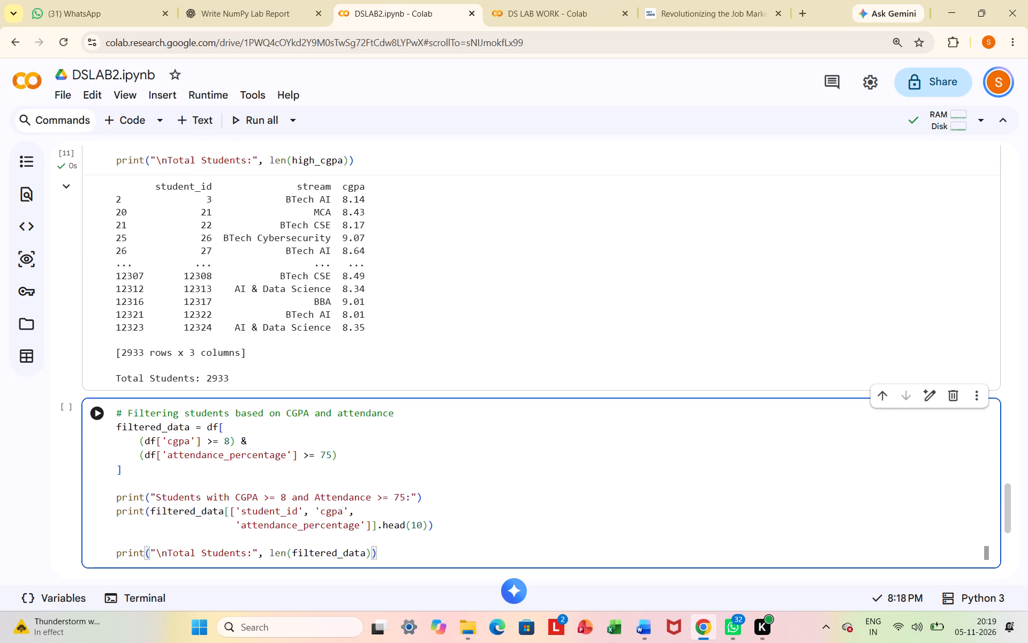
pyautogui.click(90, 409)
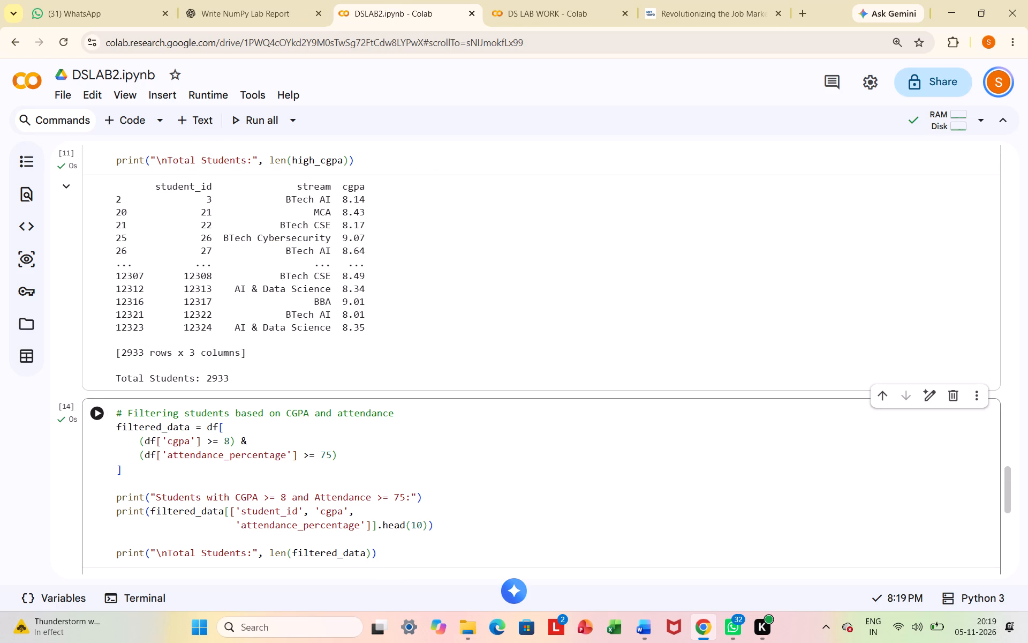
# Remove .head(10) from the filtered_data print statement in the CGPA and attendance filtering cell and rerun the cell.
pyautogui.click(415, 526)
pyautogui.press('Right')
pyautogui.press('Right')
pyautogui.press('BackSpace')
pyautogui.press('BackSpace')
pyautogui.press('BackSpace')
pyautogui.press('BackSpace')
pyautogui.press('BackSpace')
pyautogui.press('BackSpace')
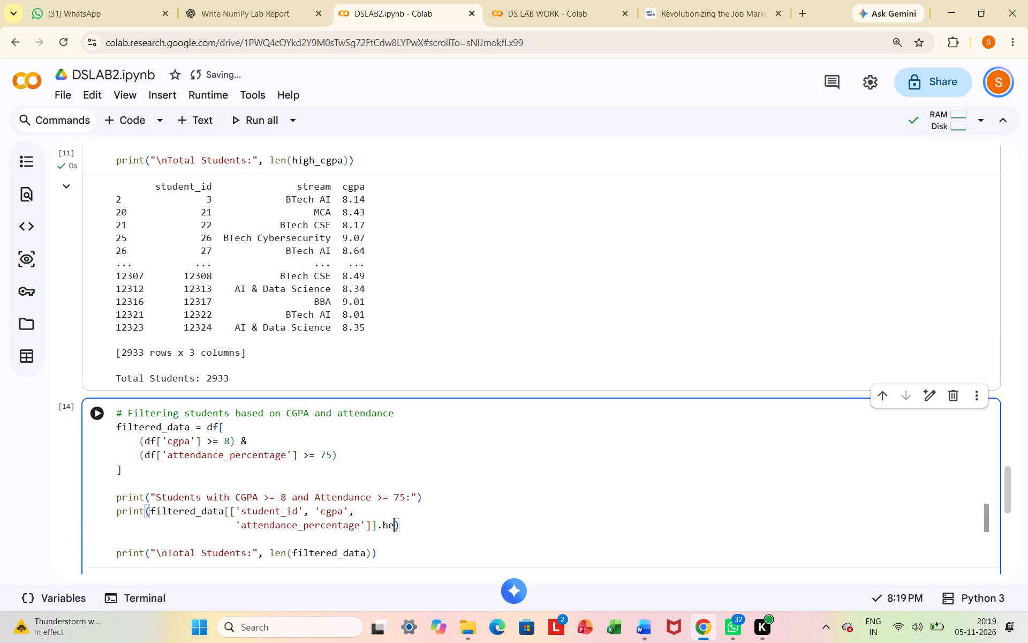
pyautogui.press('BackSpace')
pyautogui.press('BackSpace')
pyautogui.press('BackSpace')
pyautogui.click(96, 408)
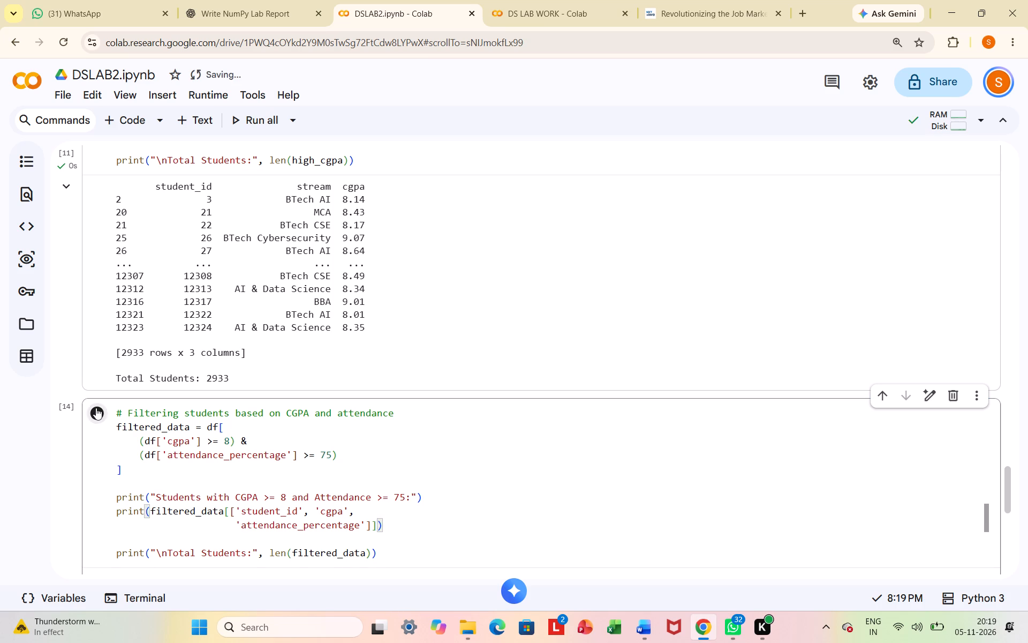
pyautogui.scroll(-3, 96, 408)
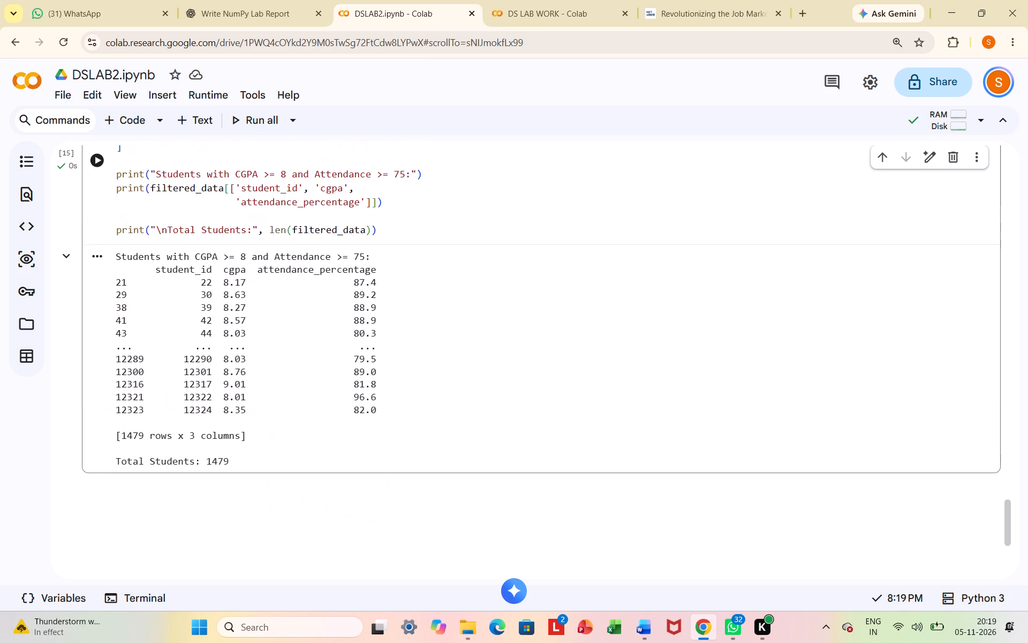
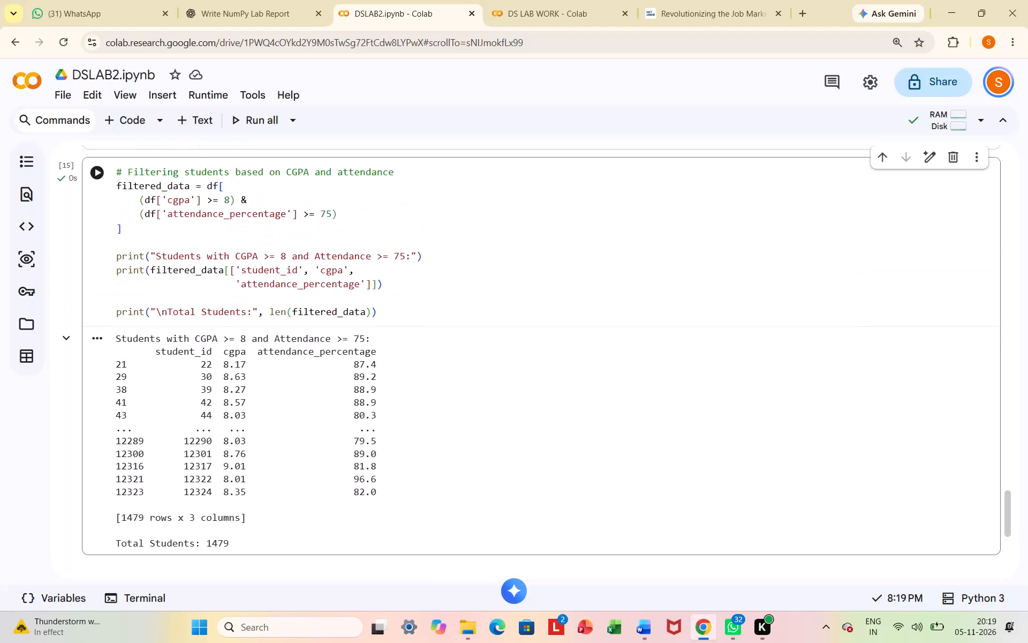
# Add an empty code cell below the CGPA and attendance filtering output at the end of the notebook.
pyautogui.scroll(-1, 155, 386)
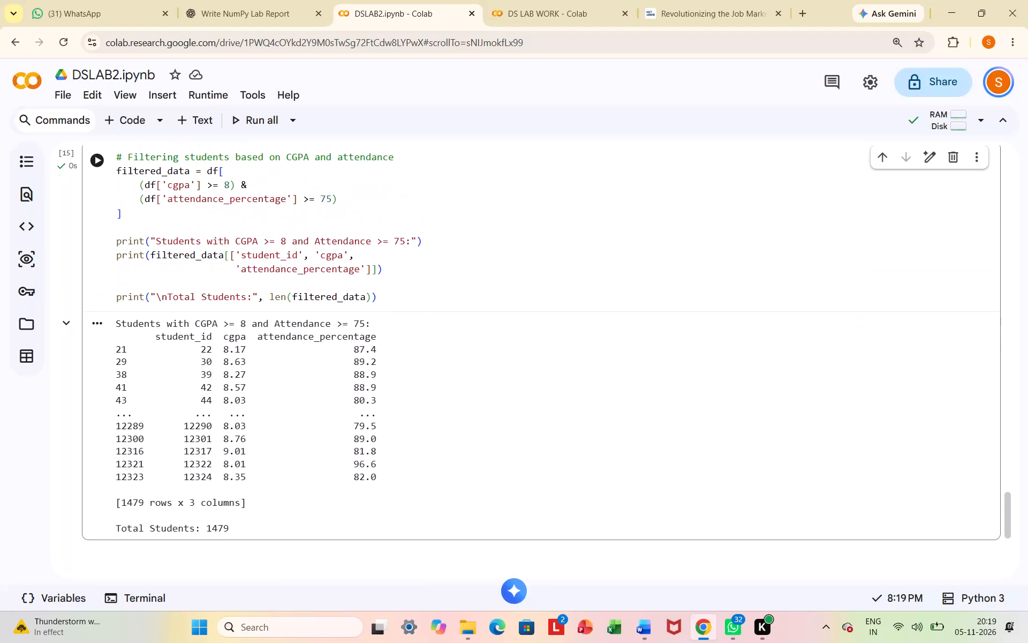
pyautogui.scroll(-1, 213, 422)
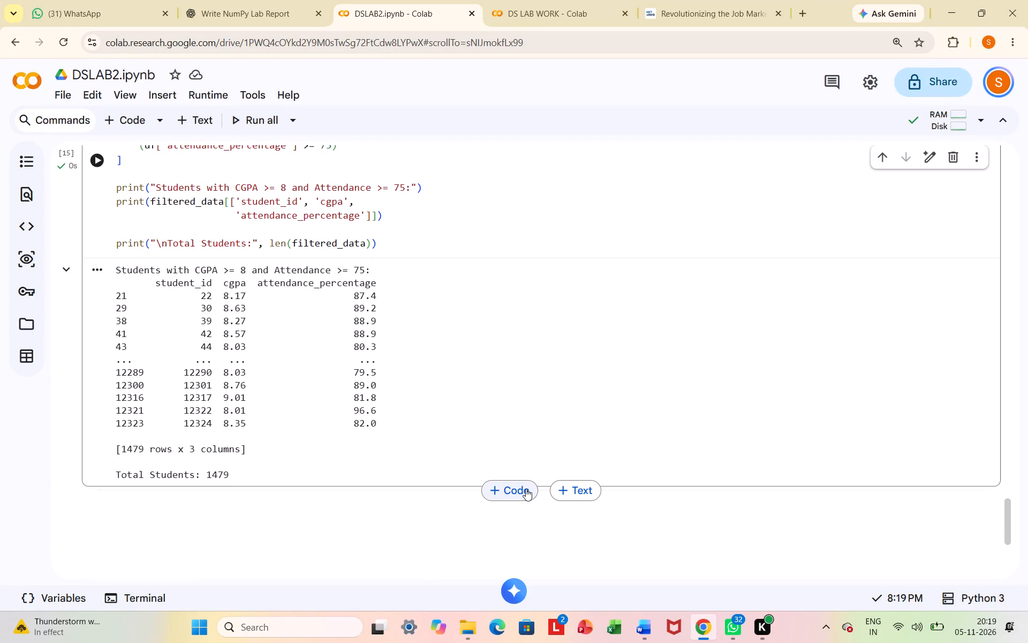
pyautogui.click(526, 490)
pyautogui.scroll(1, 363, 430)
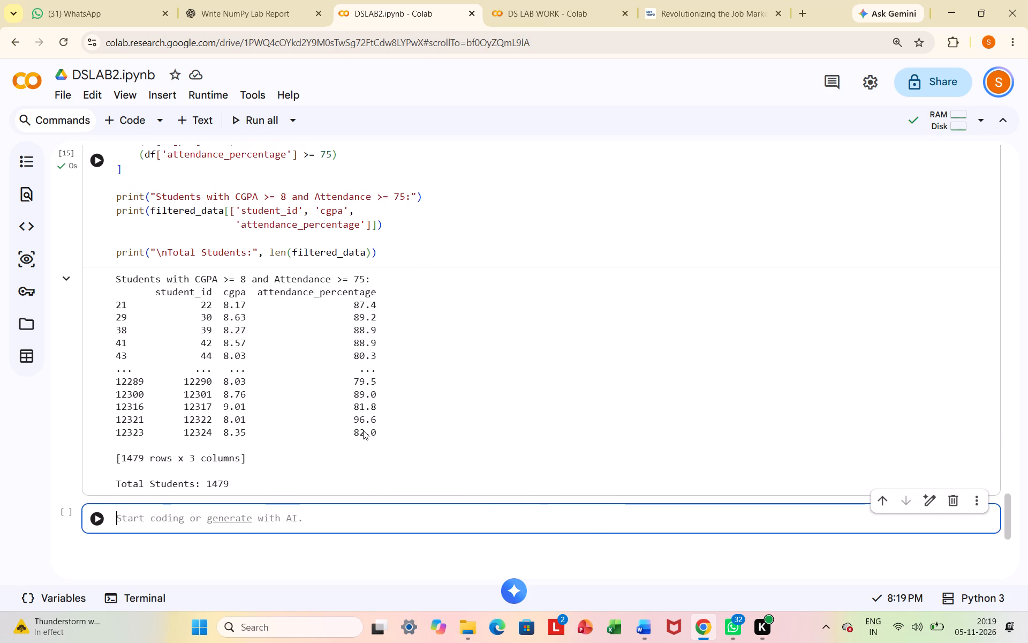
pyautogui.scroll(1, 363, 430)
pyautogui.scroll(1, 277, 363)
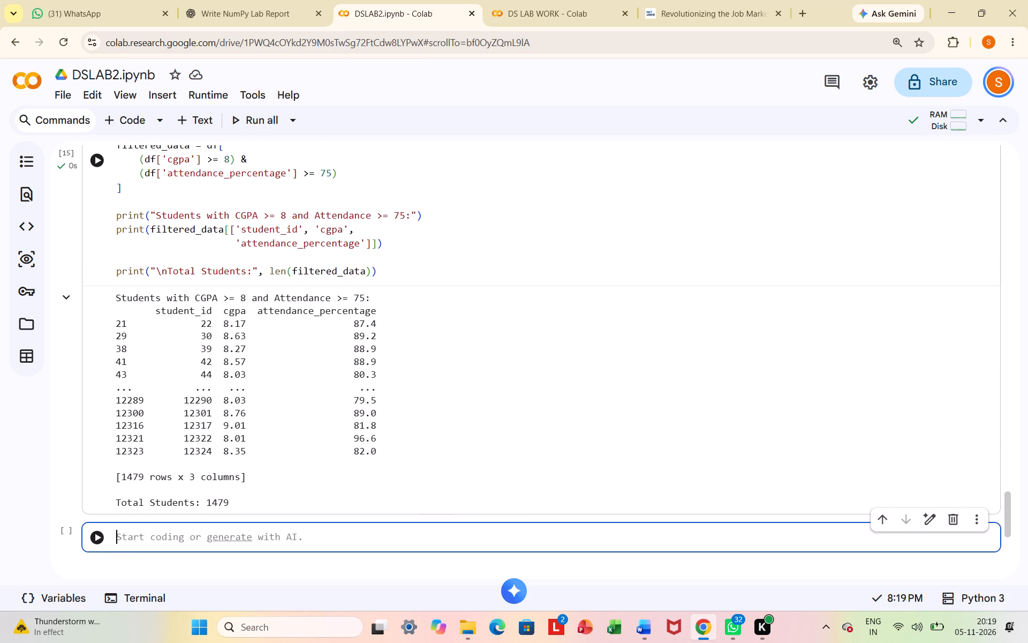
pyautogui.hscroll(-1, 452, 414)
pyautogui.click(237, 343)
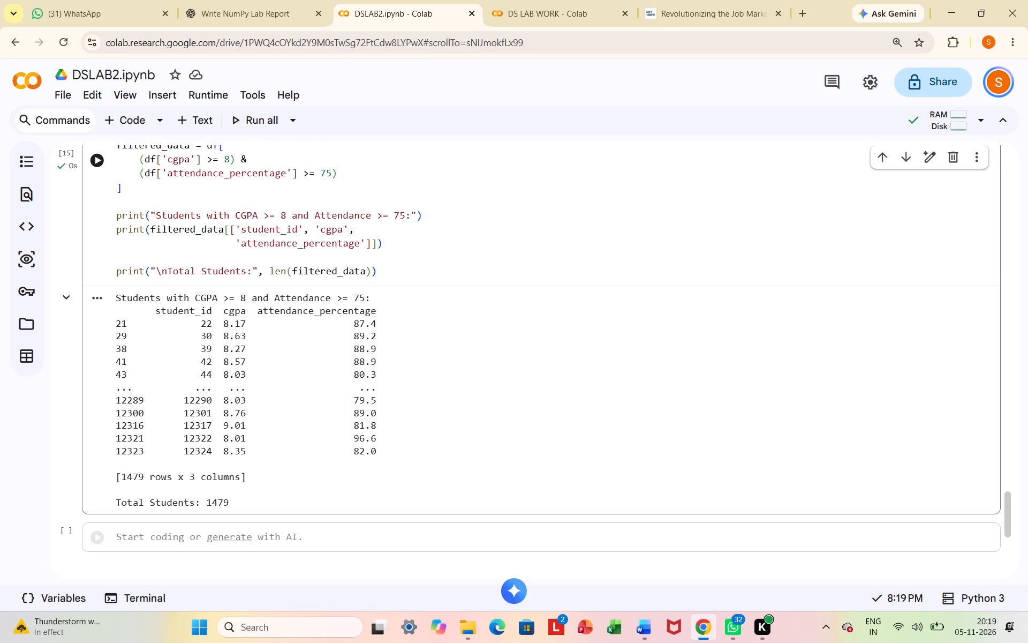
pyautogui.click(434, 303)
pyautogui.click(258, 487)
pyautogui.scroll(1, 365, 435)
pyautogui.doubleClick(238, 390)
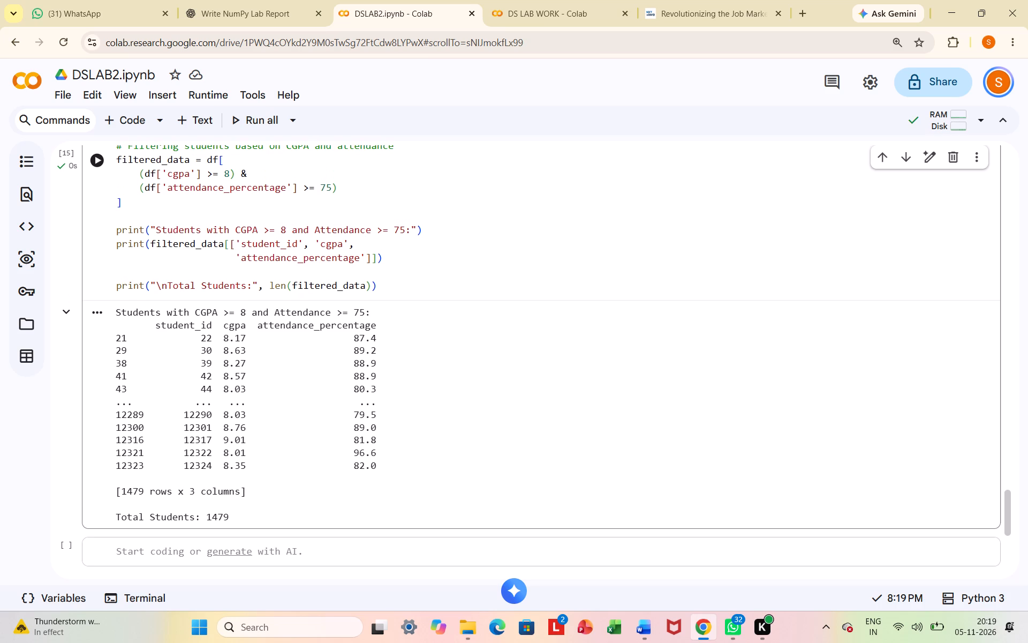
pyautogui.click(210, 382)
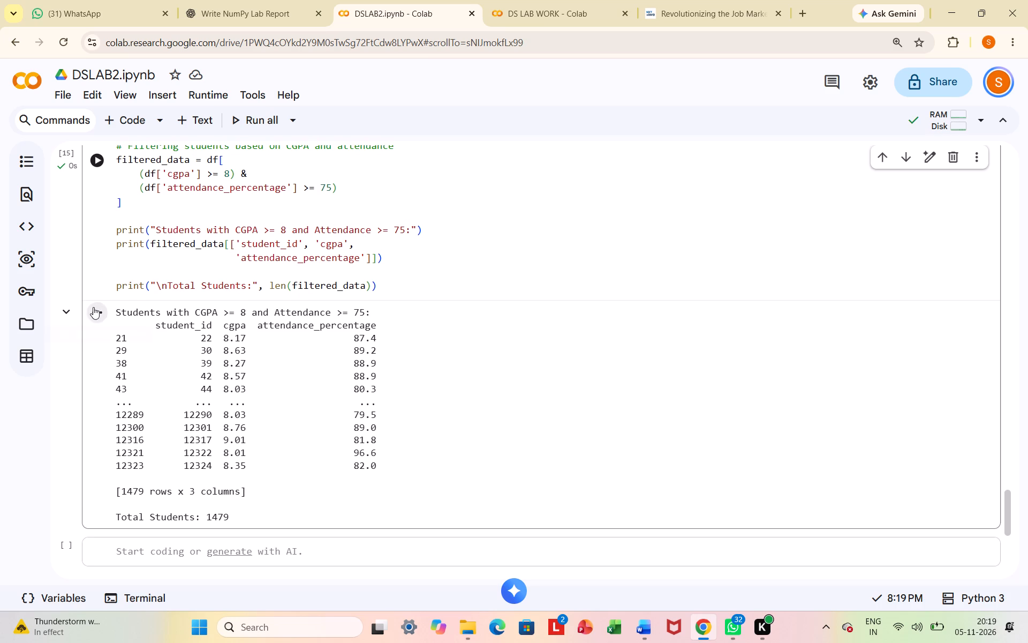
# Copy the link to the fullscreen output of the CGPA and attendance filtering cell.
pyautogui.click(93, 307)
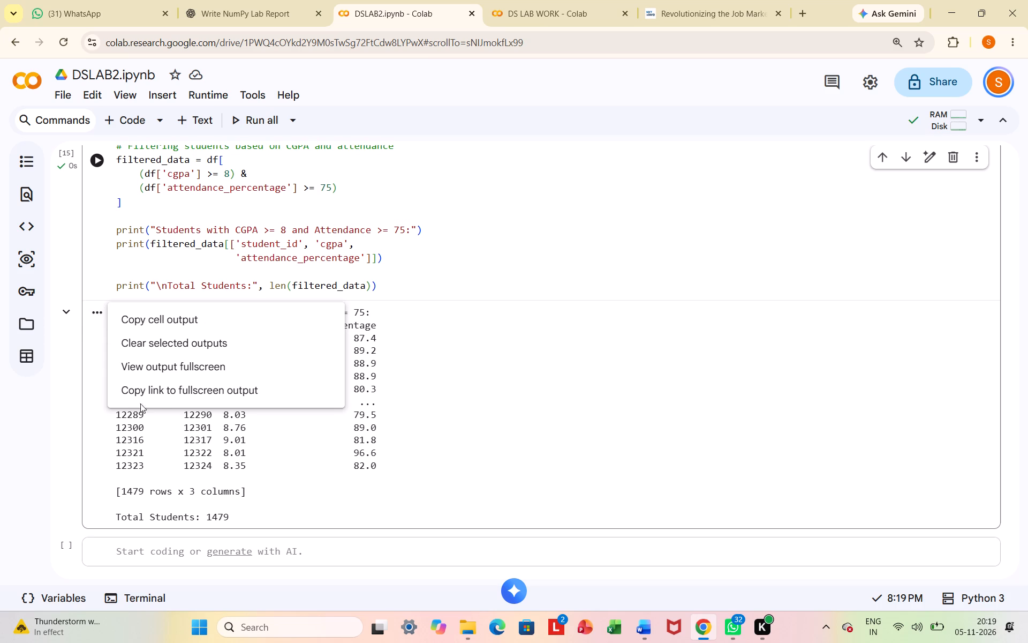
pyautogui.click(199, 394)
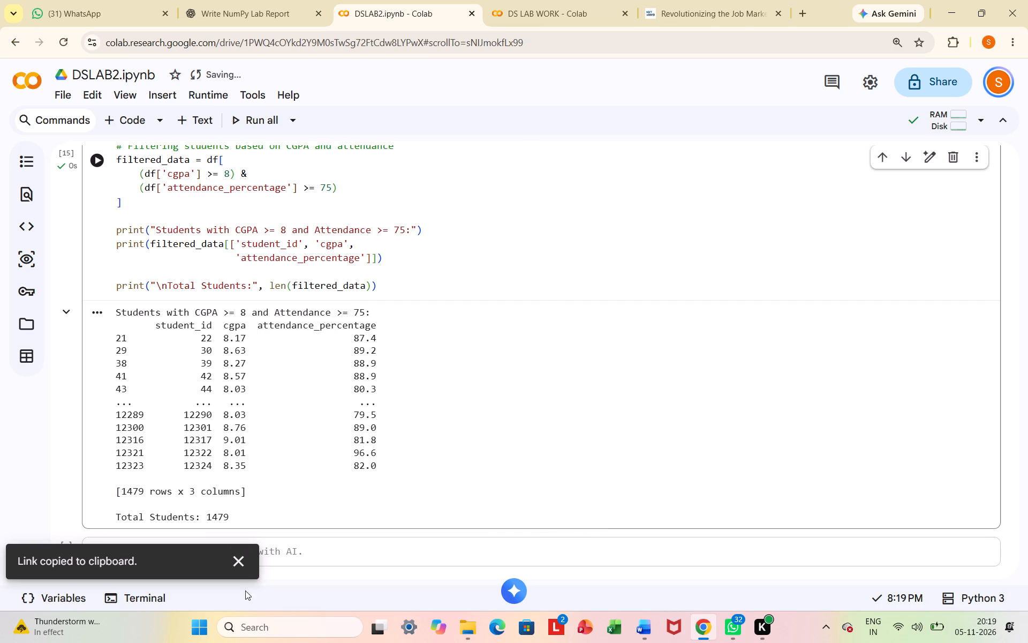
pyautogui.click(244, 577)
pyautogui.hscroll(-1, 390, 453)
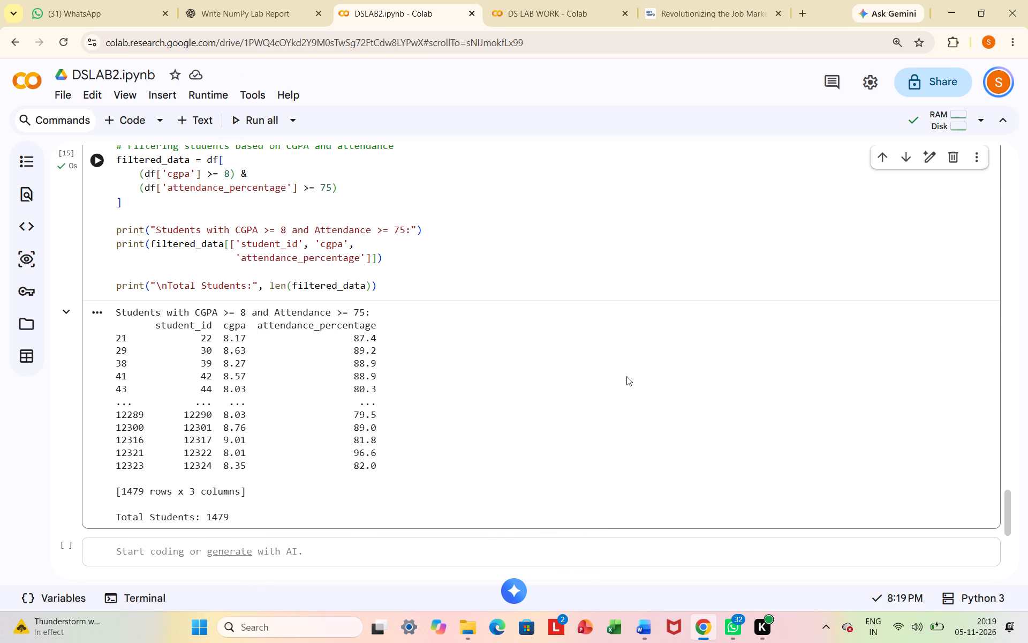
# Review the notebook's earlier cells and outputs, including all columns of the df.head() table, down to the CGPA and attendance filtering result.
pyautogui.scroll(1, 626, 376)
pyautogui.scroll(6, 472, 388)
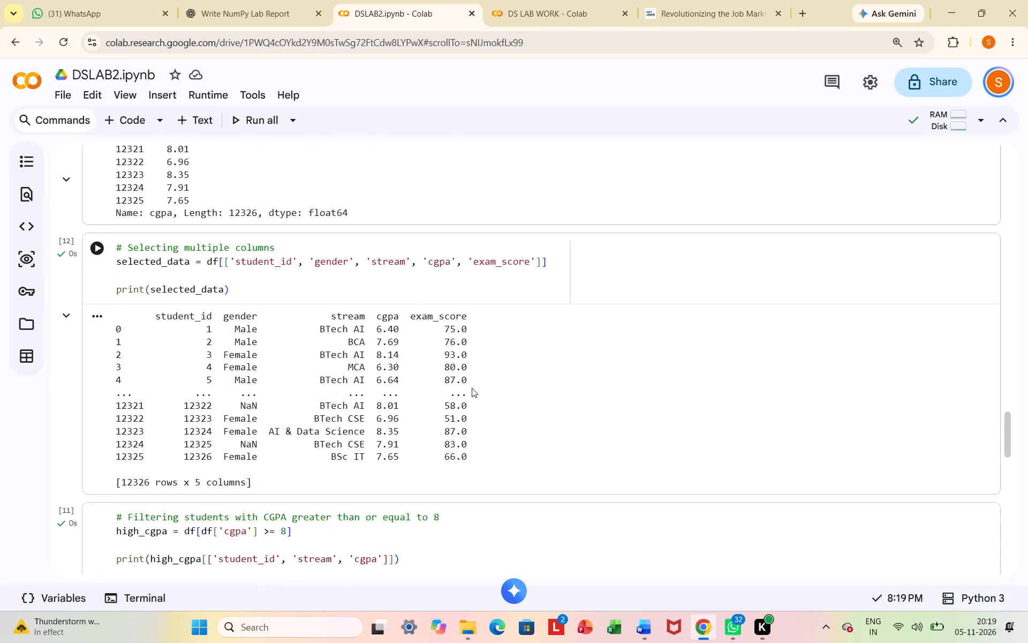
pyautogui.scroll(2, 472, 388)
pyautogui.scroll(-1, 495, 386)
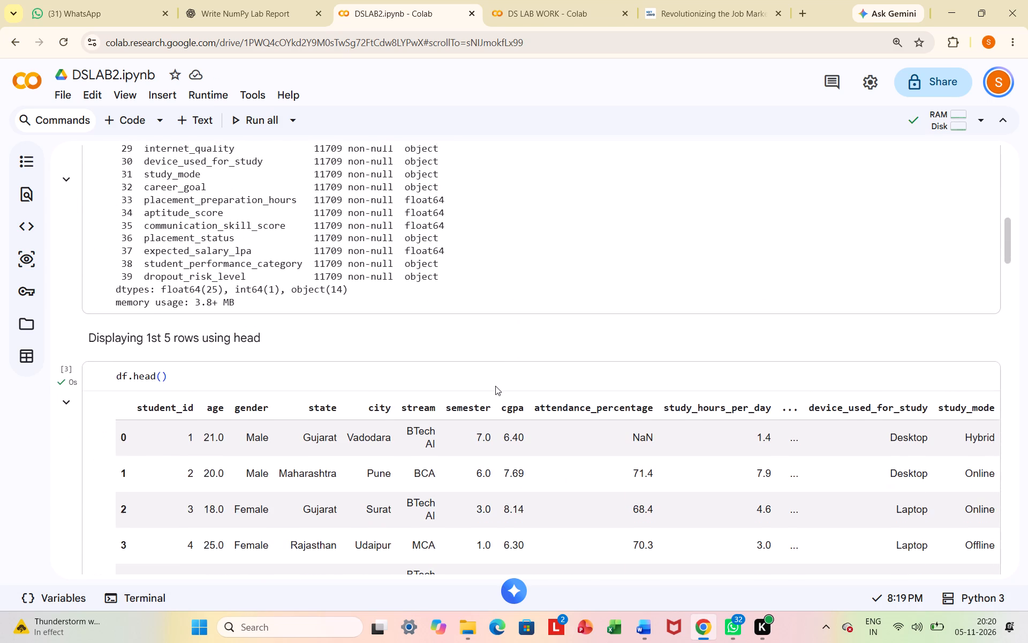
pyautogui.scroll(-2, 495, 386)
pyautogui.hscroll(-3, 672, 361)
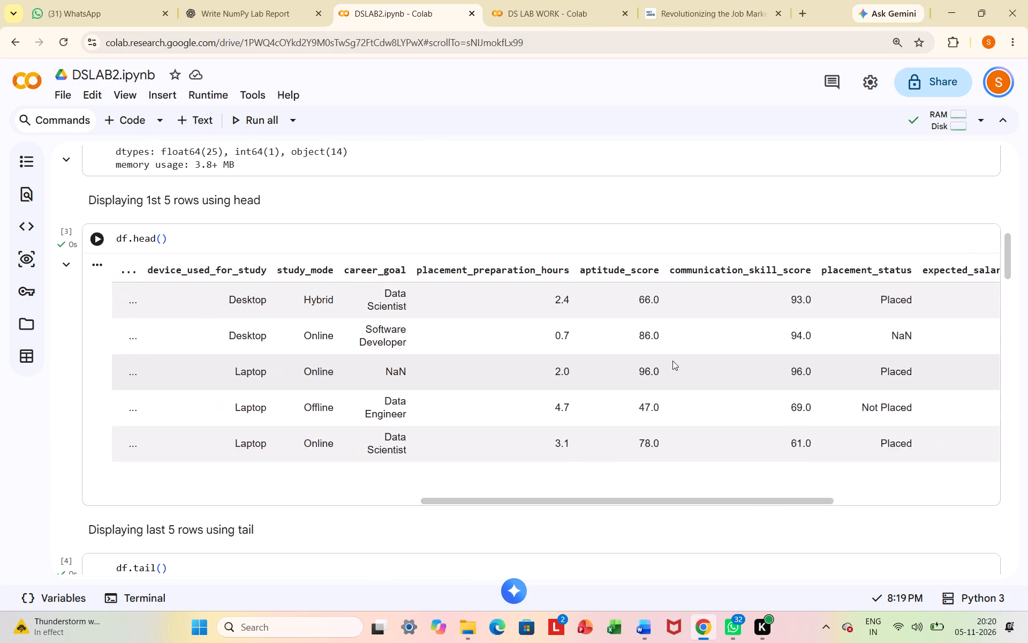
pyautogui.hscroll(-1, 672, 361)
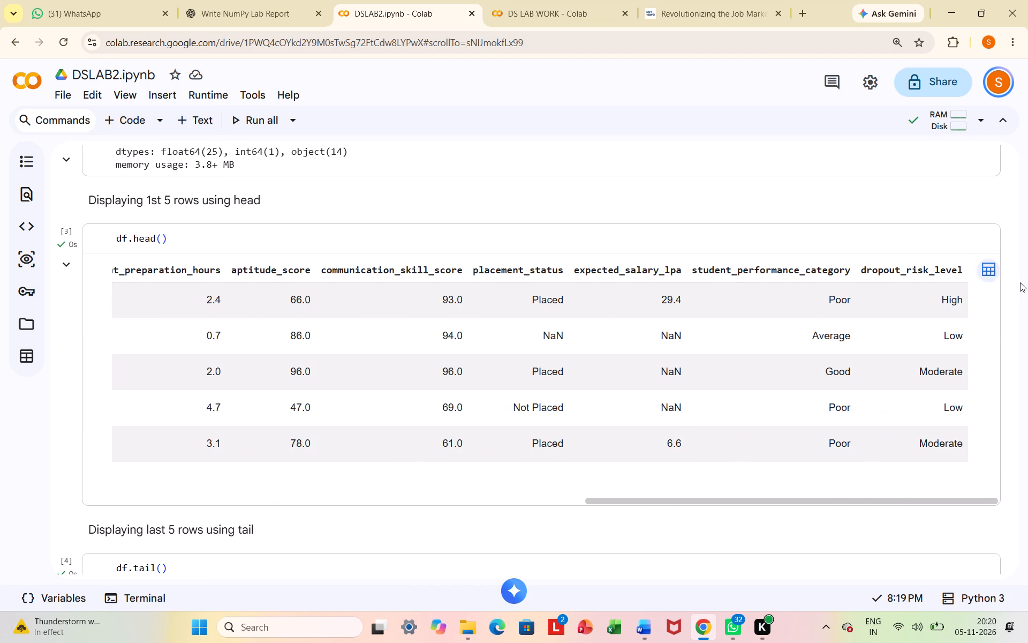
pyautogui.scroll(-4, 779, 356)
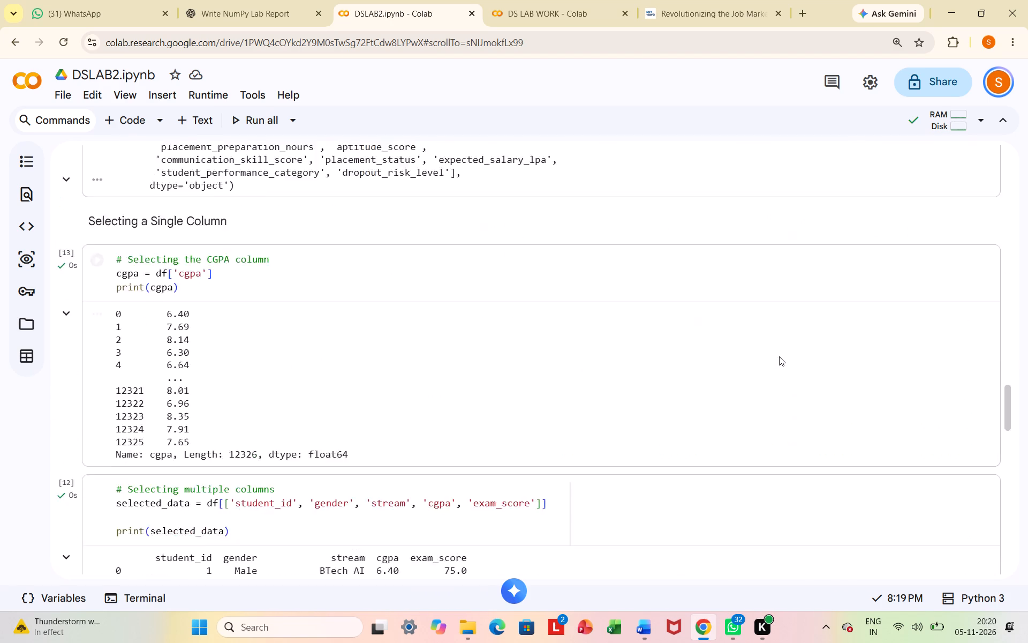
pyautogui.scroll(-4, 779, 356)
pyautogui.scroll(3, 779, 356)
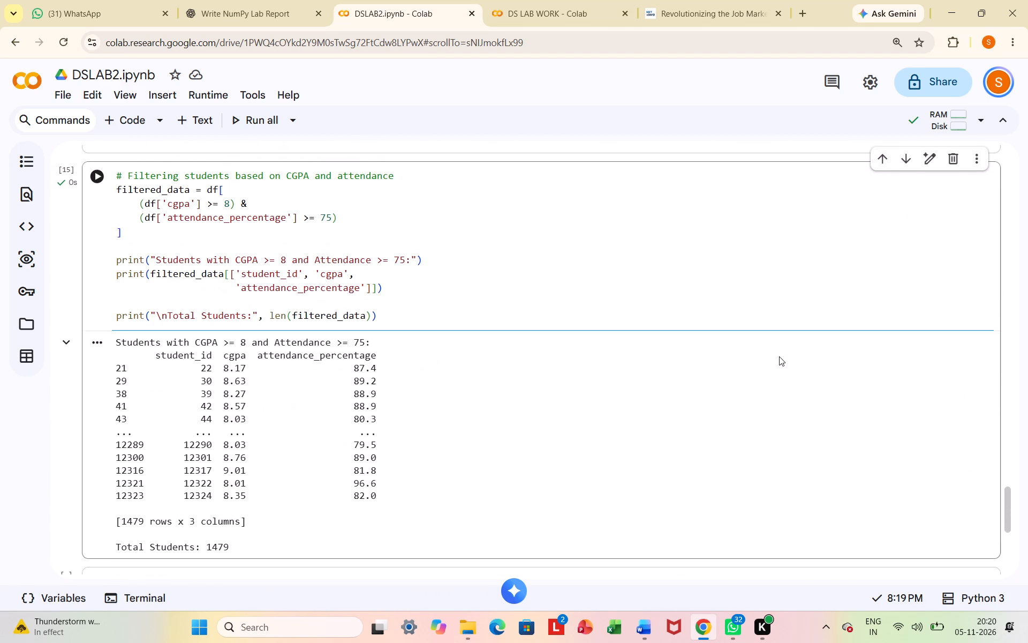
pyautogui.hscroll(-3, 629, 405)
pyautogui.scroll(-1, 454, 437)
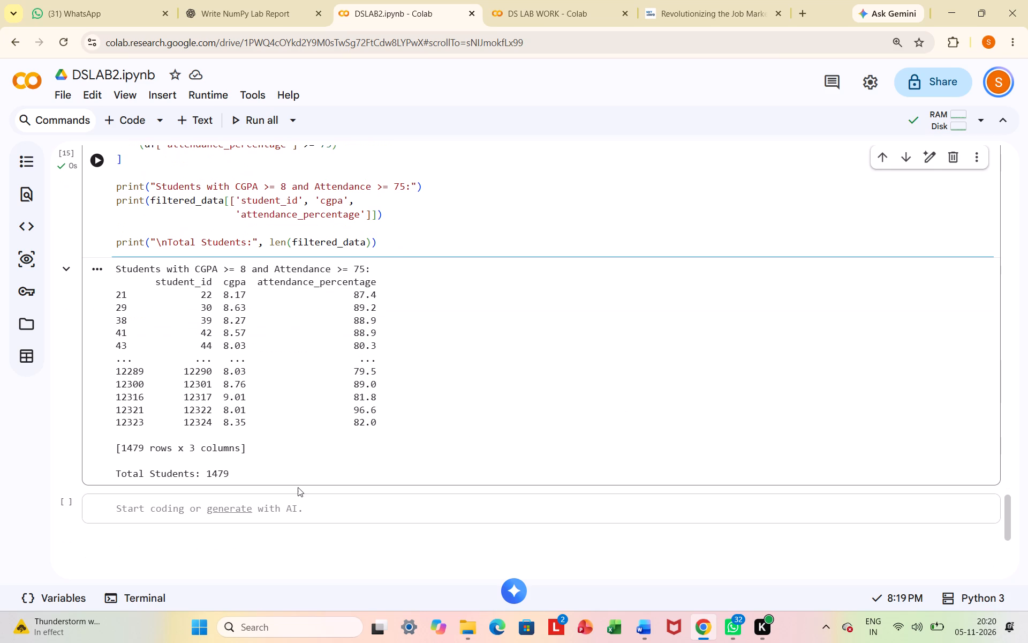
# Activate the empty code cell at the end of the notebook for code entry.
pyautogui.click(160, 511)
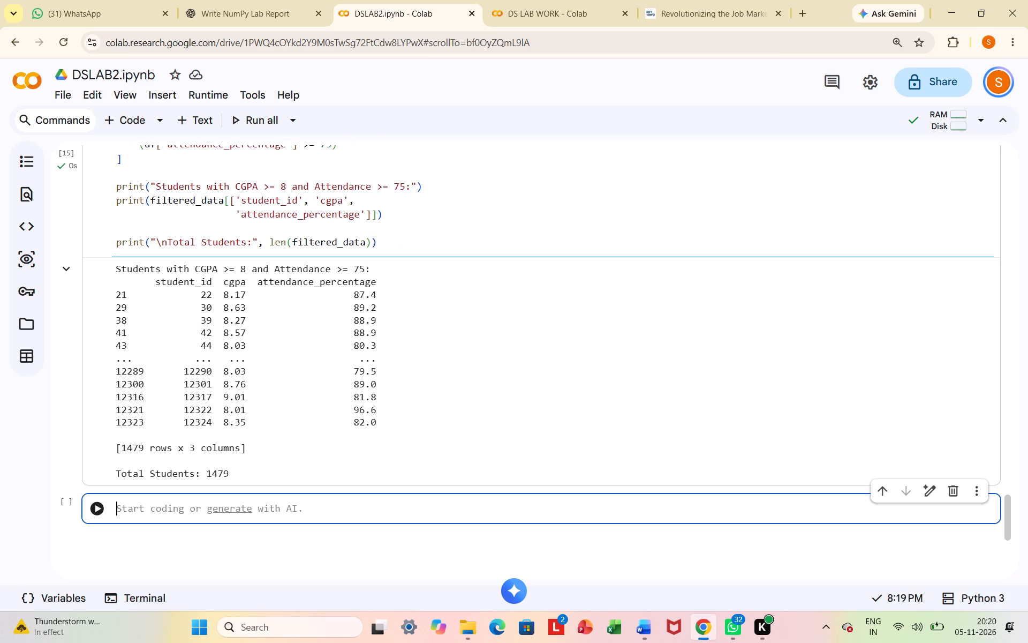
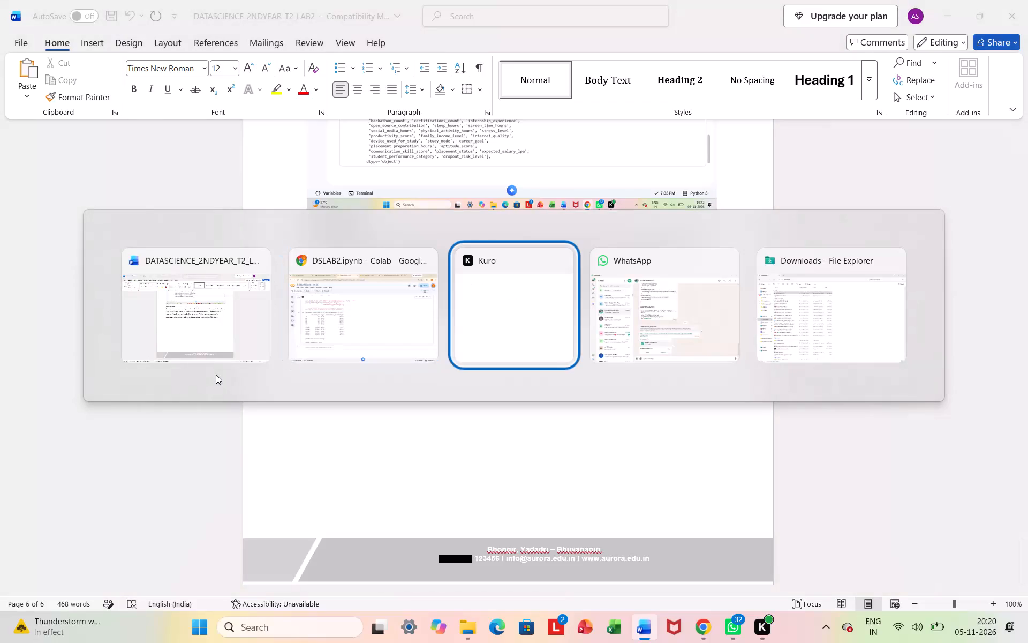
# Return to the ChatGPT lab report in Chrome and locate the code for Program 2.7 – Filtering Students Using a Specific Category.
pyautogui.hotkey('alt', 'Tab')
pyautogui.hotkey('alt', 'Tab')
pyautogui.hotkey('alt', 'Tab')
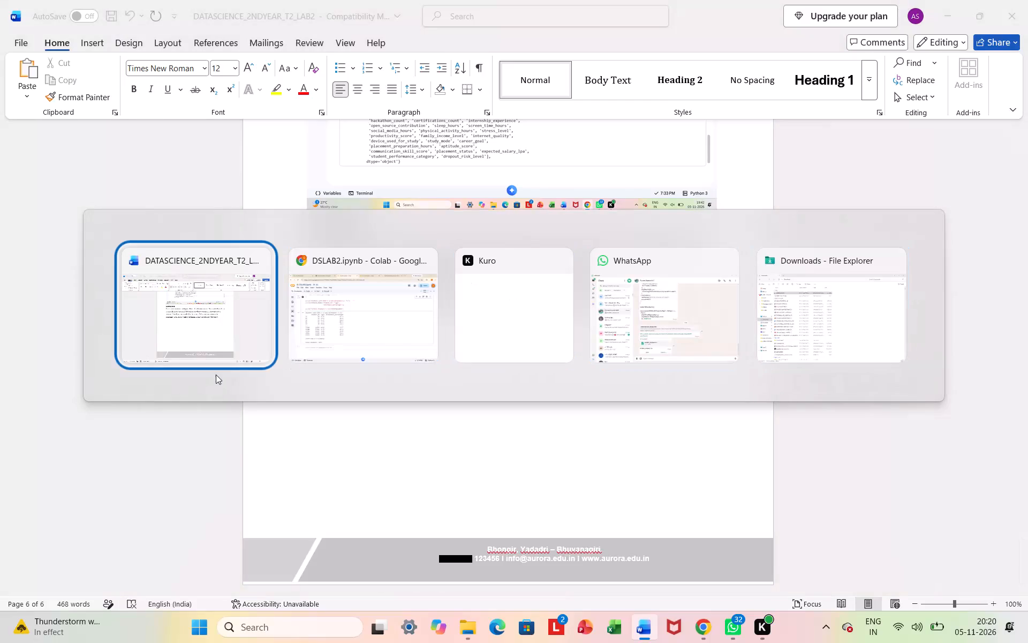
pyautogui.hotkey('alt', 'Tab')
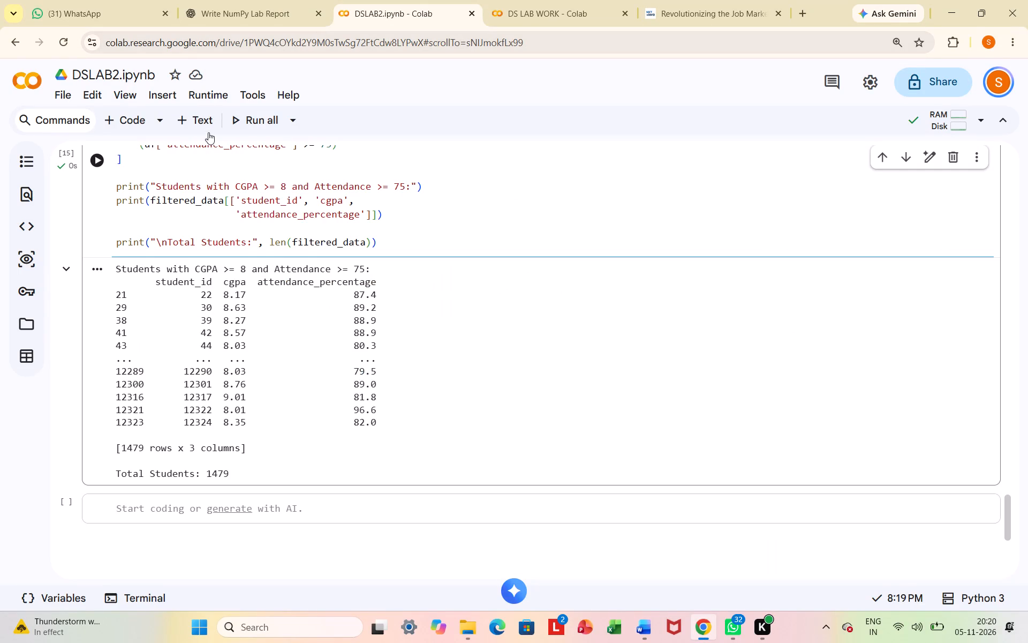
pyautogui.click(217, 36)
pyautogui.click(222, 29)
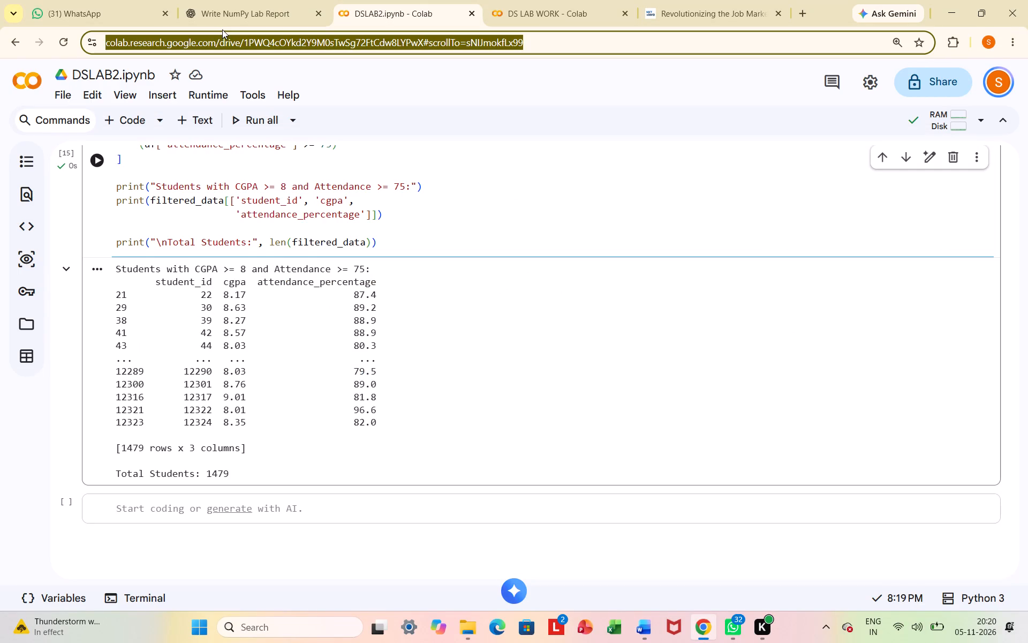
pyautogui.tripleClick(222, 29)
pyautogui.click(222, 29)
pyautogui.click(259, 0)
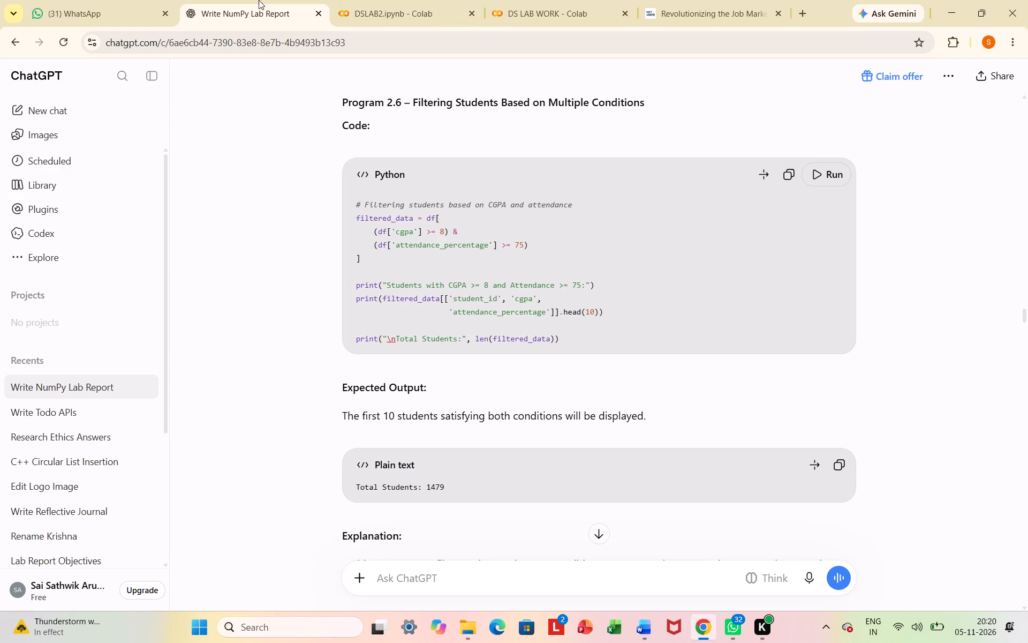
pyautogui.scroll(-3, 353, 282)
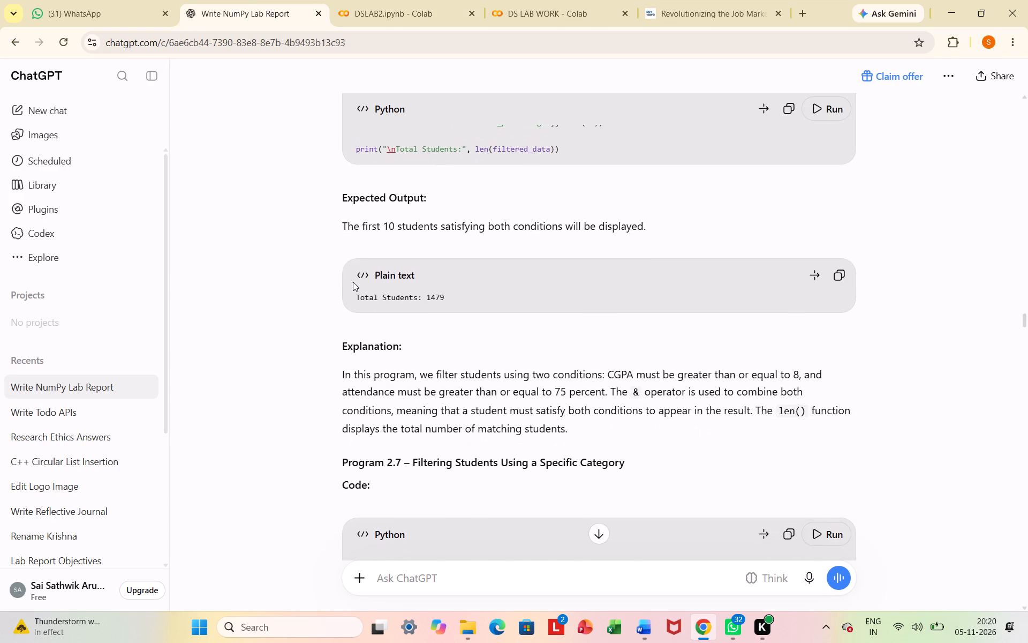
# Compare the ChatGPT report's CGPA and attendance filtering code and expected output with the executed cell in the DSLAB2.ipynb Colab notebook.
pyautogui.scroll(2, 353, 282)
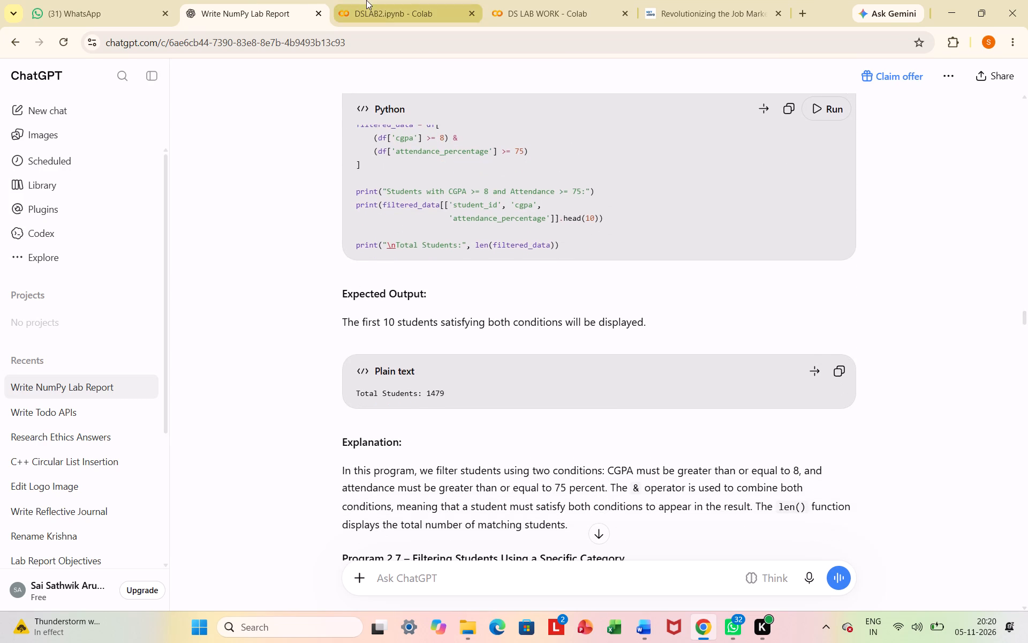
pyautogui.click(366, 0)
pyautogui.click(295, 0)
pyautogui.click(374, 0)
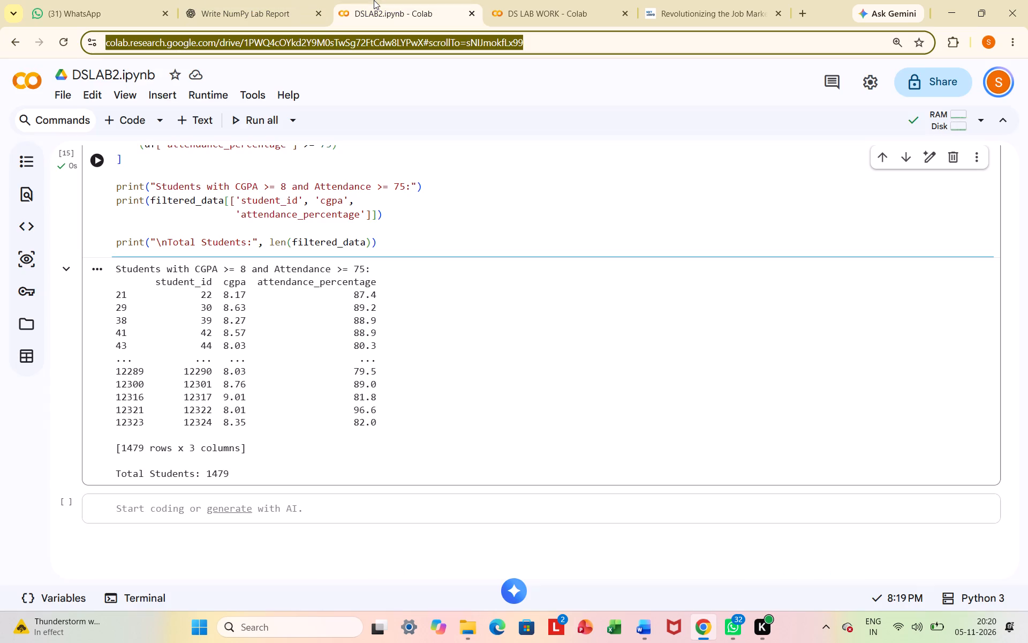
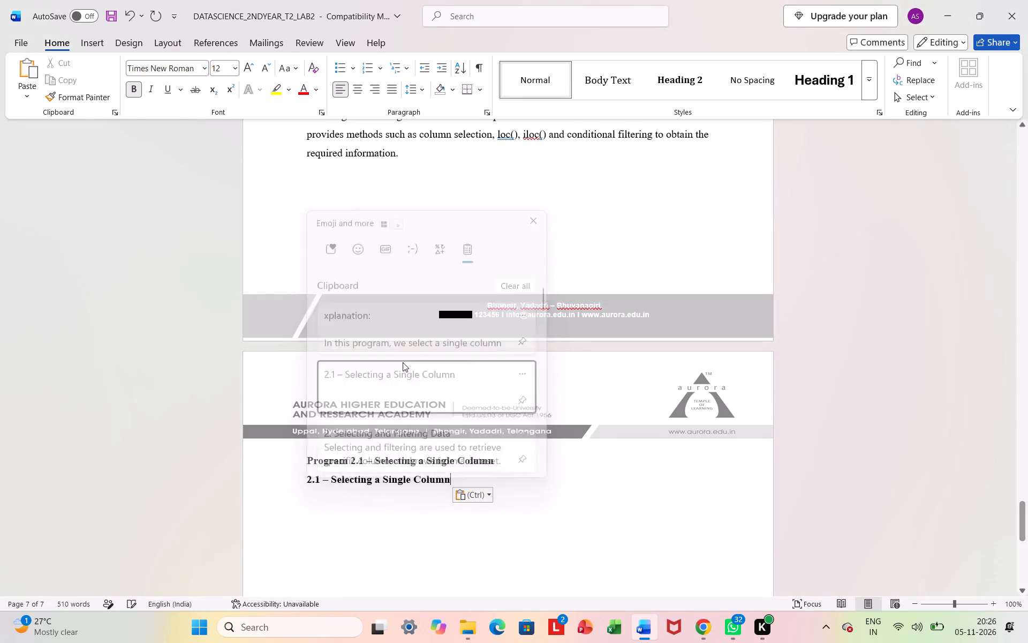
# Add the copied explanation on a new line below, supplying the missing "E" so its heading reads "Explanation:".
pyautogui.press('Return')
pyautogui.press('super+v')
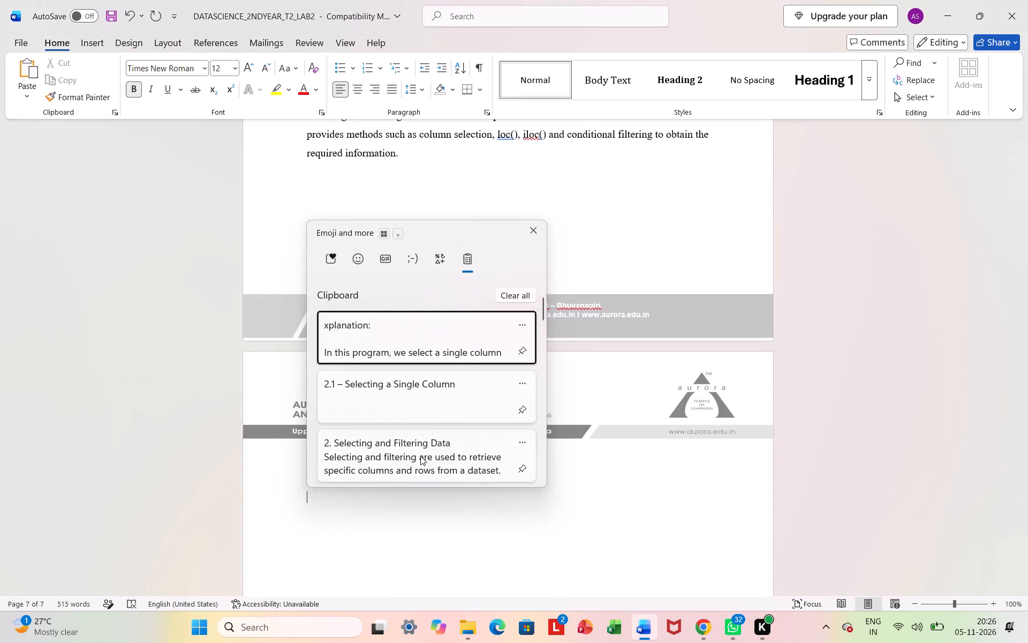
pyautogui.hotkey('shift', 'e')
pyautogui.press('super+v')
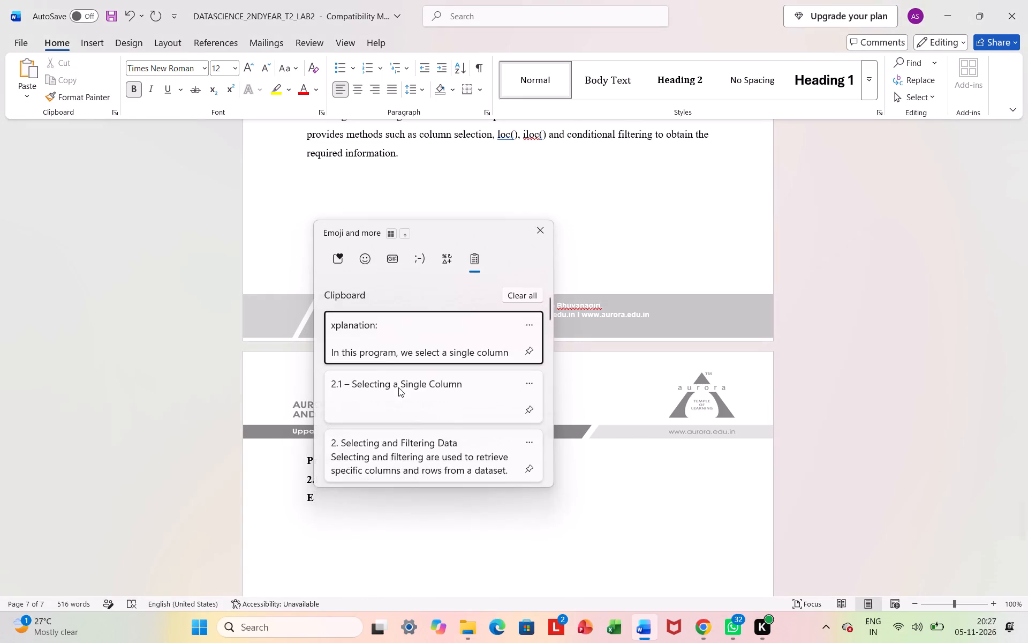
pyautogui.click(382, 341)
pyautogui.hotkey('ctrl', 'v')
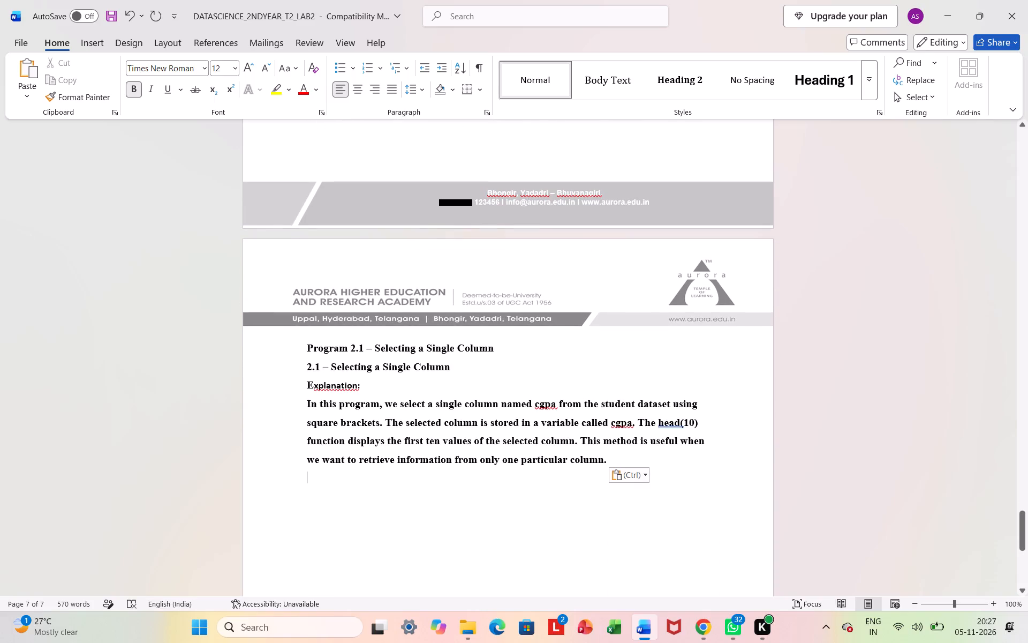
# Remove the bold from the pasted explanation heading and paragraph and set their font to Times New Roman.
pyautogui.moveTo(603, 461); pyautogui.dragTo(332, 392)
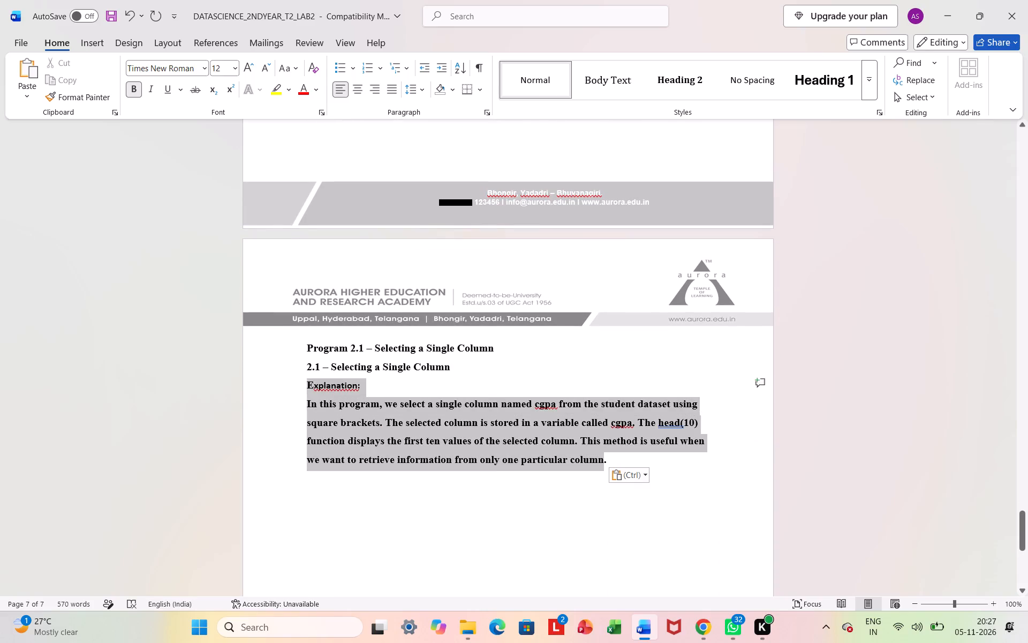
pyautogui.moveTo(332, 392); pyautogui.dragTo(313, 381)
pyautogui.click(317, 364)
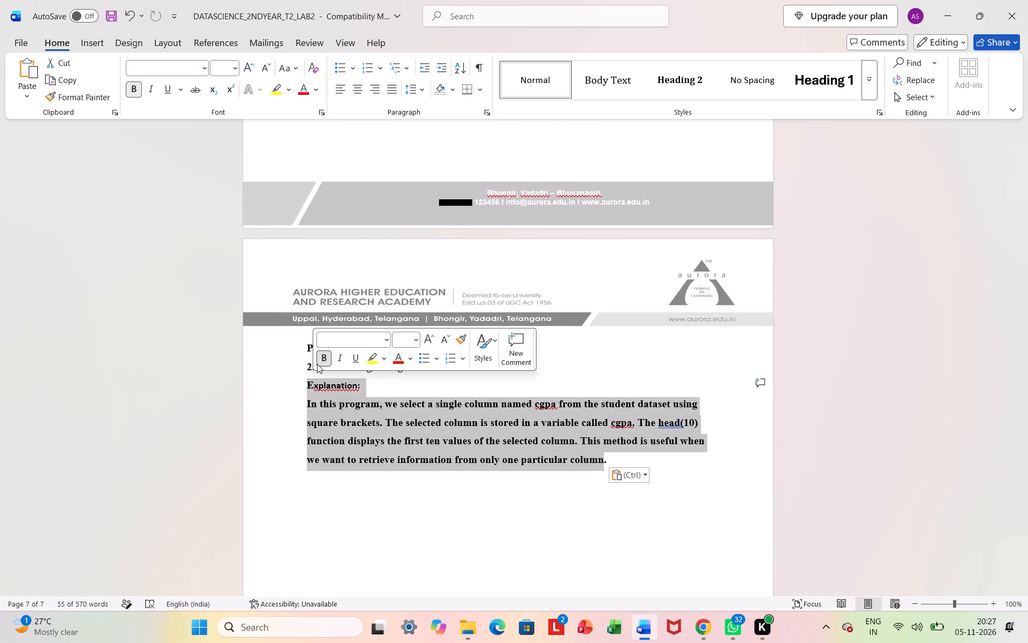
pyautogui.click(383, 341)
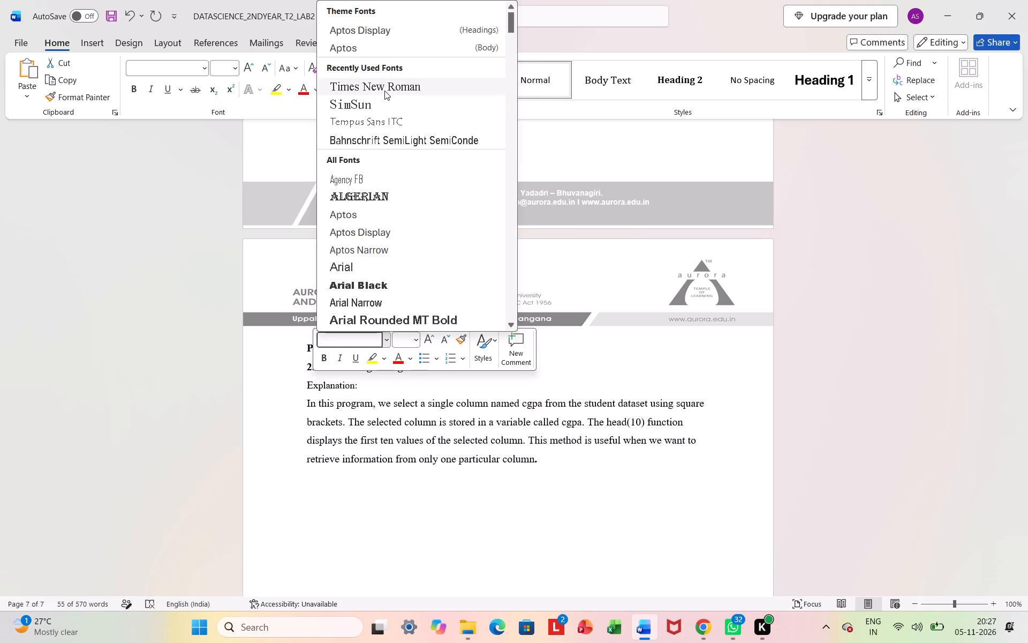
pyautogui.click(384, 91)
# Format the "Explanation:" heading as bold with a font size of 12.
pyautogui.click(364, 382)
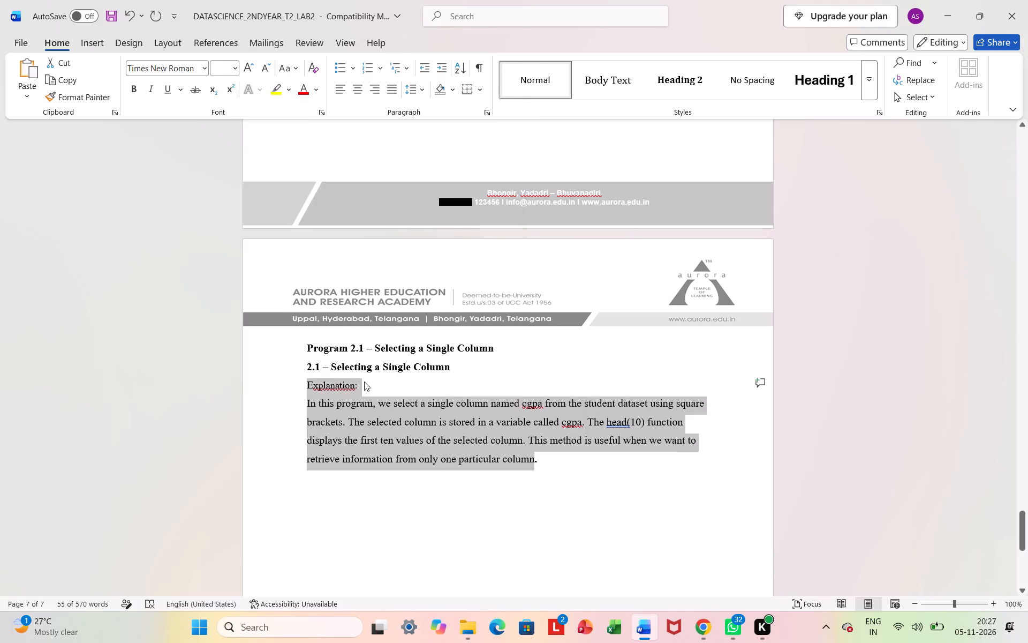
pyautogui.moveTo(364, 382); pyautogui.dragTo(303, 382)
pyautogui.click(414, 344)
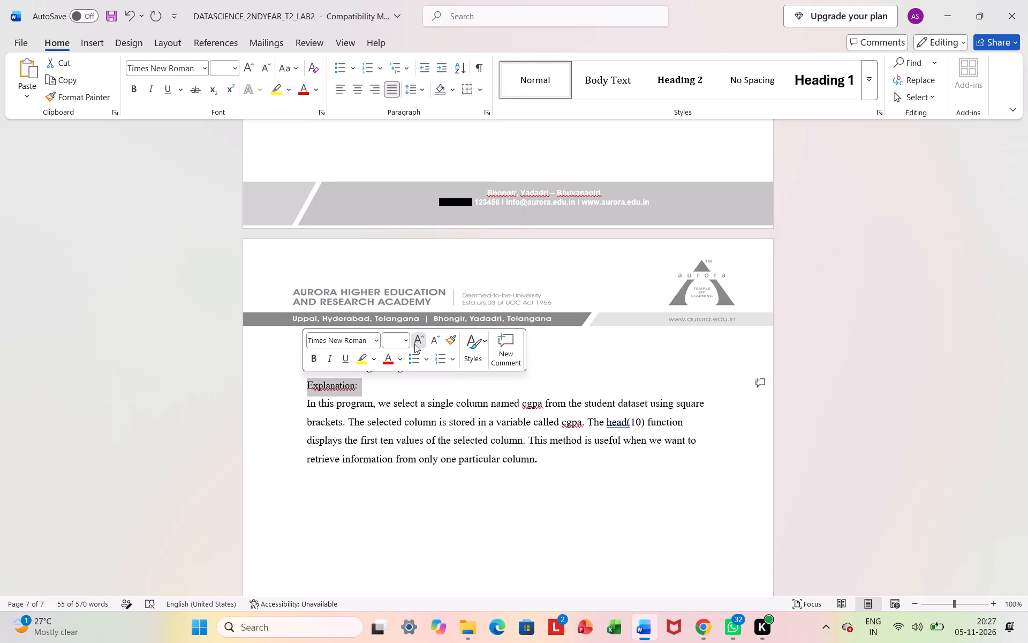
pyautogui.click(402, 341)
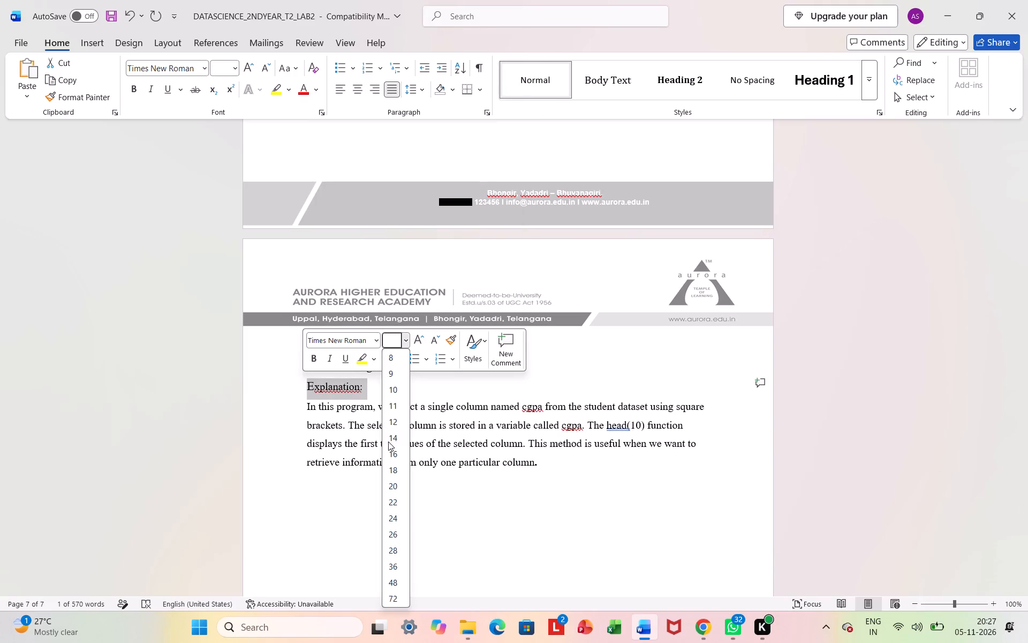
pyautogui.click(398, 426)
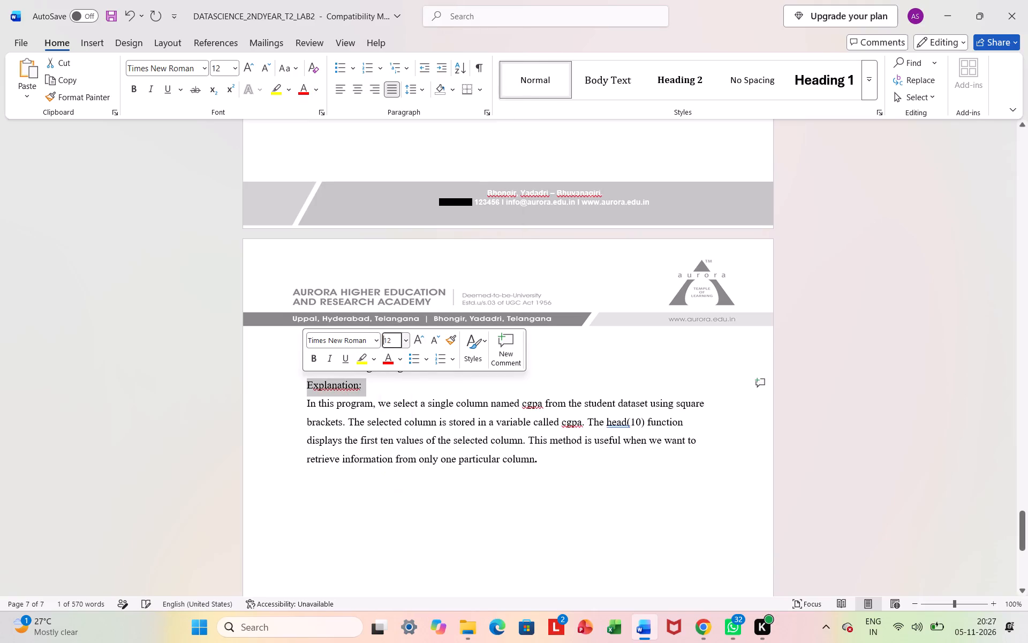
pyautogui.click(313, 365)
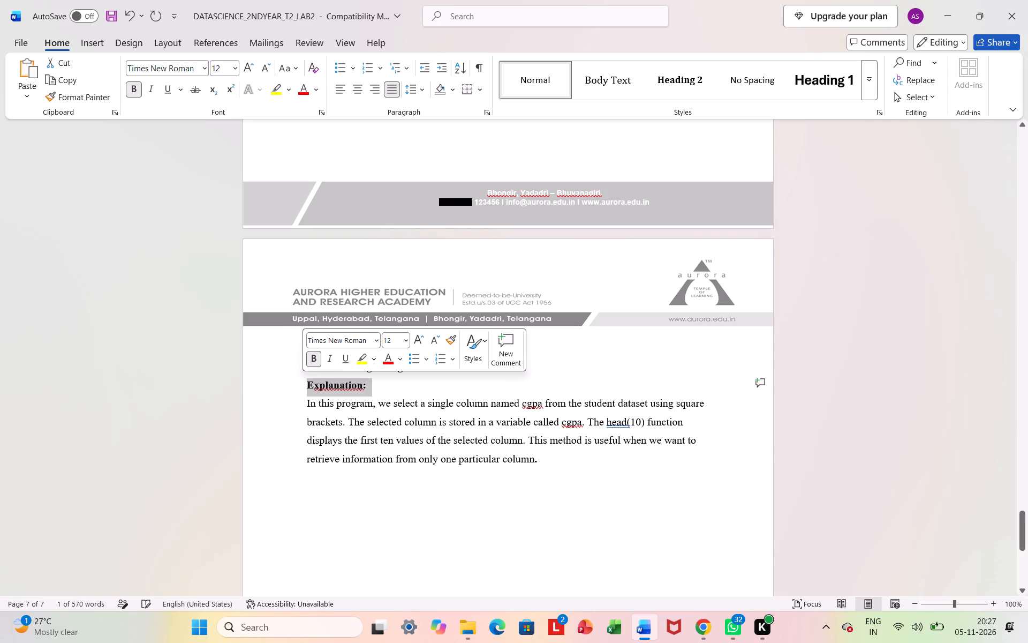
pyautogui.click(392, 340)
pyautogui.click(565, 395)
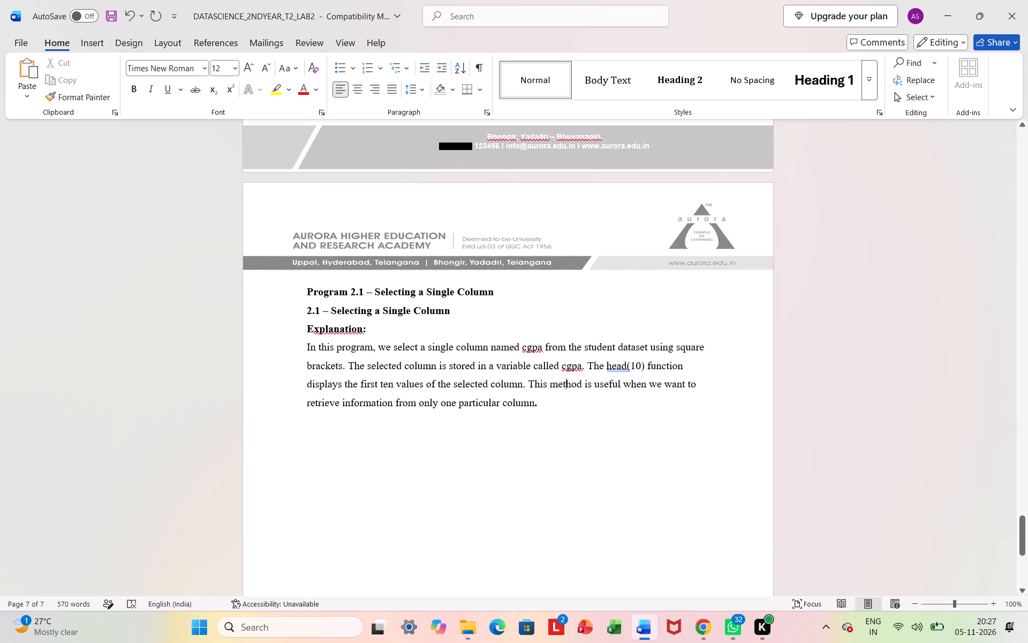
# Delete the sentence from "The head(10) function" to "the selected column" in the Program 2.1 explanation.
pyautogui.moveTo(593, 365); pyautogui.dragTo(607, 381)
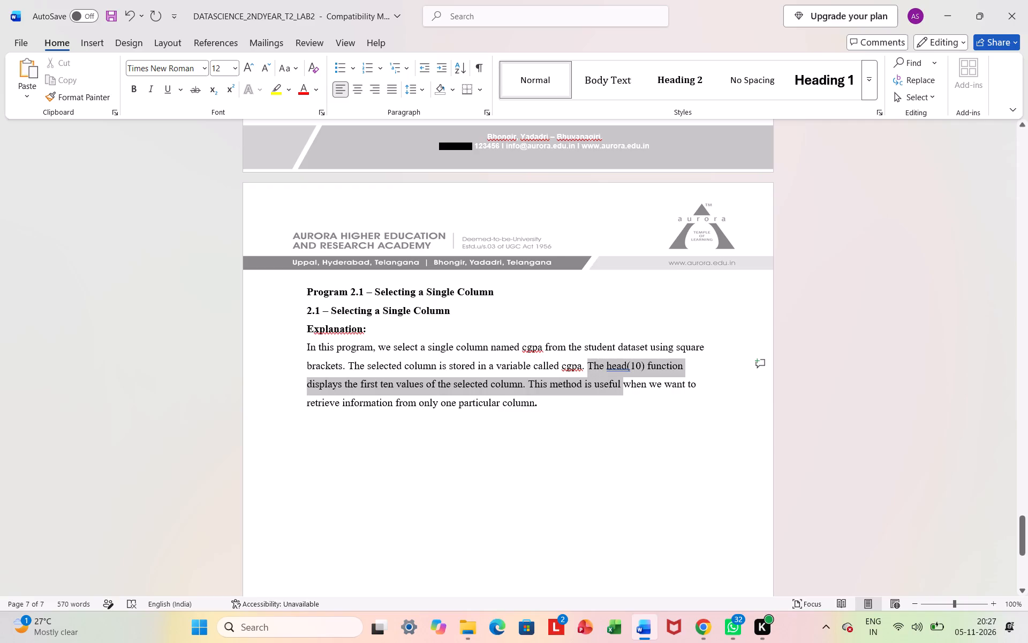
pyautogui.moveTo(607, 381); pyautogui.dragTo(608, 383)
pyautogui.moveTo(608, 383); pyautogui.dragTo(528, 397)
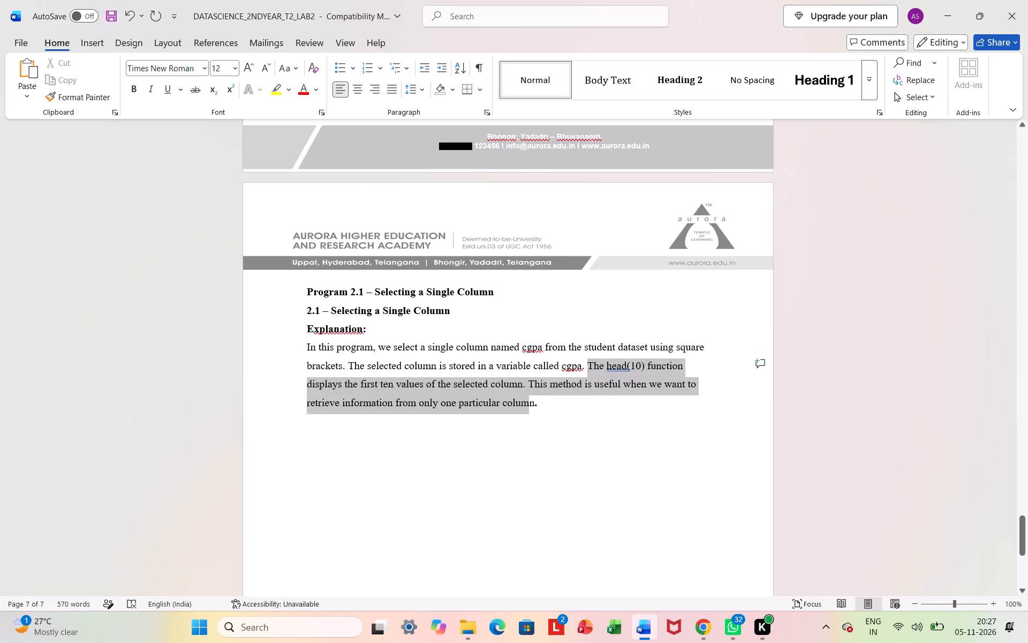
pyautogui.moveTo(528, 397); pyautogui.dragTo(523, 386)
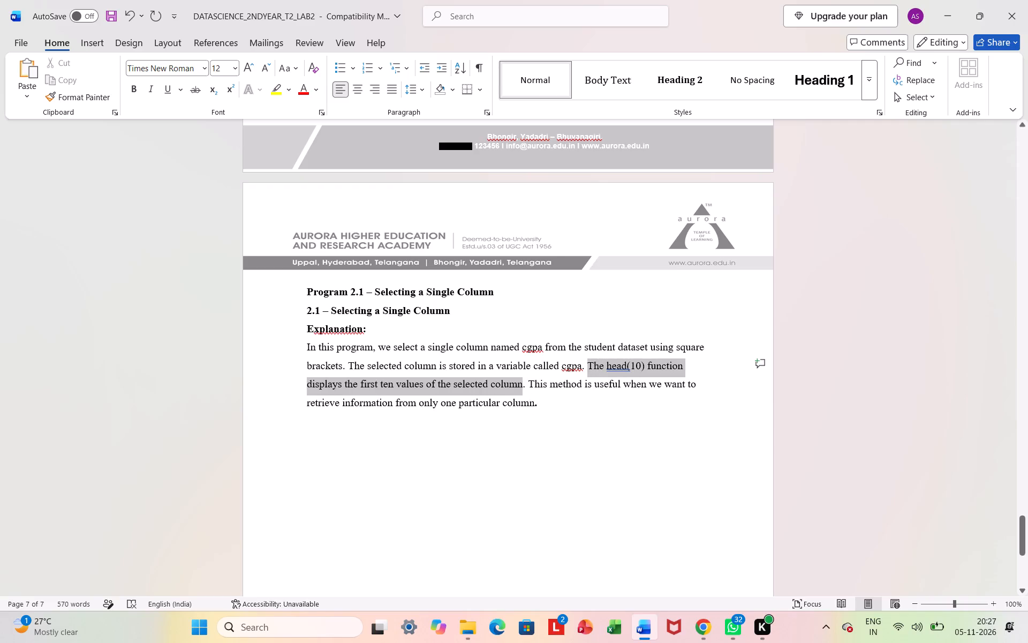
pyautogui.moveTo(523, 386); pyautogui.dragTo(523, 386)
pyautogui.press('BackSpace')
pyautogui.press('BackSpace')
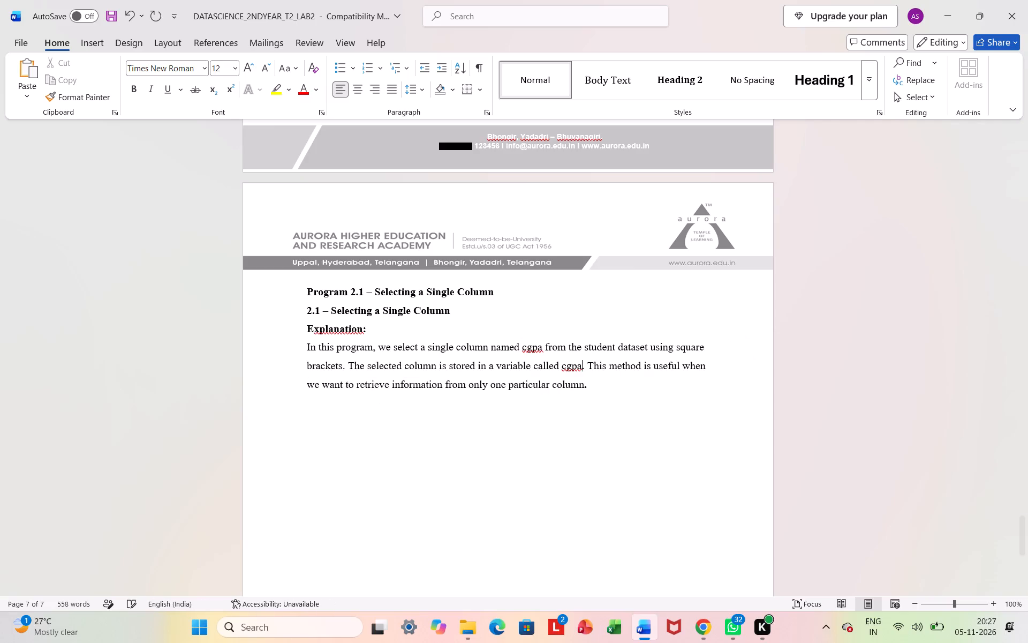
# Switch to the DSLAB2 Colab notebook and capture a screenshot of the CGPA column code and its output.
pyautogui.hotkey('alt', 'Tab')
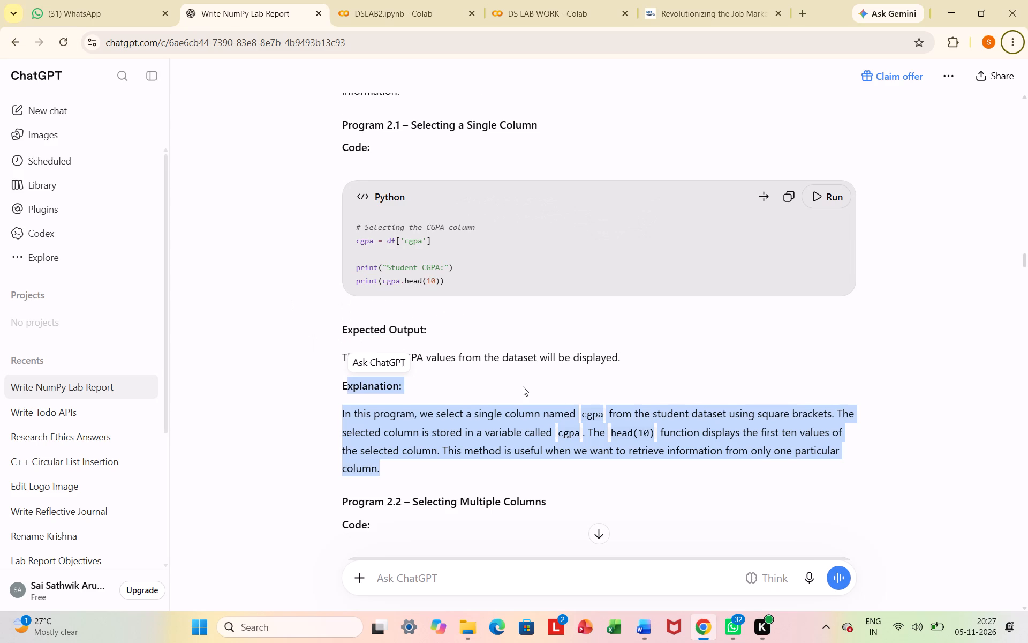
pyautogui.scroll(-3, 523, 386)
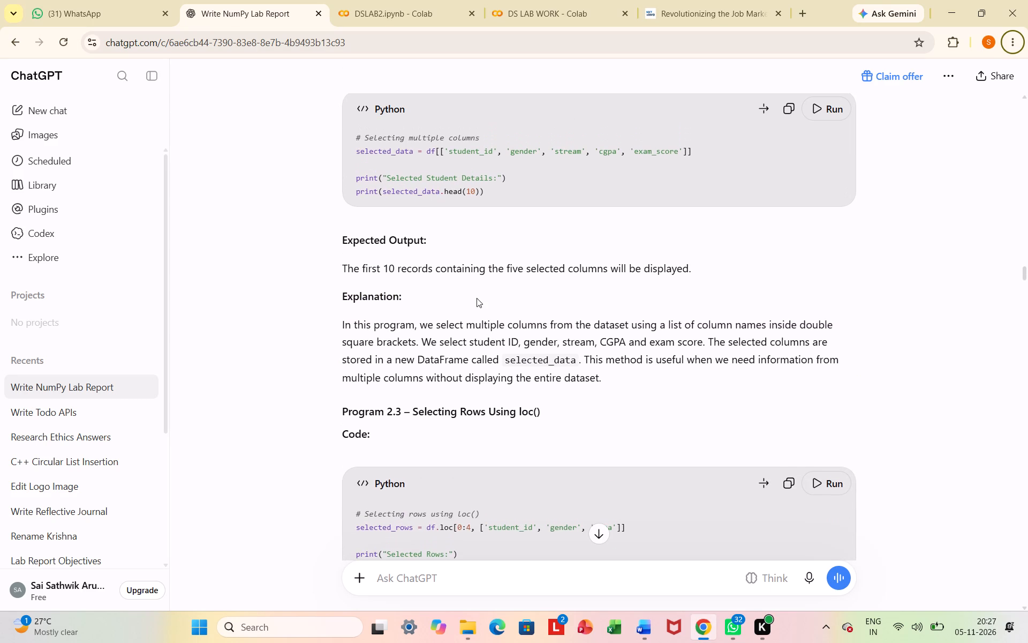
pyautogui.click(477, 298)
pyautogui.scroll(1, 477, 298)
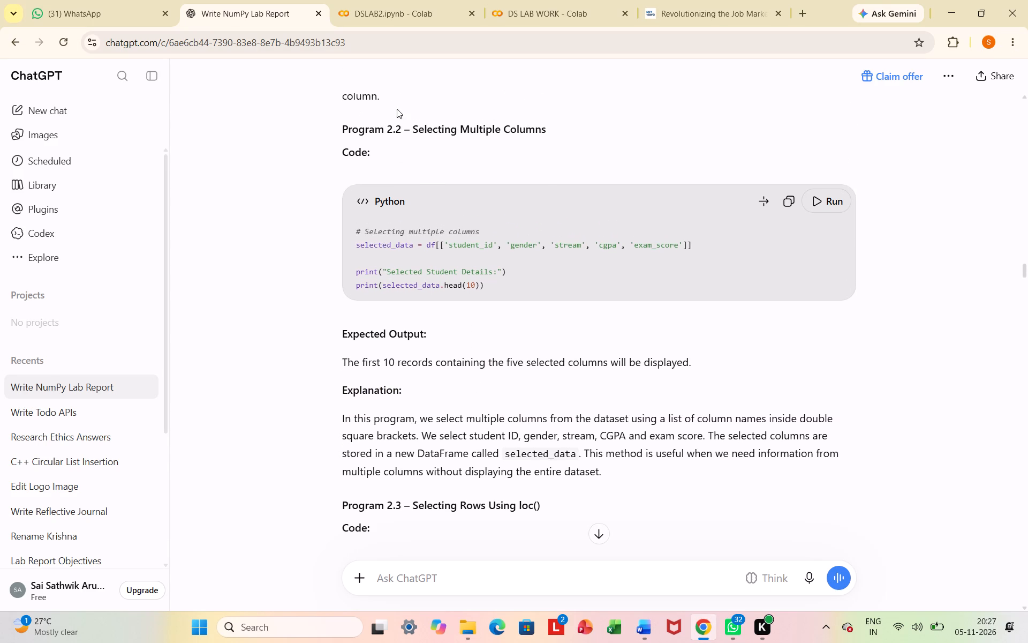
pyautogui.click(383, 11)
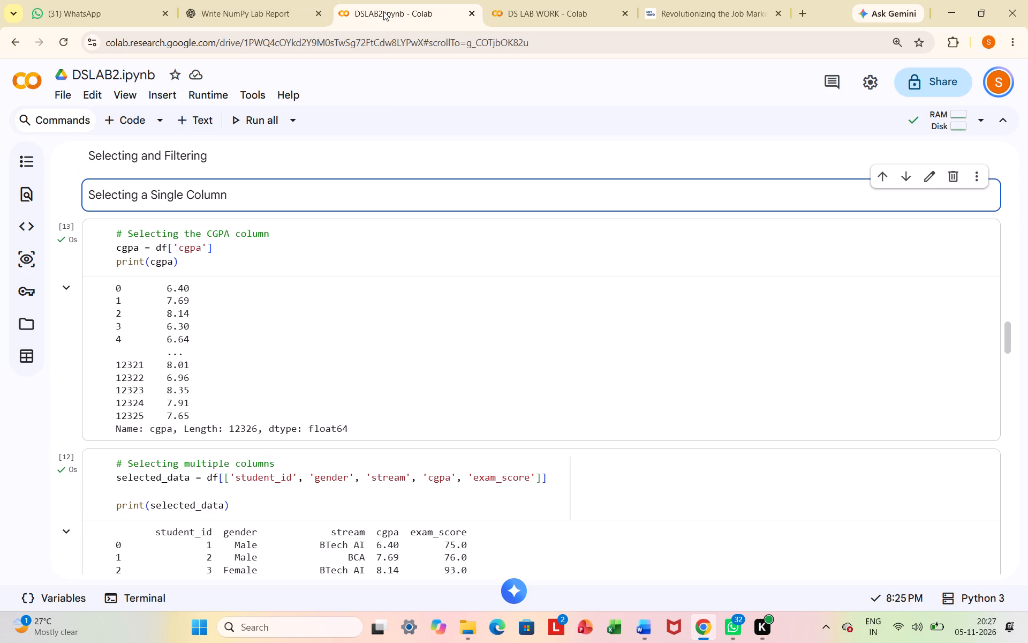
pyautogui.scroll(1, 381, 169)
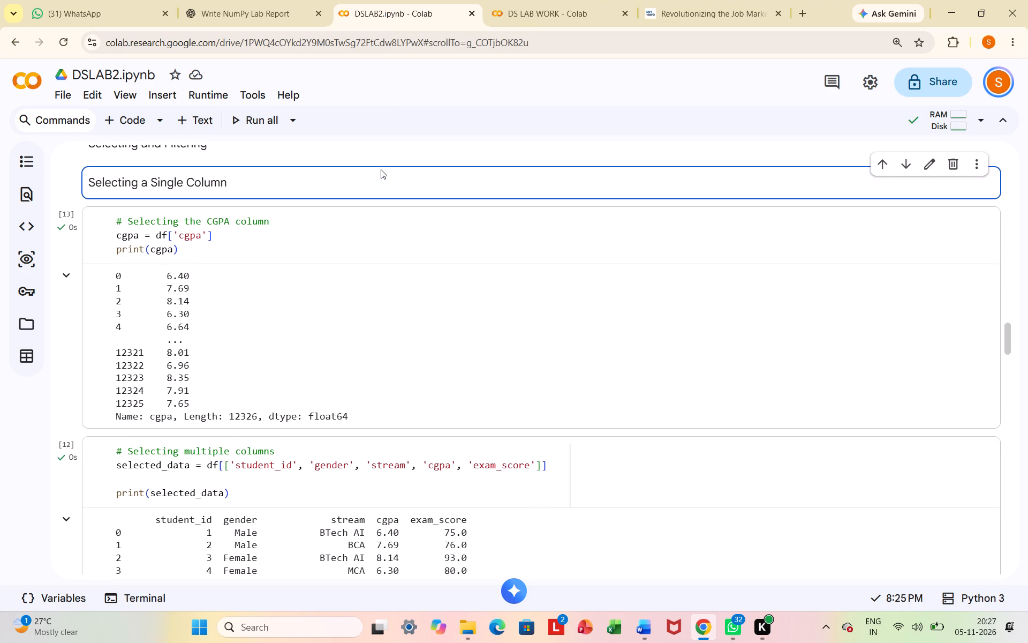
pyautogui.scroll(2, 381, 169)
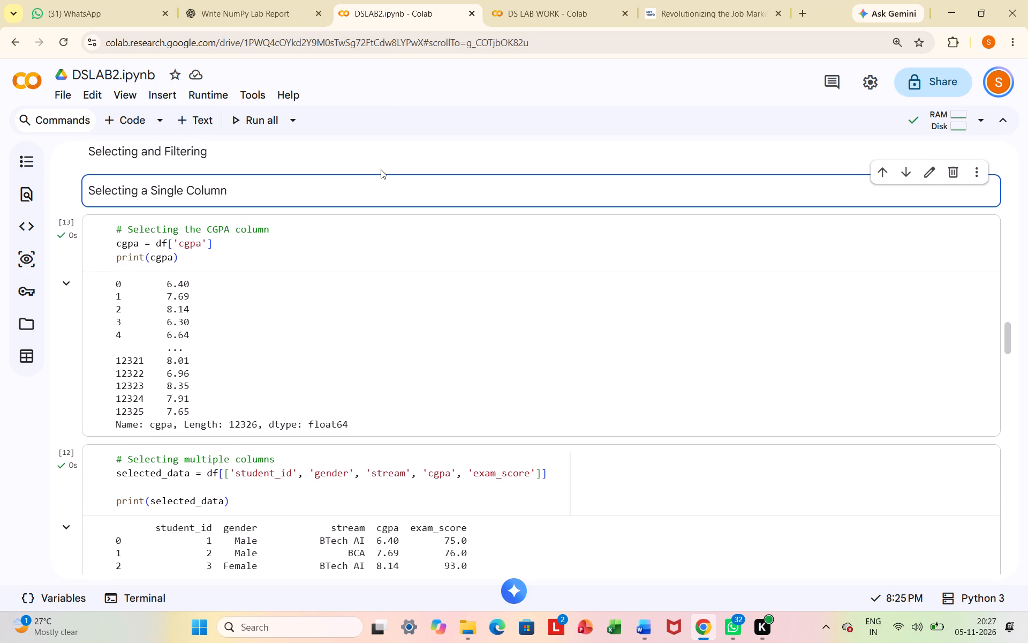
pyautogui.scroll(1, 381, 169)
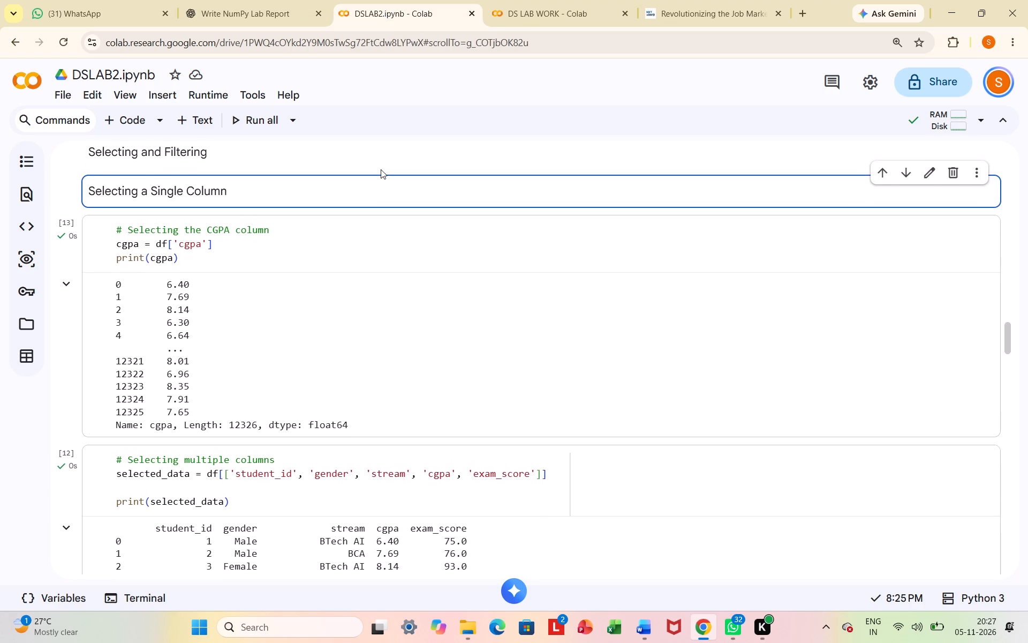
pyautogui.scroll(2, 381, 169)
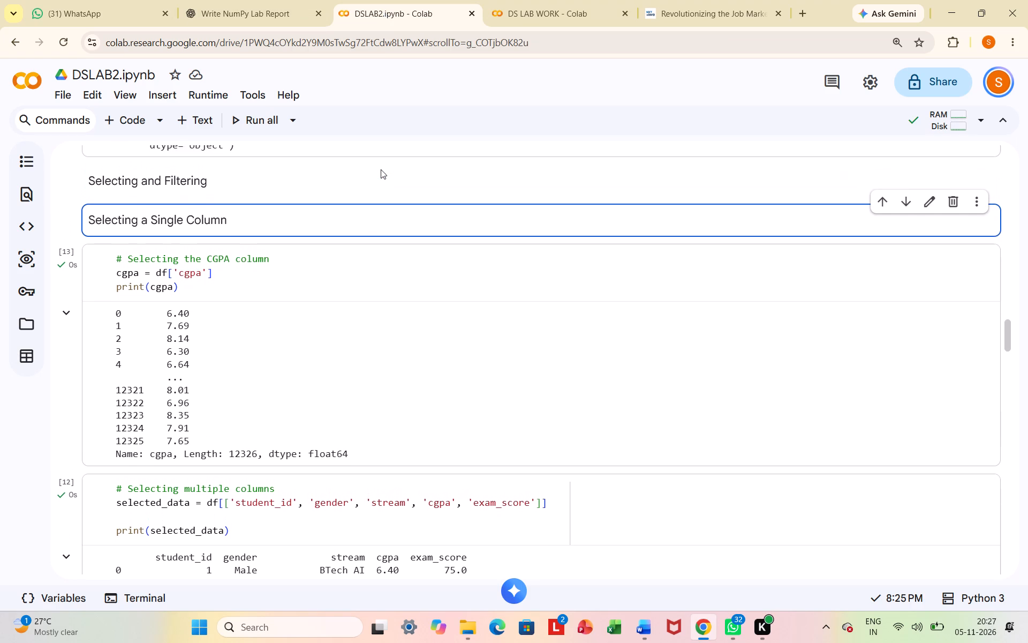
pyautogui.scroll(1, 381, 169)
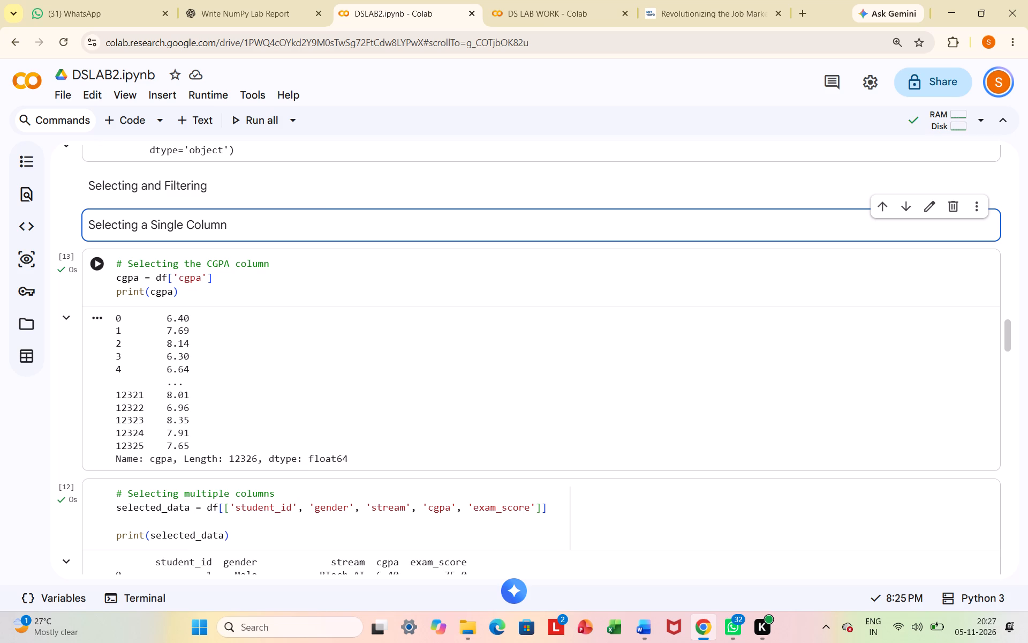
pyautogui.scroll(2, 182, 457)
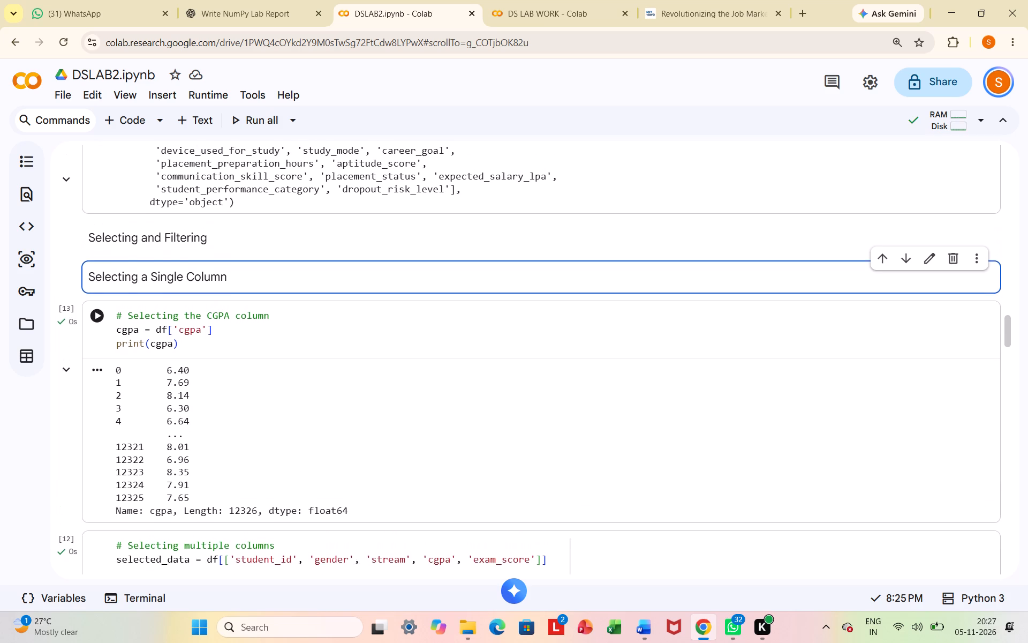
pyautogui.scroll(1, 182, 457)
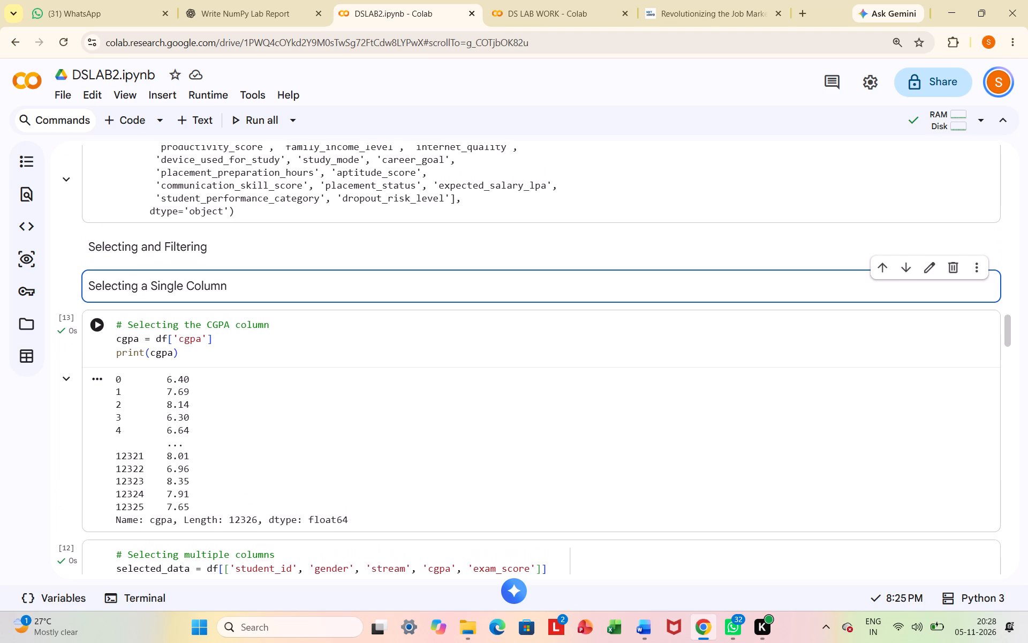
pyautogui.press('super+Print')
# Delete the "Selecting a Single Column" text cell from the notebook and dismiss the deletion notice.
pyautogui.click(952, 267)
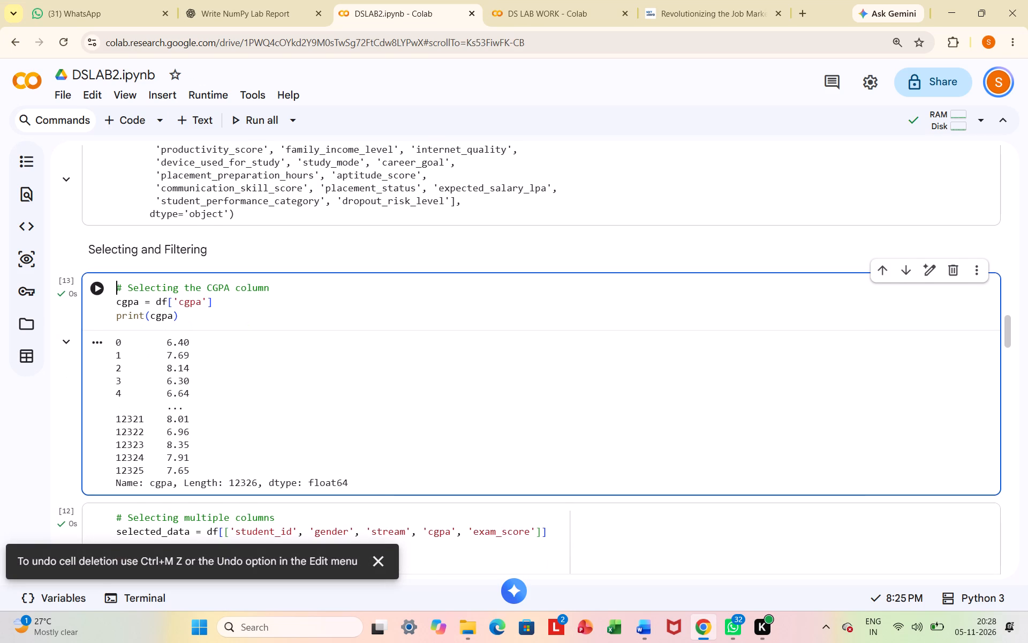
pyautogui.click(383, 556)
# Enlarge the notebook page to 125% and capture a screenshot showing the whole CGPA column code cell and output.
pyautogui.scroll(1, 280, 261)
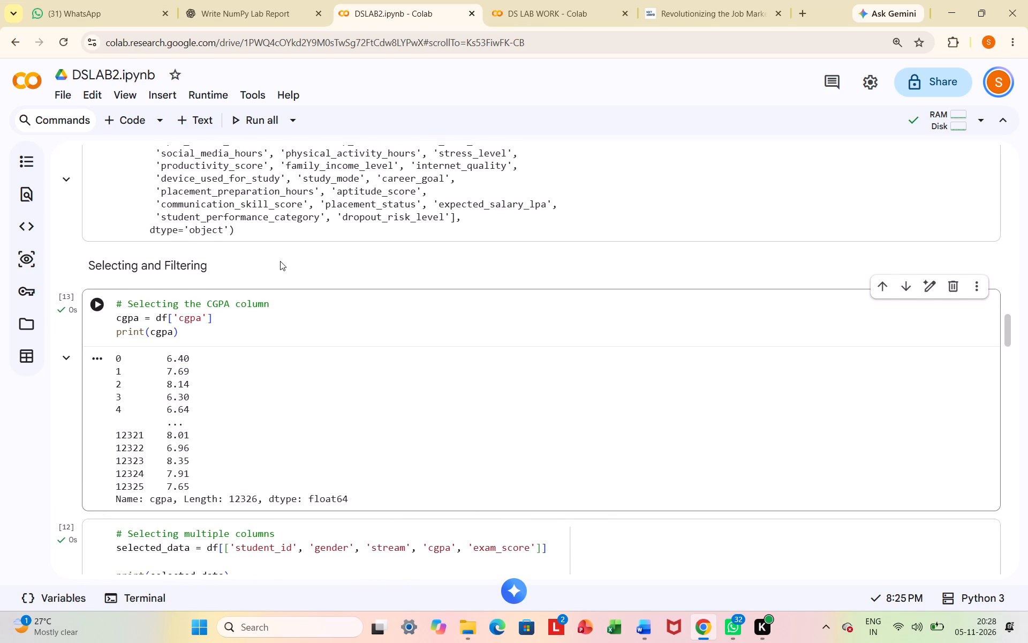
pyautogui.scroll(2, 280, 261)
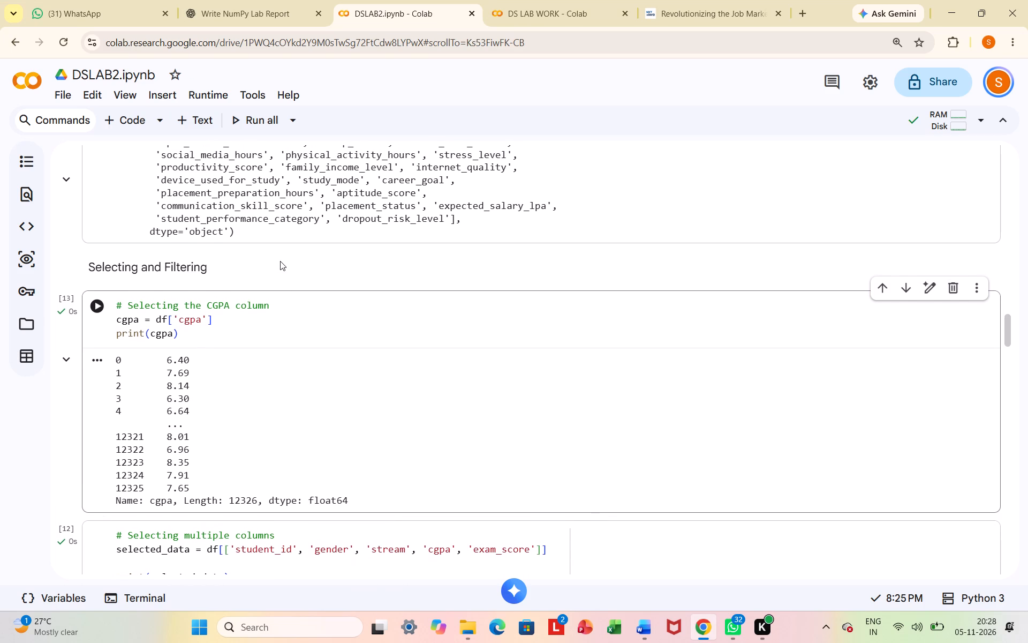
pyautogui.scroll(1, 220, 301)
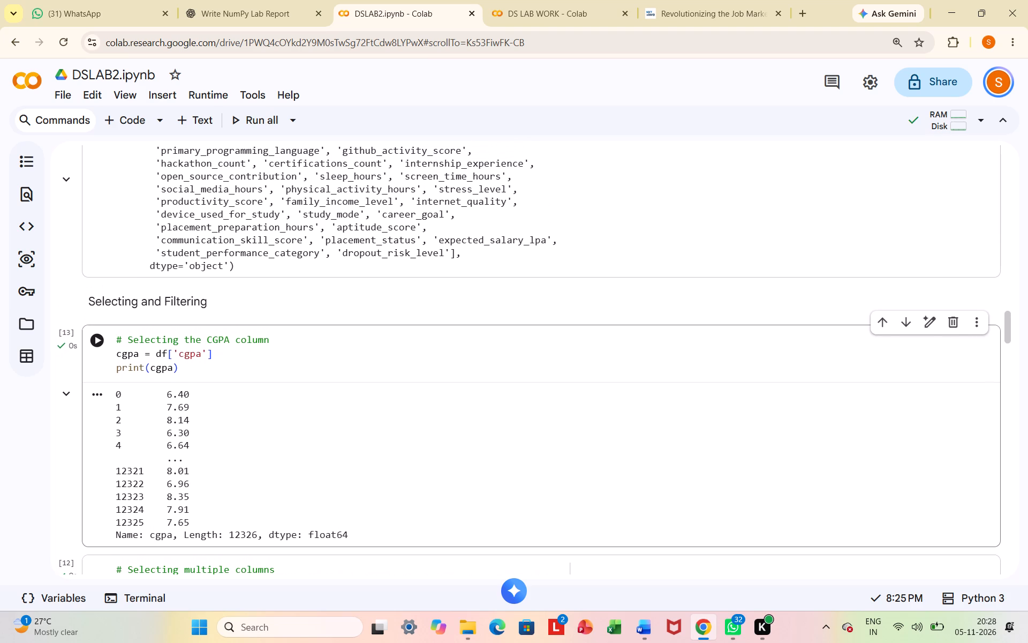
pyautogui.scroll(1, 220, 301)
pyautogui.hotkey('ctrl', '=')
pyautogui.scroll(-1, 220, 301)
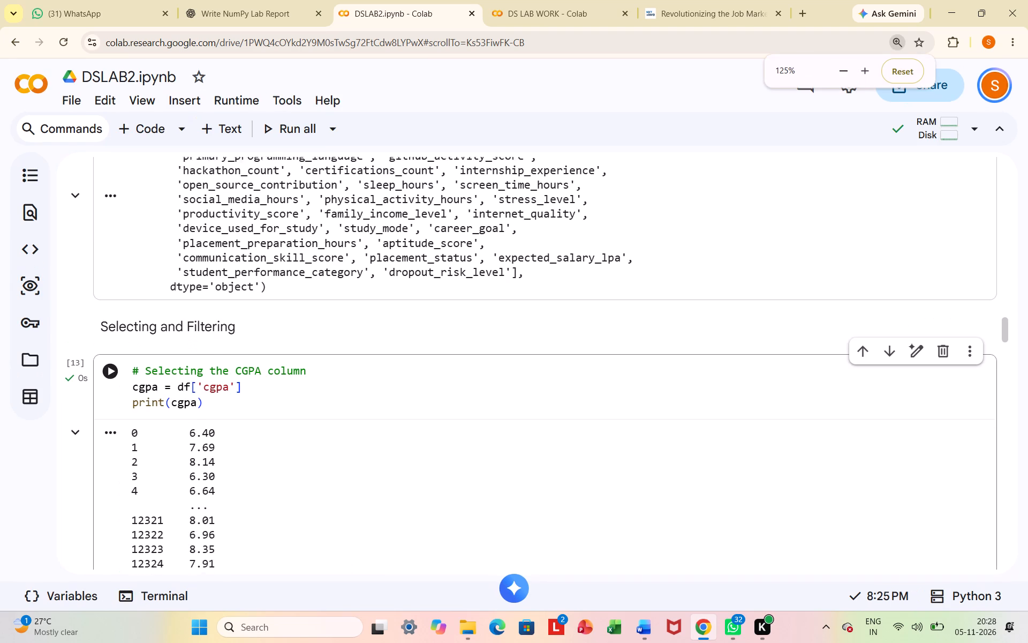
pyautogui.scroll(-1, 220, 301)
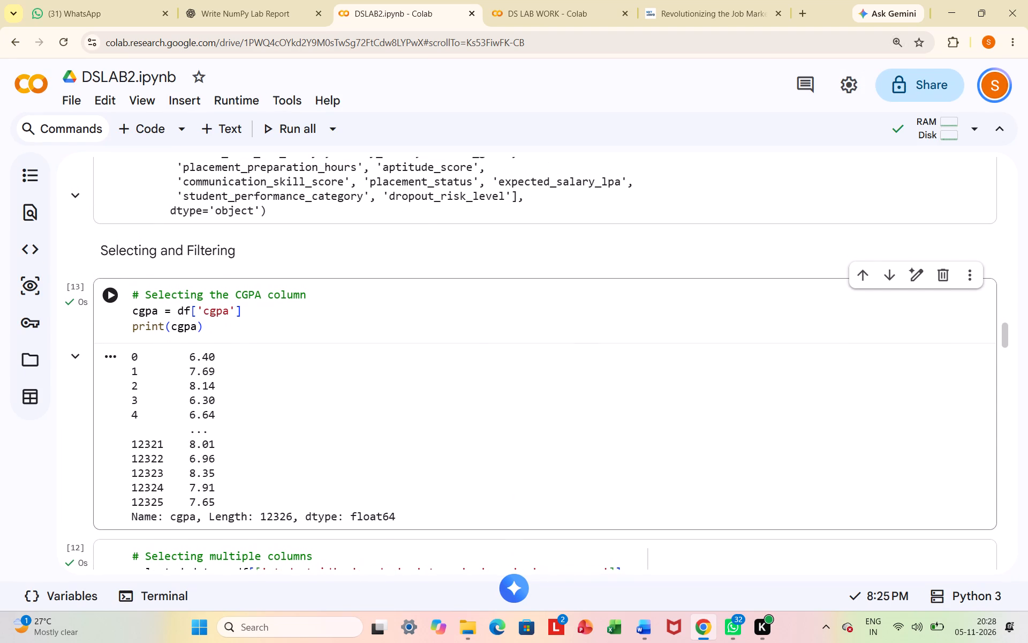
pyautogui.press('super+Print')
# Insert the captured notebook screenshot below the Program 2.1 explanation in the Word report and add a new line after it.
pyautogui.hotkey('alt', 'Tab')
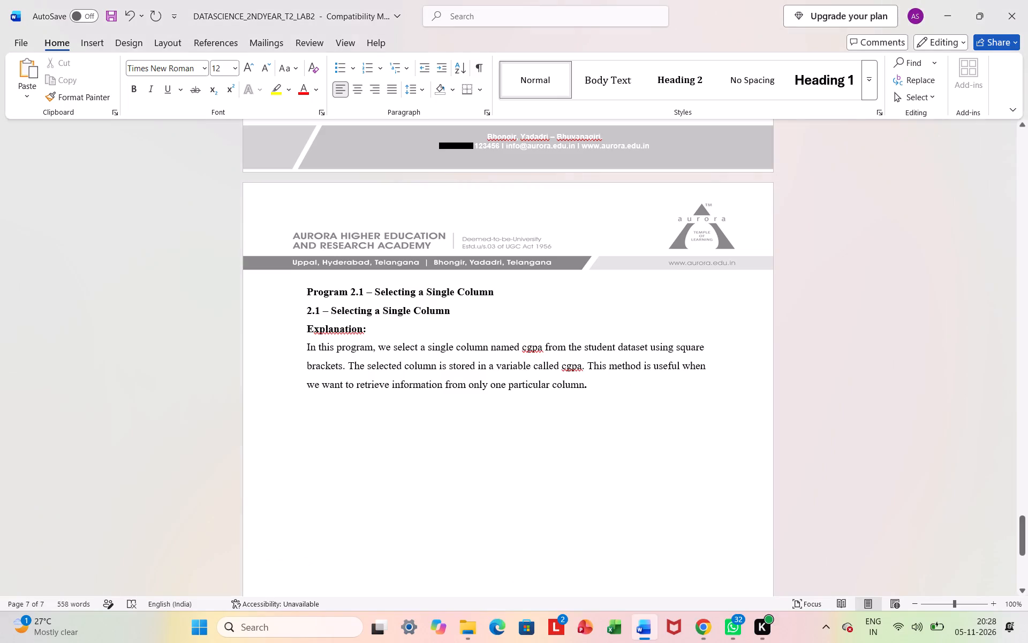
pyautogui.click(417, 416)
pyautogui.press('BackSpace')
pyautogui.hotkey('ctrl', 'v')
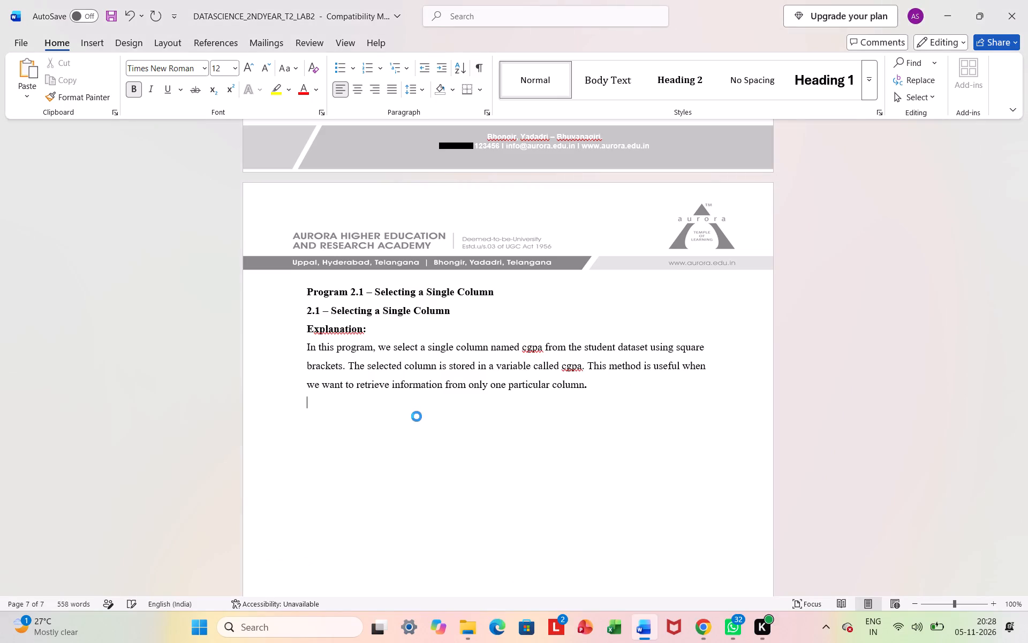
pyautogui.scroll(-1, 417, 416)
pyautogui.press('Return')
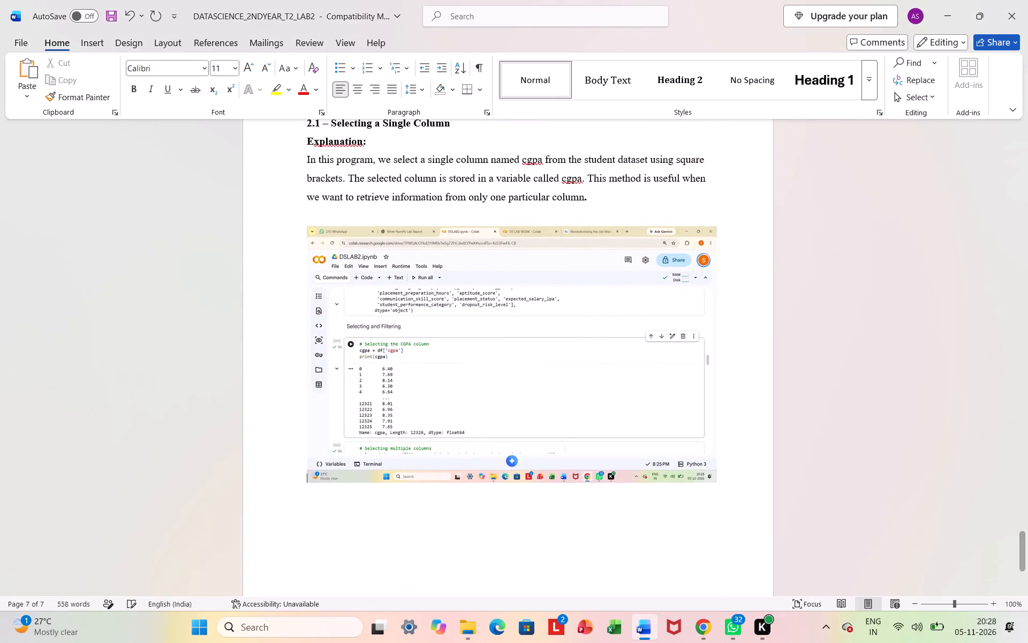
pyautogui.press('Down')
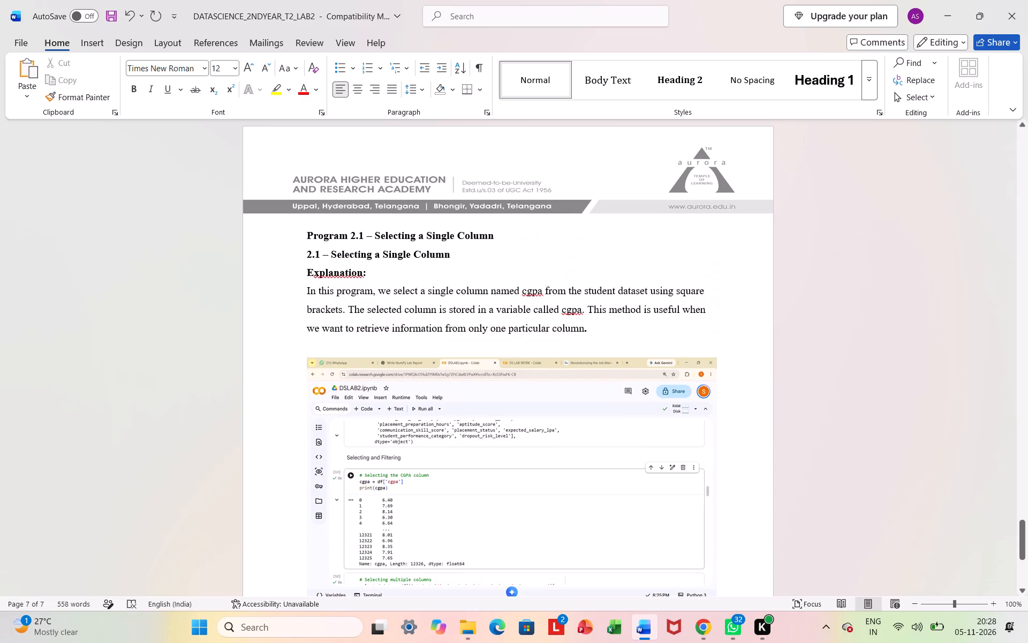
# Move the "Explanation:" heading and its paragraph below the Program 2.1 screenshot, removing the blank line left above the image.
pyautogui.moveTo(309, 271); pyautogui.dragTo(433, 286)
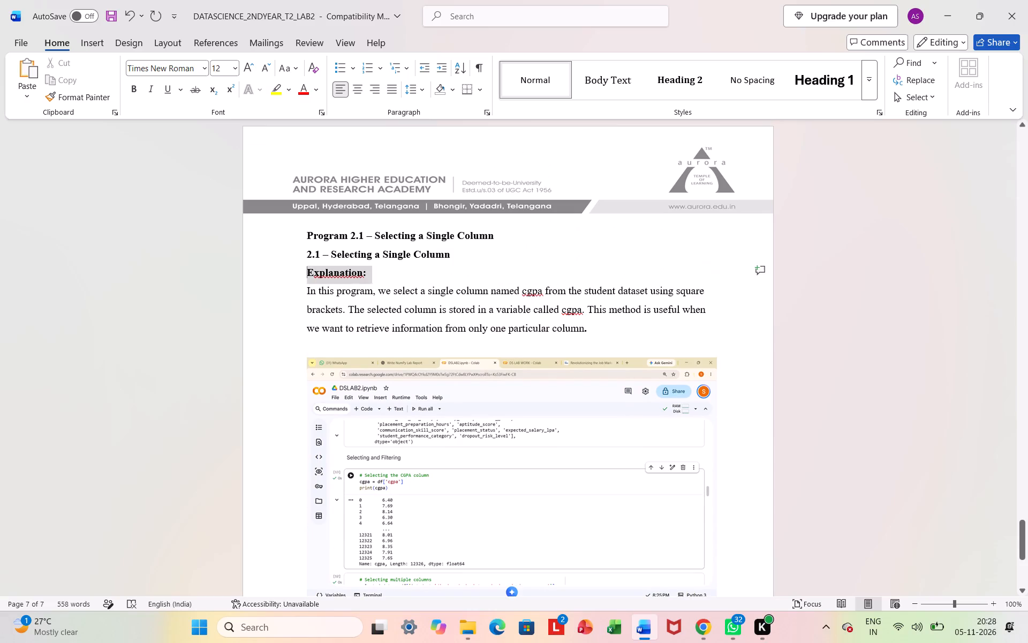
pyautogui.moveTo(433, 286); pyautogui.dragTo(602, 324)
pyautogui.hotkey('ctrl', 'c')
pyautogui.press('BackSpace')
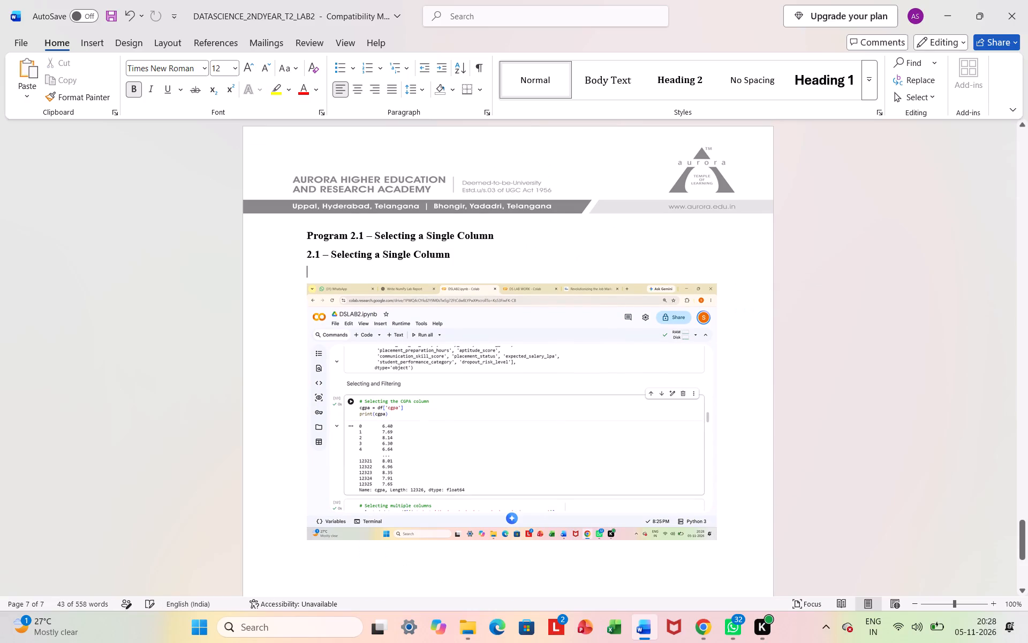
pyautogui.press('BackSpace')
pyautogui.scroll(-1, 602, 324)
pyautogui.click(745, 245)
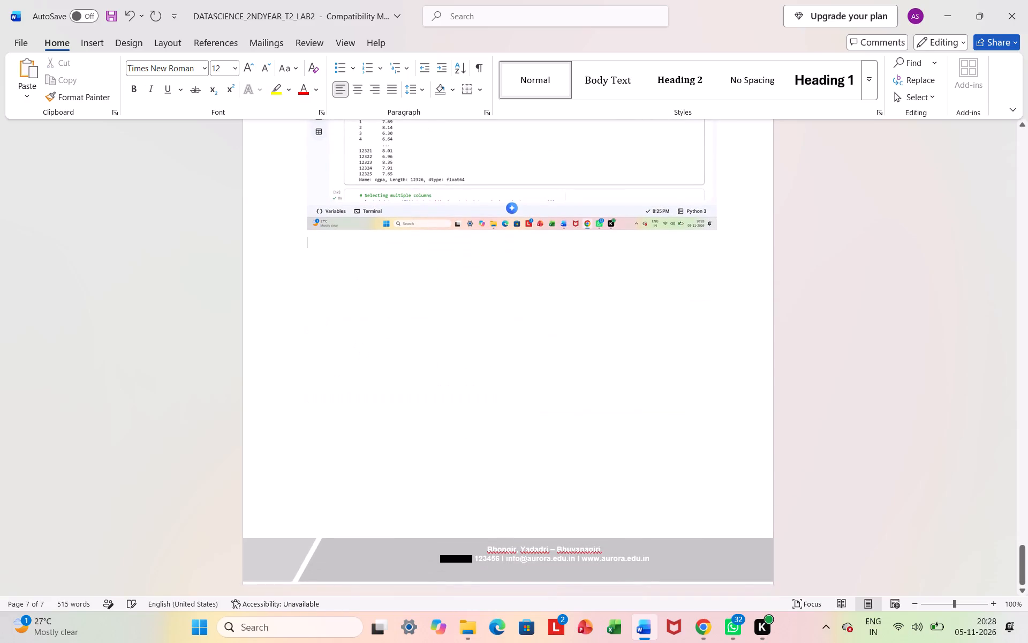
pyautogui.press('Return')
pyautogui.press('BackSpace')
pyautogui.hotkey('ctrl', 'v')
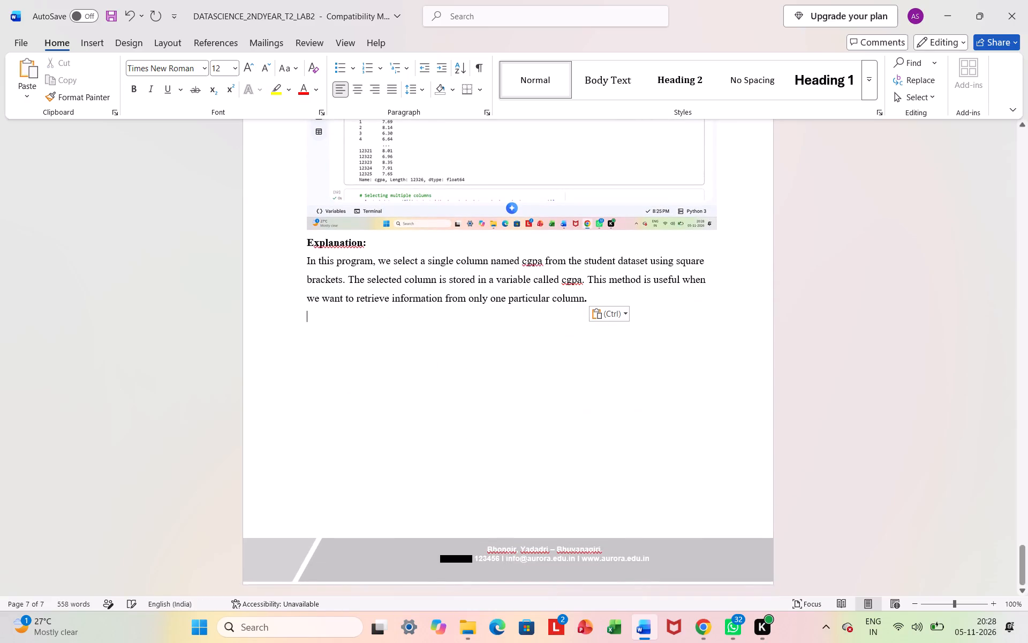
pyautogui.scroll(2, 642, 282)
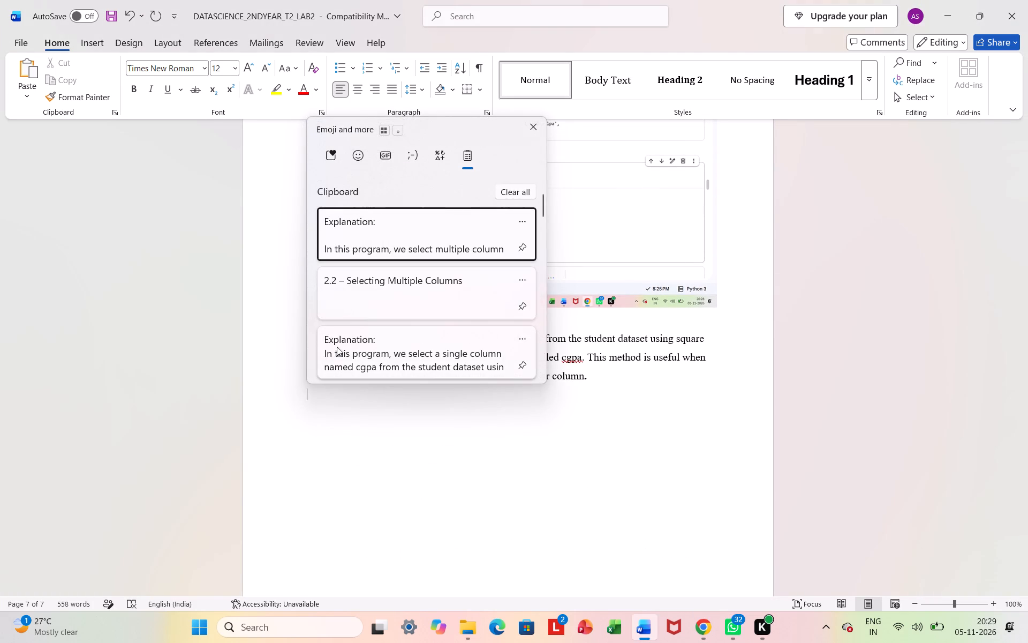
pyautogui.click(337, 347)
pyautogui.hotkey('ctrl', 'v')
pyautogui.hotkey('ctrl', 'z')
pyautogui.press('super+v')
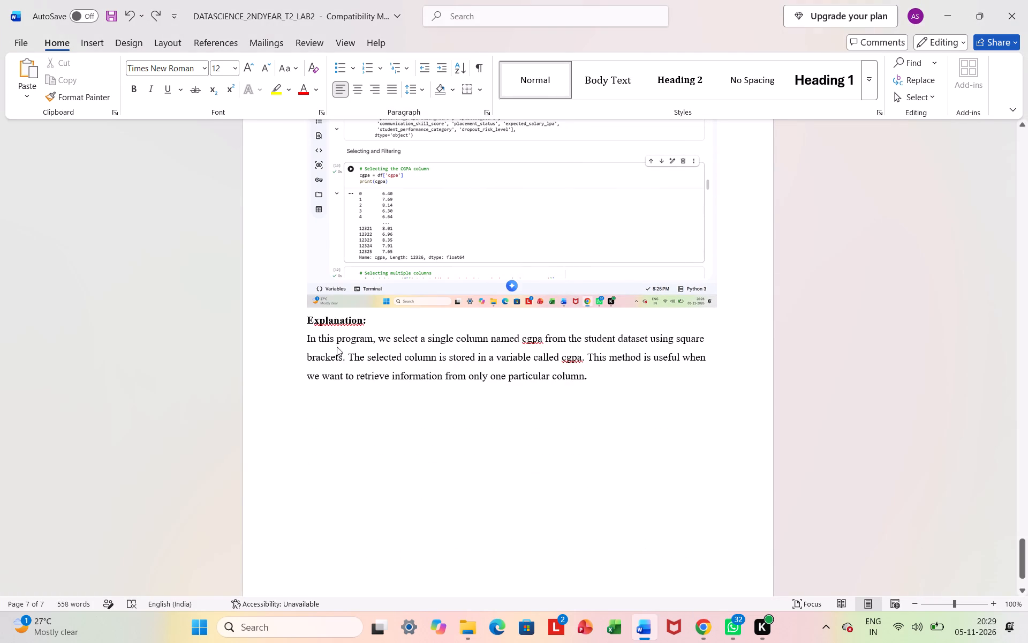
pyautogui.click(349, 275)
pyautogui.hotkey('ctrl', 'v')
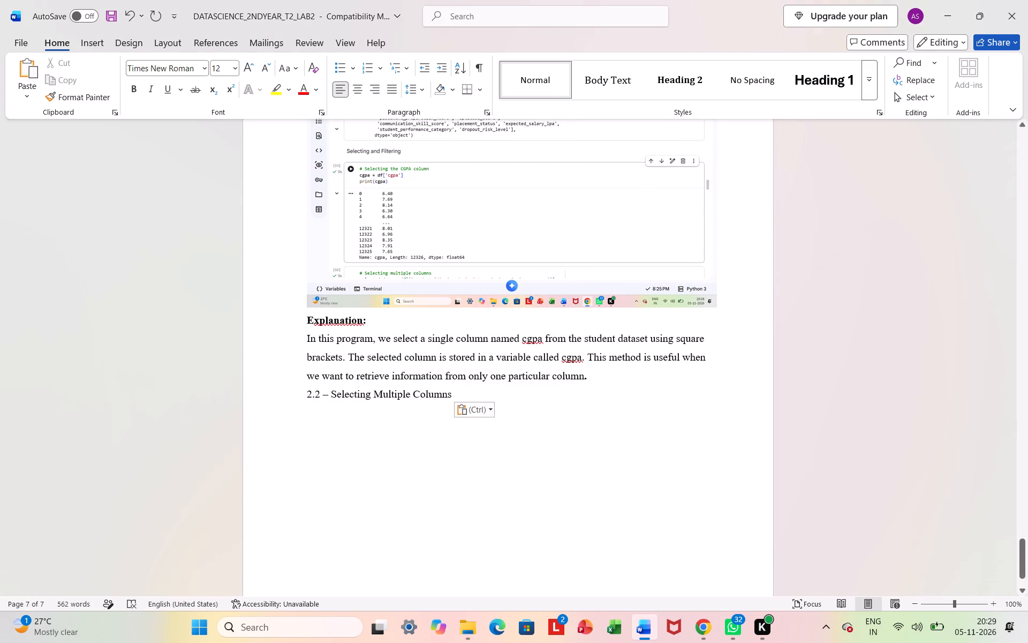
# Add the copied Program 2.2 "Explanation:" text on a new line below the 2.2 heading.
pyautogui.press('Return')
pyautogui.press('super+v')
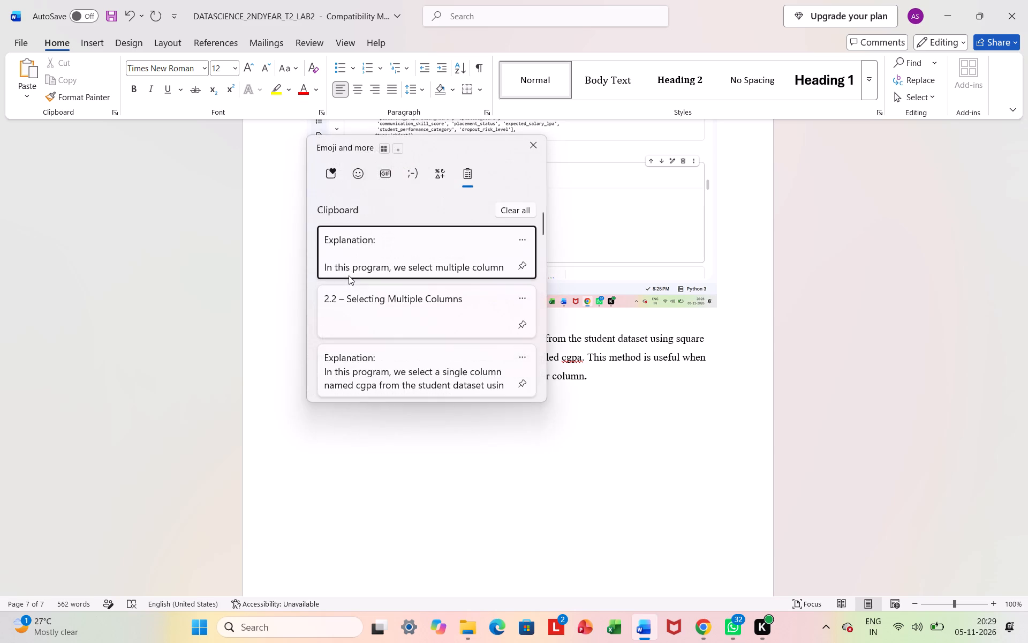
pyautogui.click(359, 271)
pyautogui.hotkey('ctrl', 'v')
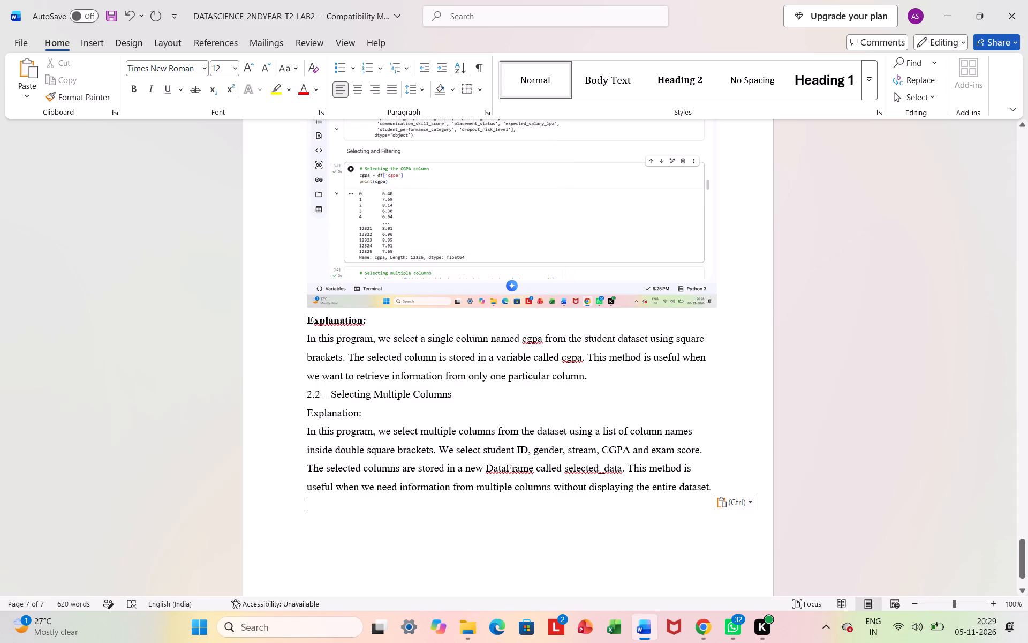
# Make the "2.2 – Selecting Multiple Columns" heading bold and add a blank line beneath it.
pyautogui.moveTo(455, 400); pyautogui.dragTo(286, 390)
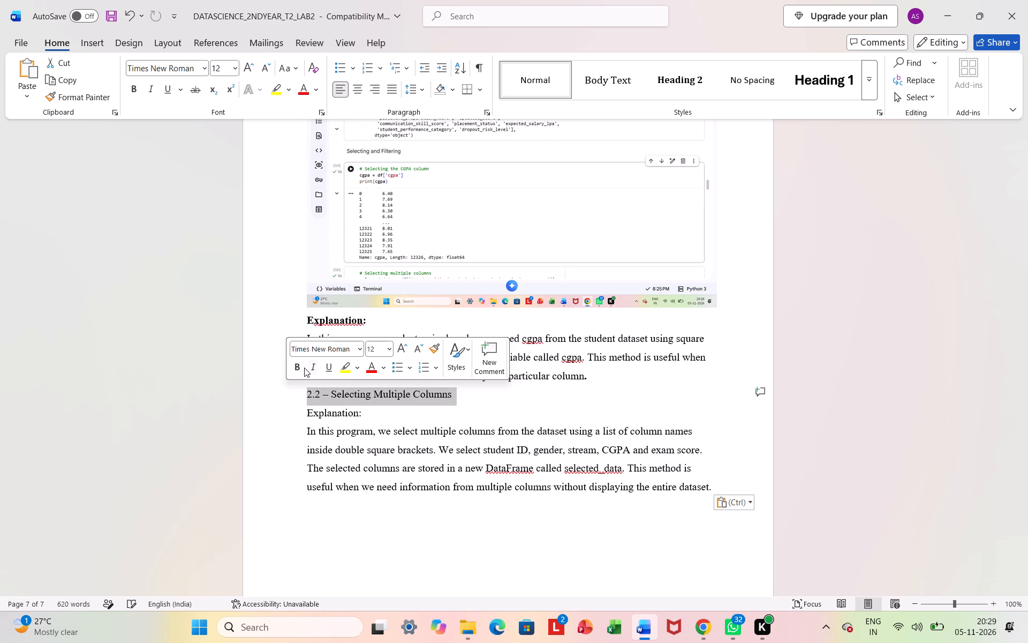
pyautogui.click(299, 368)
pyautogui.click(486, 398)
pyautogui.press('Return')
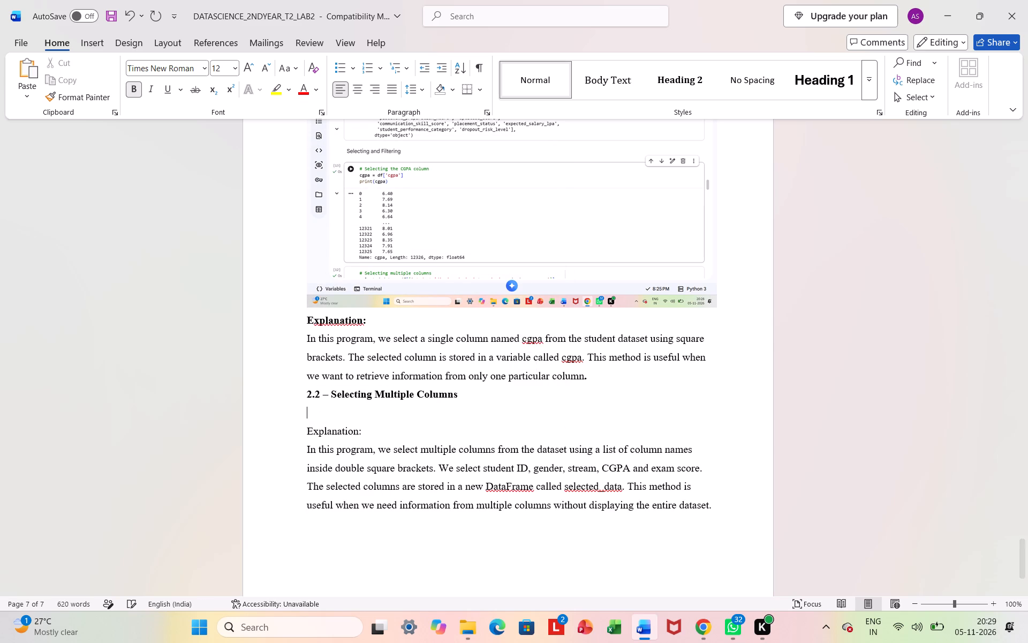
# Capture a full-screen screenshot of the "Selecting multiple columns" cell and its output in the DSLAB2.ipynb Colab notebook.
pyautogui.hotkey('alt', 'Tab')
pyautogui.click(456, 318)
pyautogui.click(398, 0)
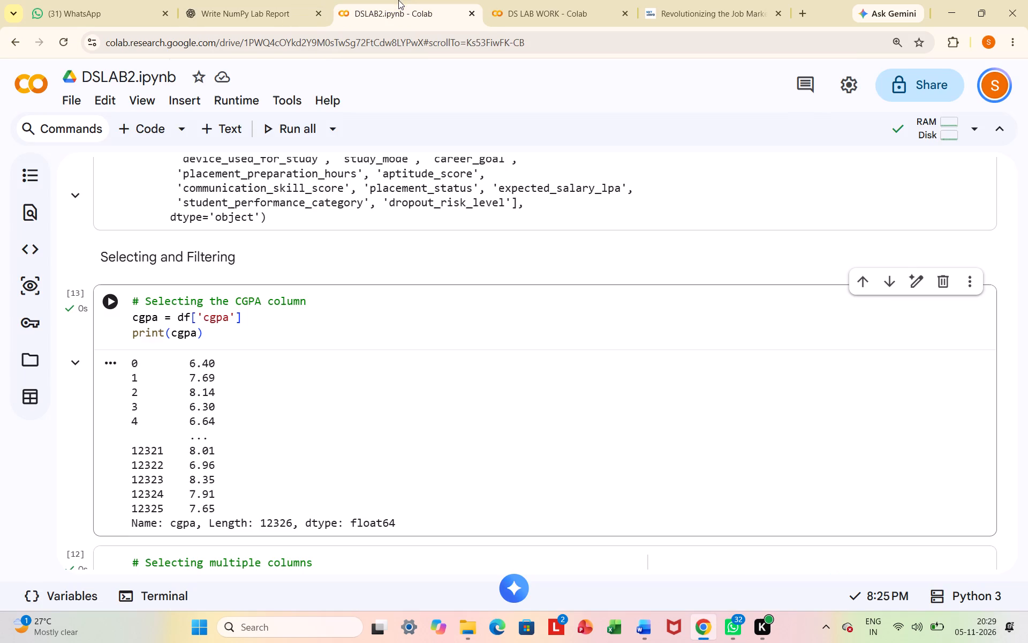
pyautogui.scroll(-4, 382, 263)
pyautogui.scroll(1, 382, 263)
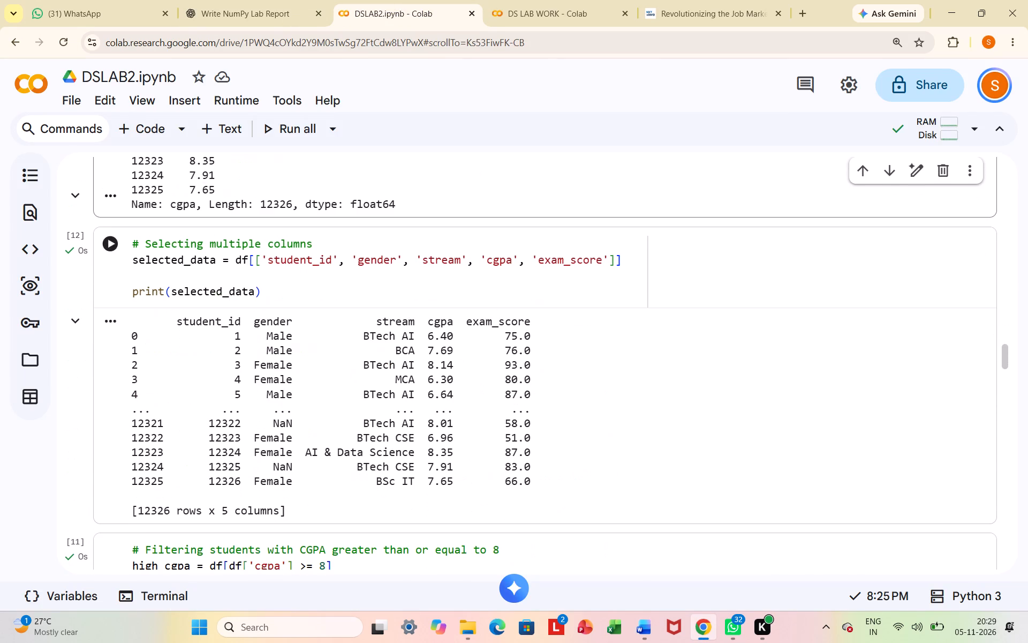
pyautogui.scroll(1, 382, 263)
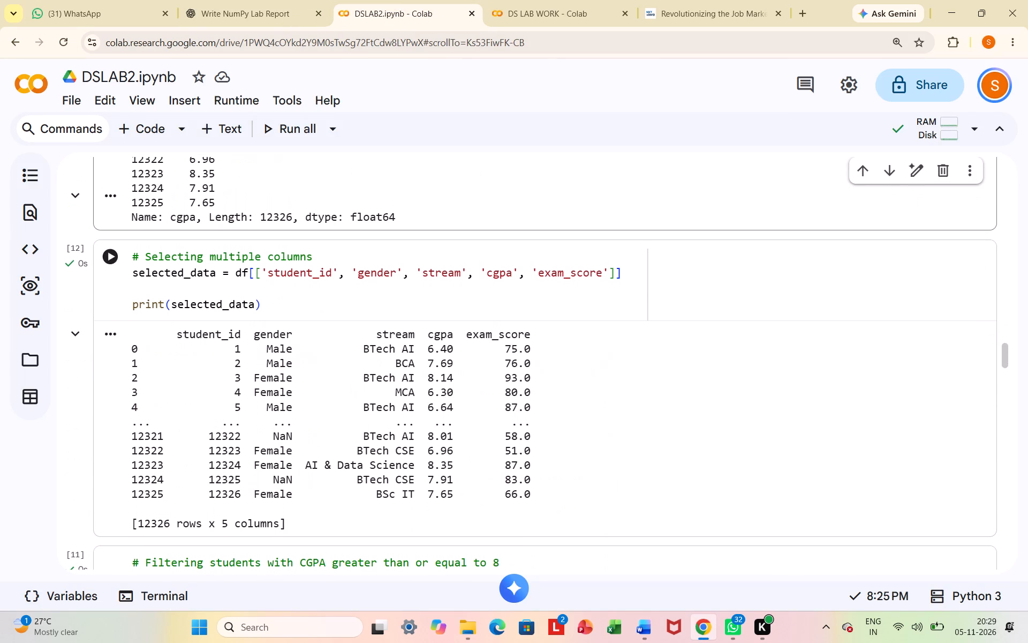
pyautogui.scroll(2, 382, 263)
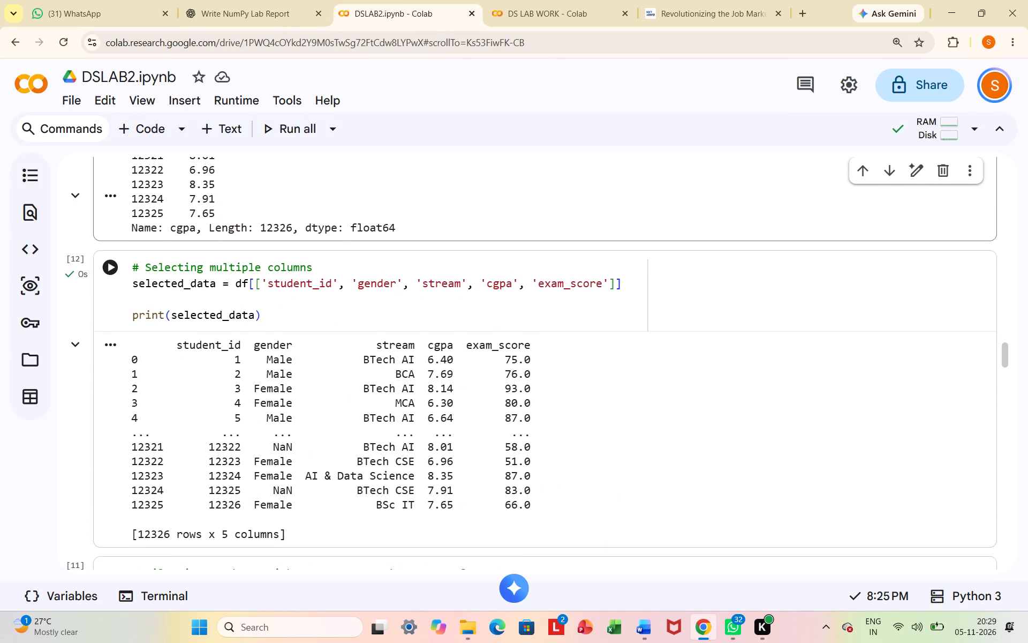
pyautogui.press('super+Print')
# Insert the captured notebook screenshot on the blank line between the 2.2 heading and its explanation in the Word report.
pyautogui.hotkey('alt', 'Tab')
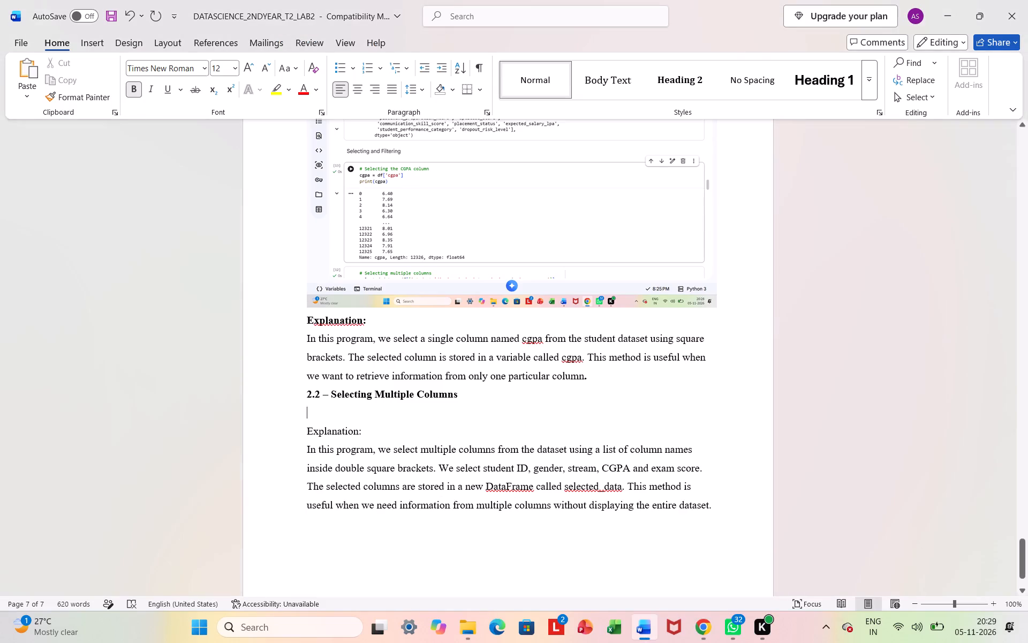
pyautogui.hotkey('ctrl', 'v')
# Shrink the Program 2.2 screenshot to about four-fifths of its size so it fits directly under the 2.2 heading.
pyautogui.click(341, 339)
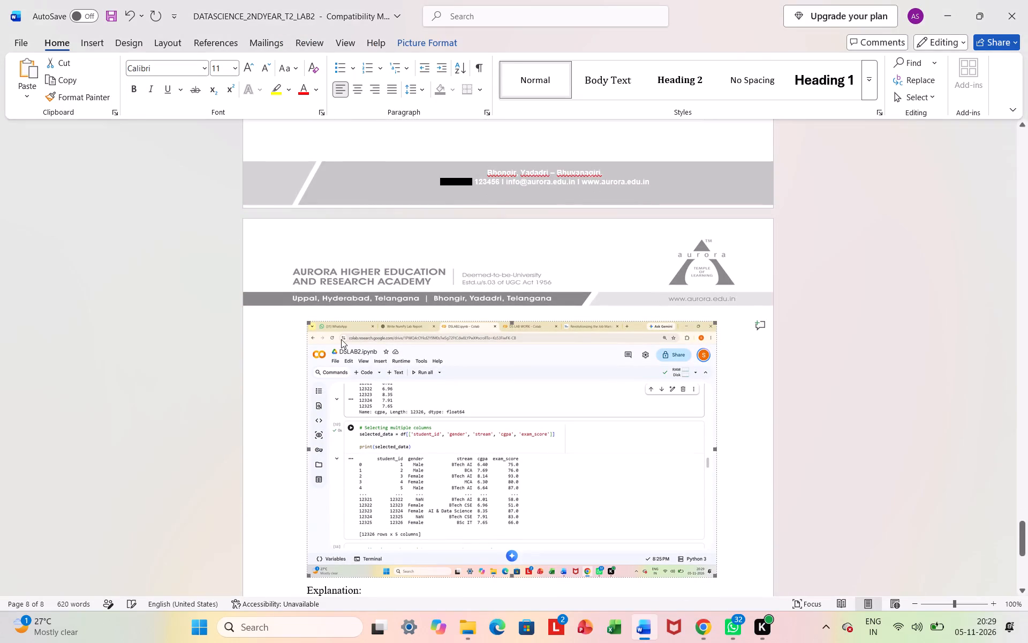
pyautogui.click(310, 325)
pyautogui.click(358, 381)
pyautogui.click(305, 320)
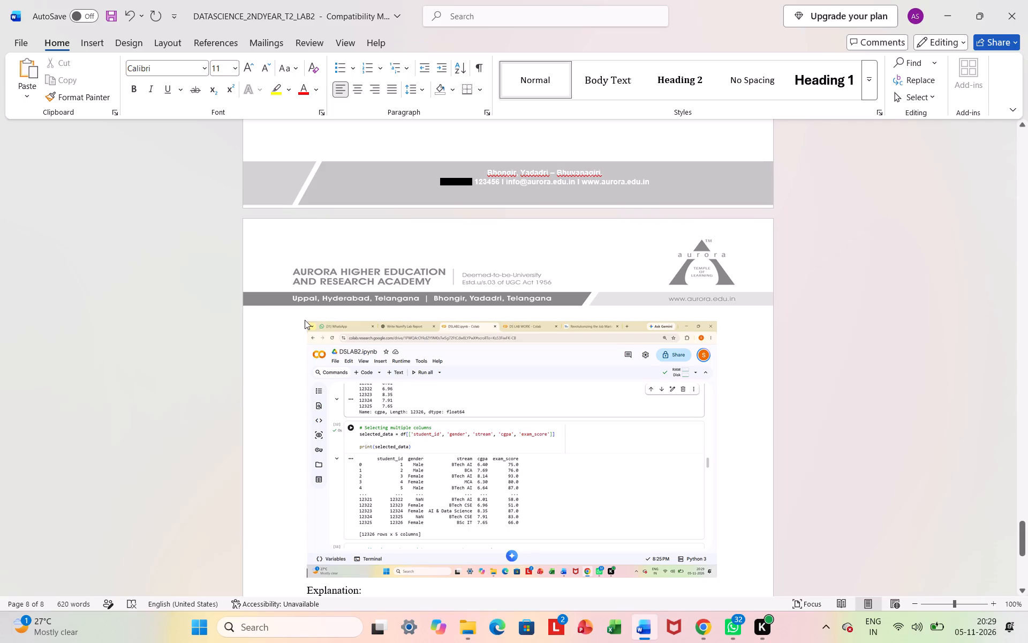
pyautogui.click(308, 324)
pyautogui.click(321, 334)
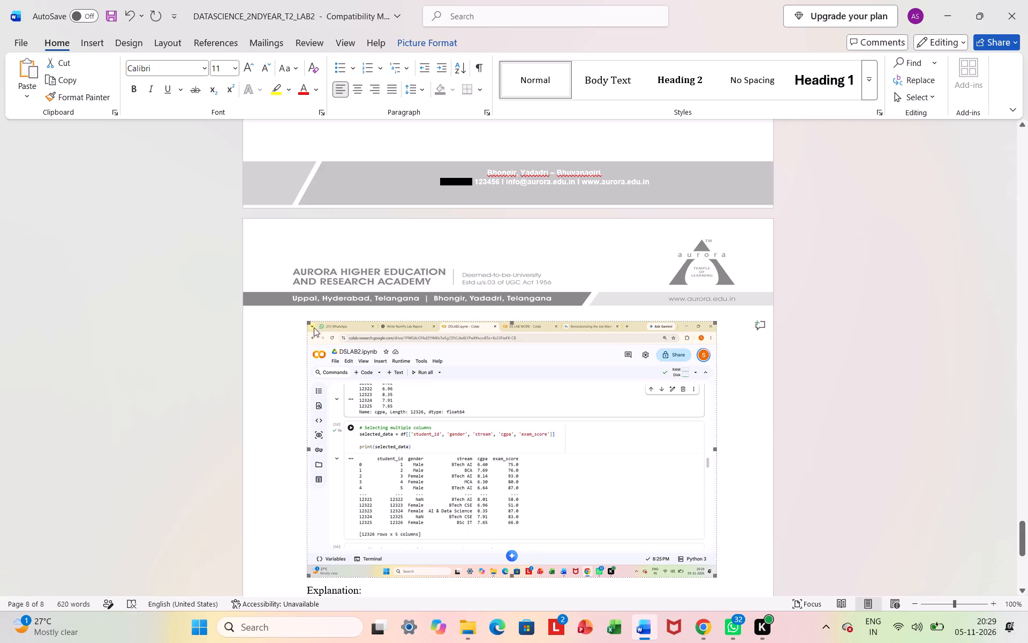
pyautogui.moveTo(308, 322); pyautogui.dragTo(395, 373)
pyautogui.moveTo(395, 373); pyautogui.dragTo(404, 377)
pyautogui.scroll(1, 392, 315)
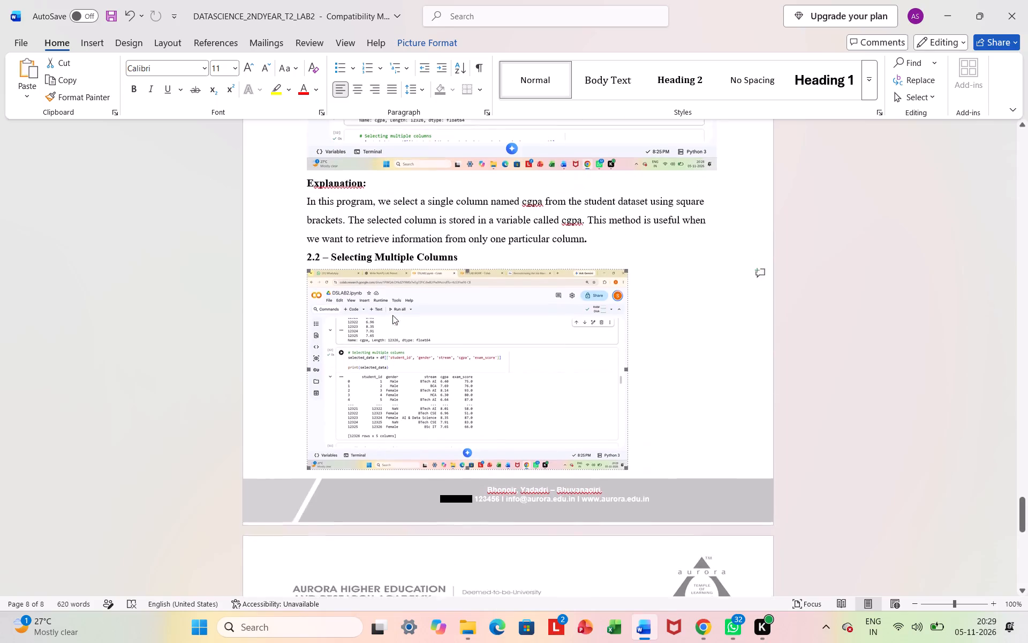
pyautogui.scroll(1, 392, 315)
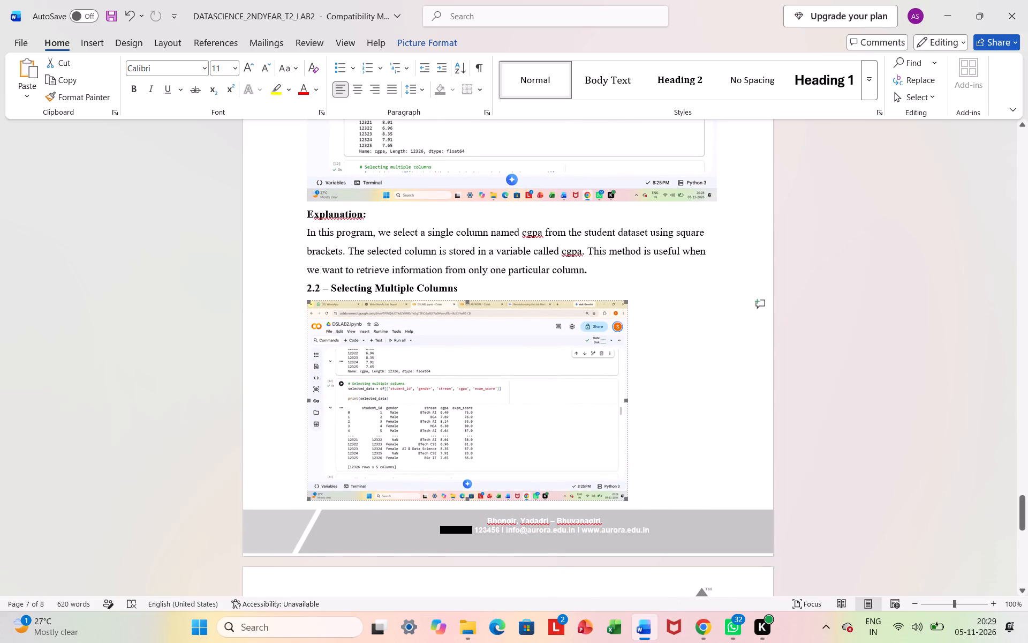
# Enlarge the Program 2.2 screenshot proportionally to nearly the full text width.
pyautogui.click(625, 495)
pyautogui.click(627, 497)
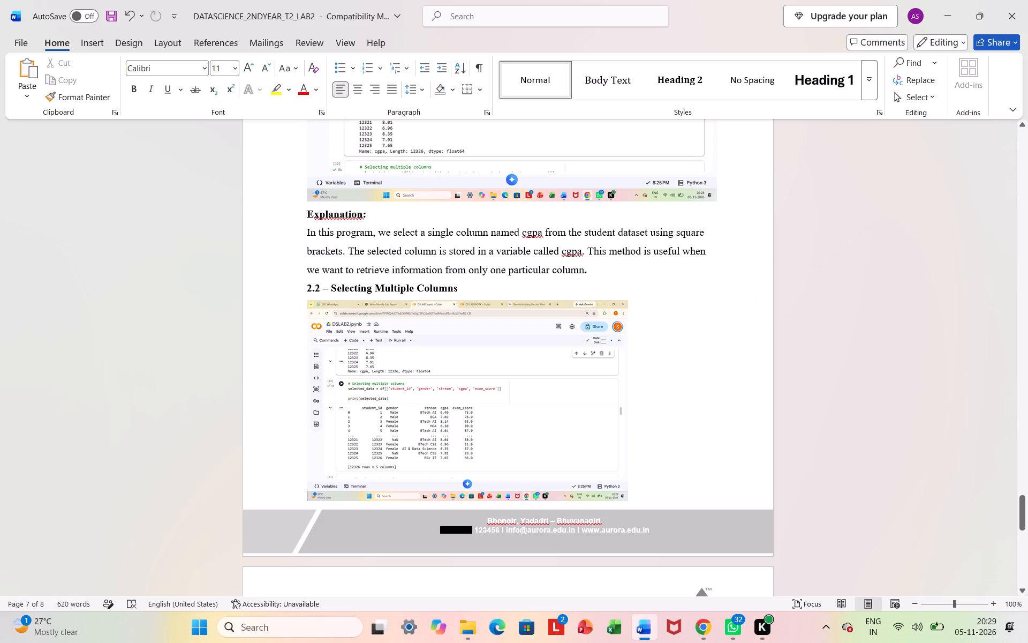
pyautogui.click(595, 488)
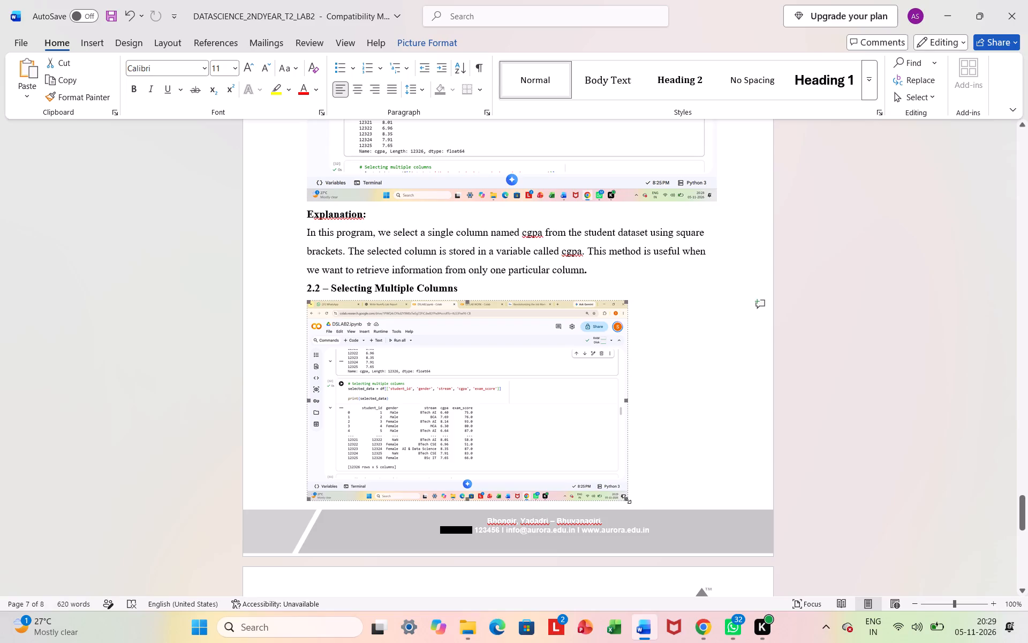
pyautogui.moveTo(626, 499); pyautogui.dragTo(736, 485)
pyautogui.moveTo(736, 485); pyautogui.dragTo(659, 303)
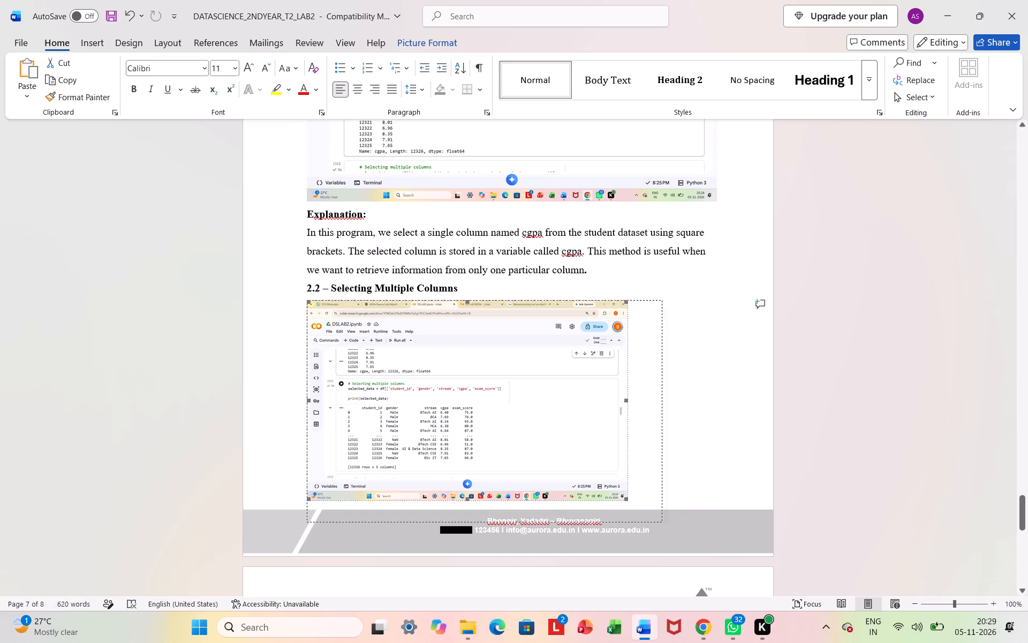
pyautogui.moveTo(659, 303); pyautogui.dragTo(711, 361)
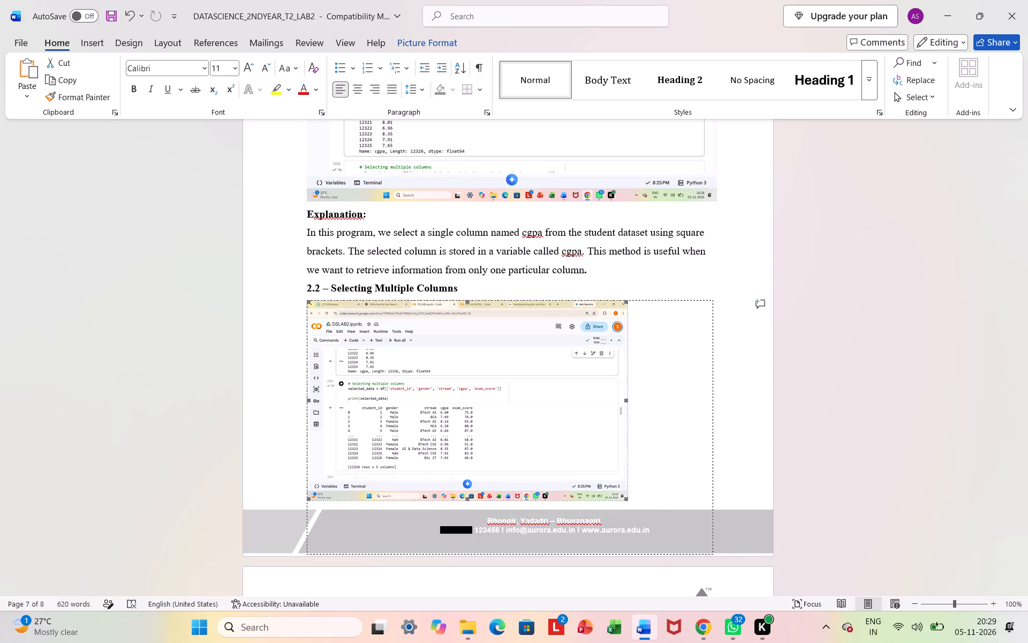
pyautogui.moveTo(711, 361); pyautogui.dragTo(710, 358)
# Place the insertion point beside the Program 2.2 screenshot, making the picture float above the explanation text.
pyautogui.scroll(-1, 618, 350)
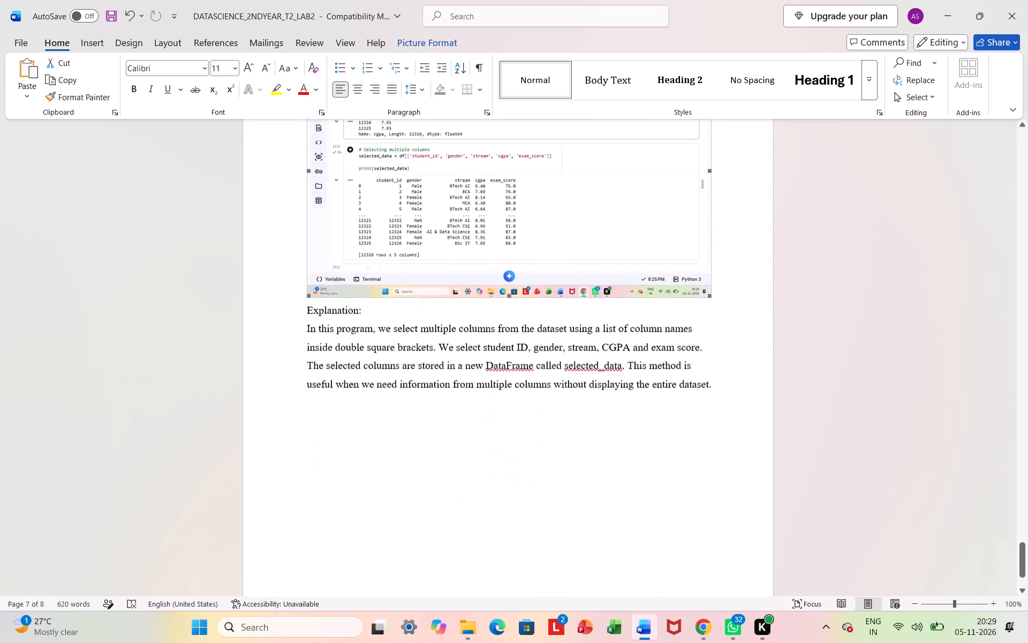
pyautogui.scroll(-1, 618, 350)
pyautogui.doubleClick(731, 312)
pyautogui.click(714, 338)
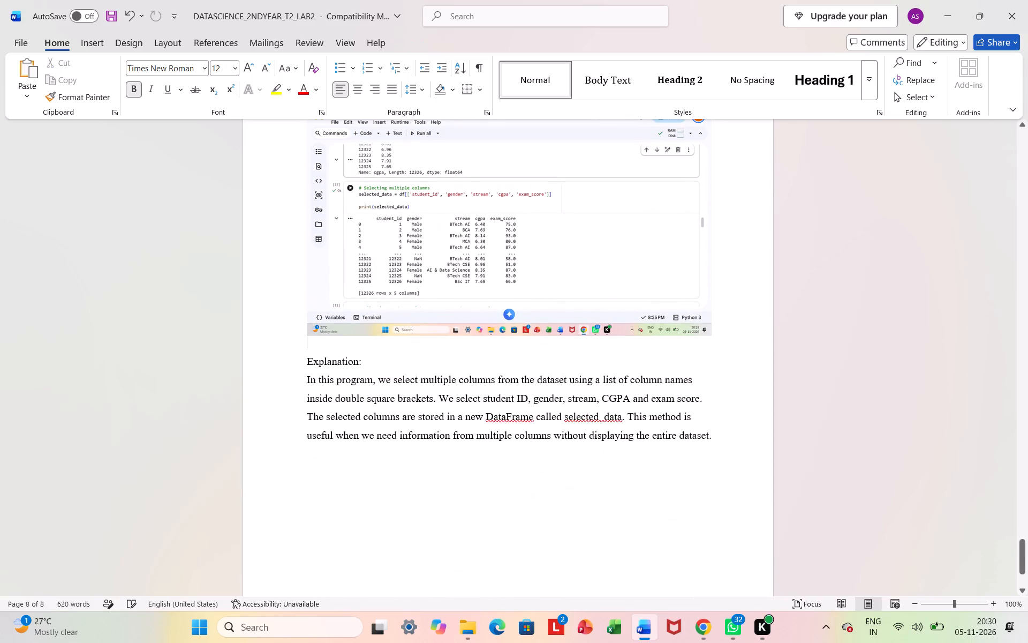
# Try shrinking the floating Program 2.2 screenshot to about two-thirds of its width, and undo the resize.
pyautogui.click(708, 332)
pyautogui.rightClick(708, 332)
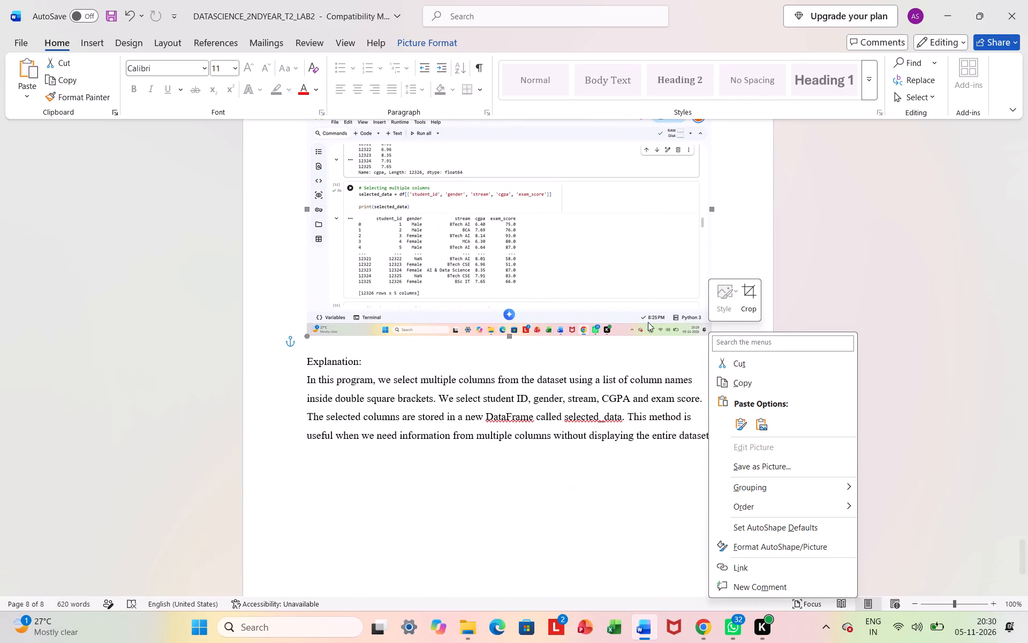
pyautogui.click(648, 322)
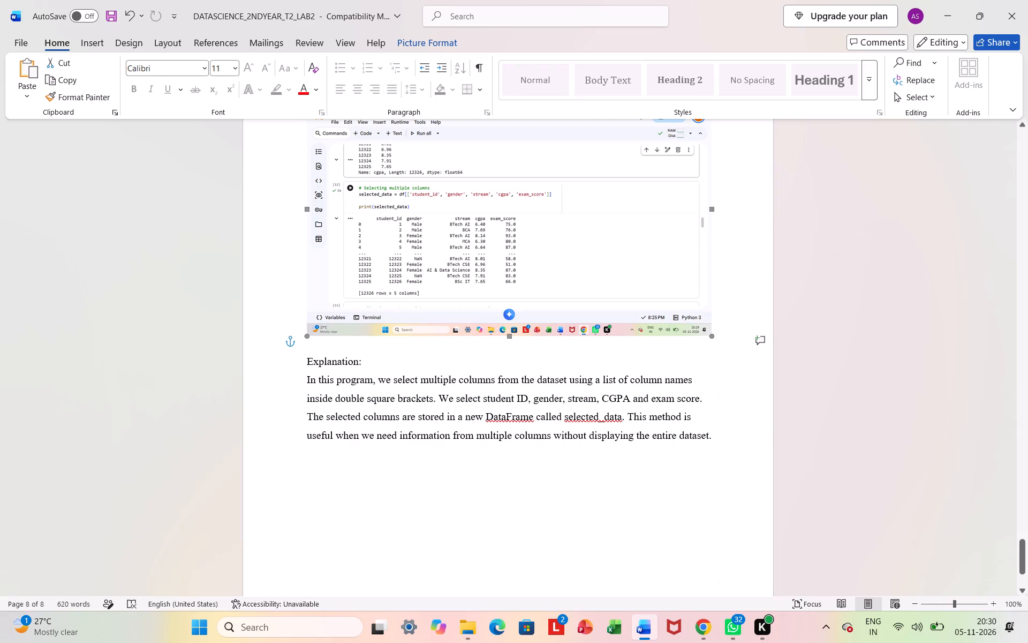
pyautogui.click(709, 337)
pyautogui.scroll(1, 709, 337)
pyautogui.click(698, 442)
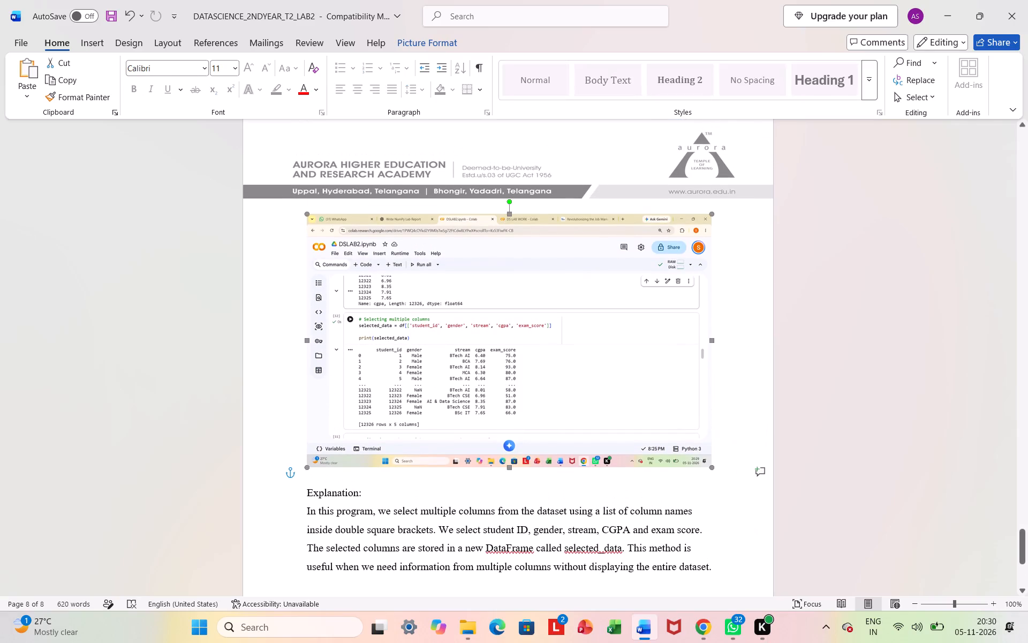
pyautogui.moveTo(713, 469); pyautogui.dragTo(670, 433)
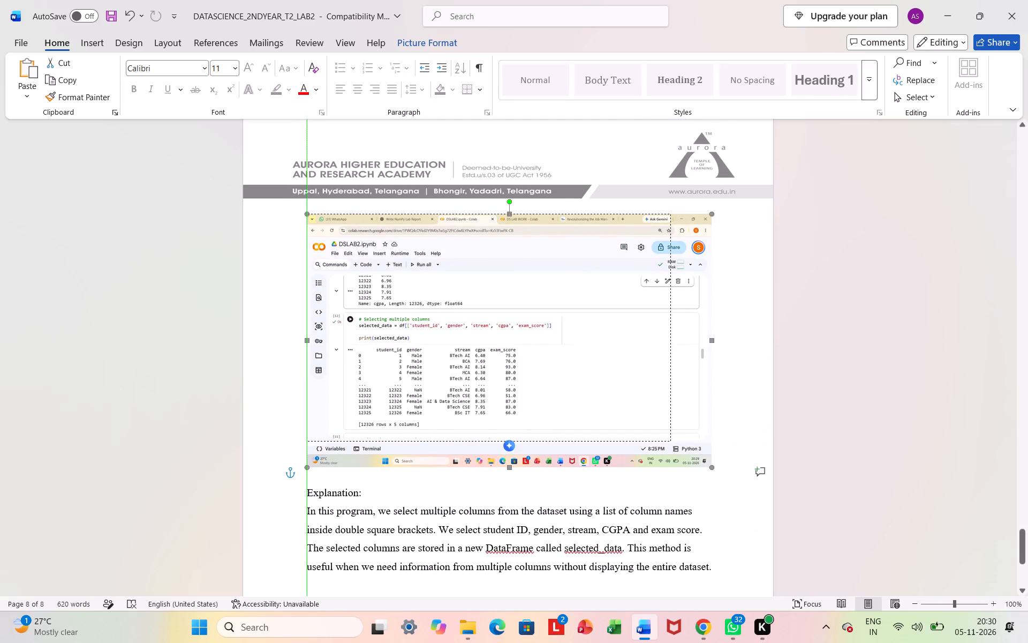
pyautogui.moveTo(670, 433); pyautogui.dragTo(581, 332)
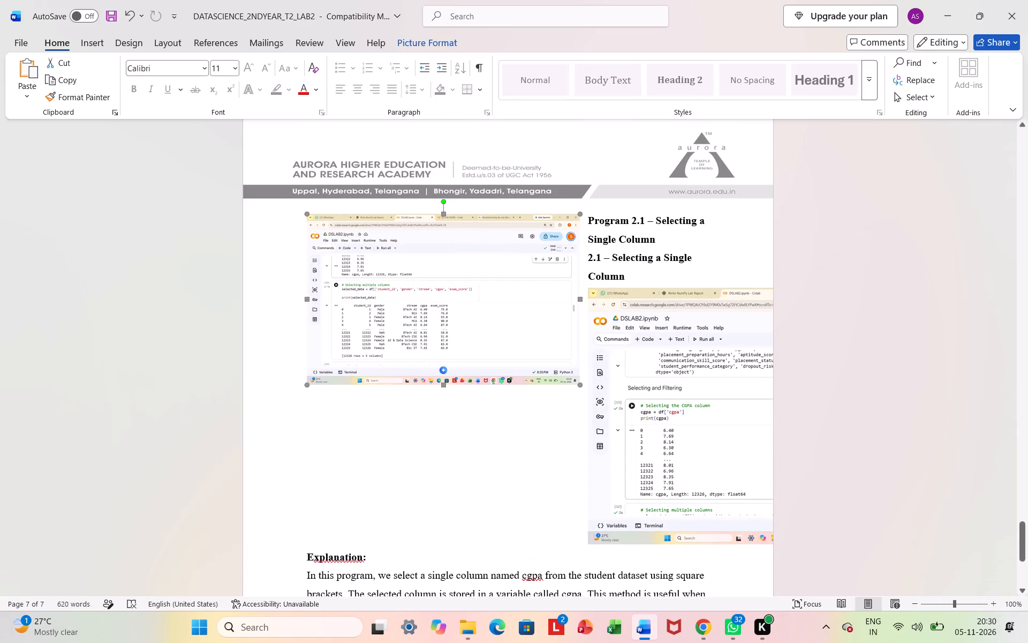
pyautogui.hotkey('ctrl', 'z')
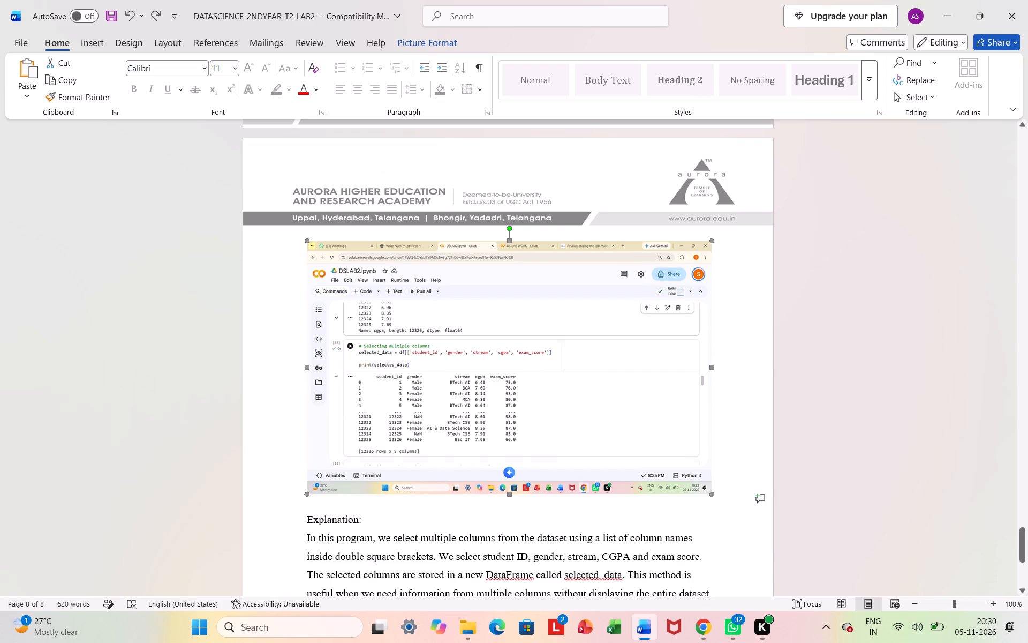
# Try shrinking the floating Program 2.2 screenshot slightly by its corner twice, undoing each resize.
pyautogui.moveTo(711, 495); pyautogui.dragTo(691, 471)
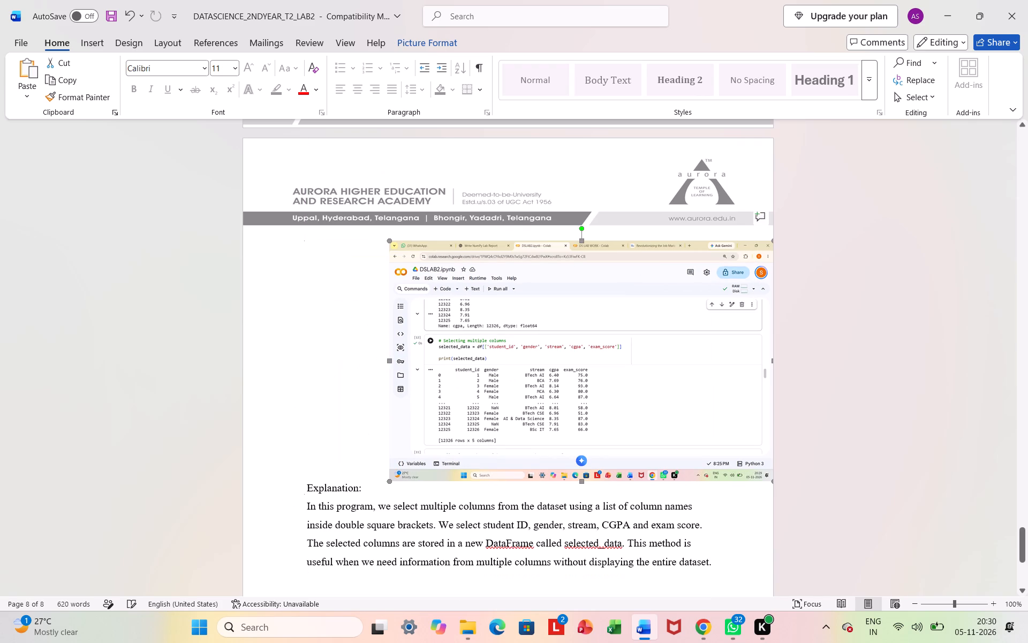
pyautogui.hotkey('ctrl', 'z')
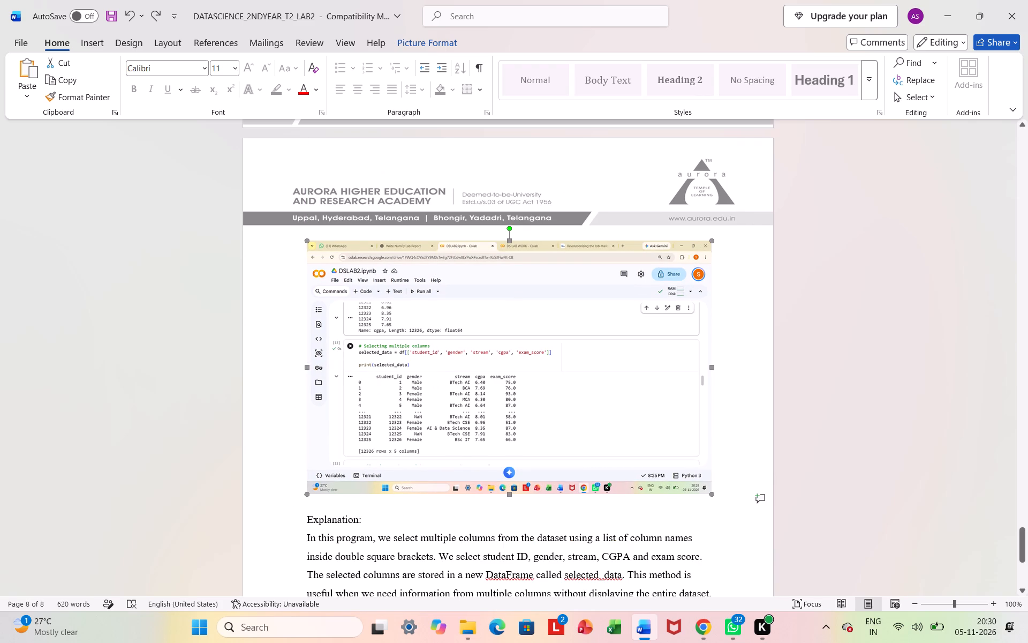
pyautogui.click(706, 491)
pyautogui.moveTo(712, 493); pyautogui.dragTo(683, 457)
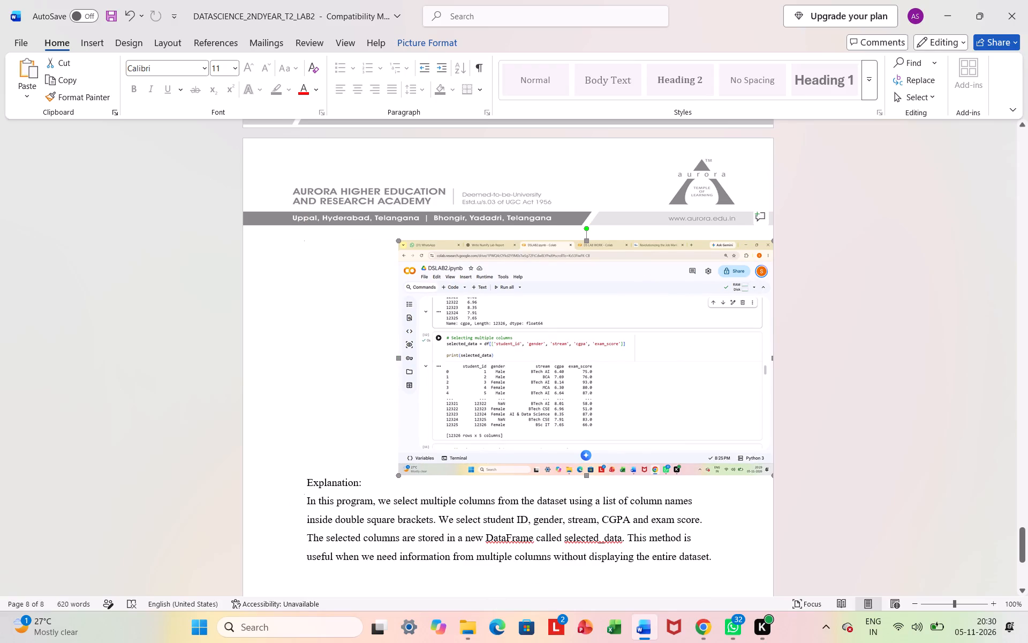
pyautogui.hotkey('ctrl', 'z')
# Undo the floating placement and the earlier proportional enlargement of the Program 2.2 screenshot.
pyautogui.hotkey('ctrl', 'z')
pyautogui.hotkey('ctrl', 'z')
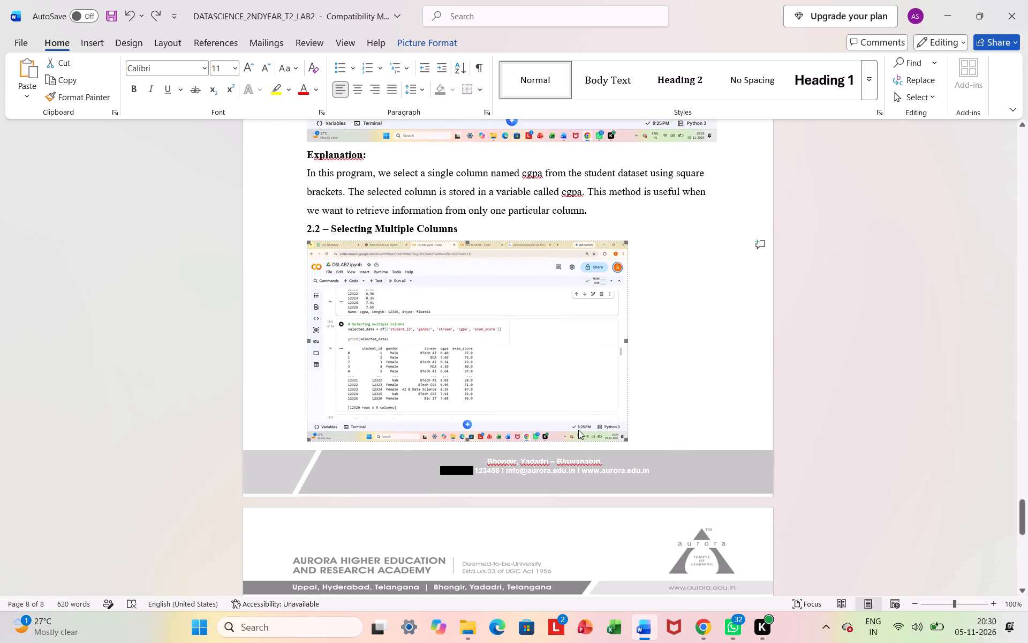
# Widen the Program 2.2 screenshot horizontally to about 15.95 cm, keeping its height so it stays under the 2.2 heading.
pyautogui.scroll(1, 578, 430)
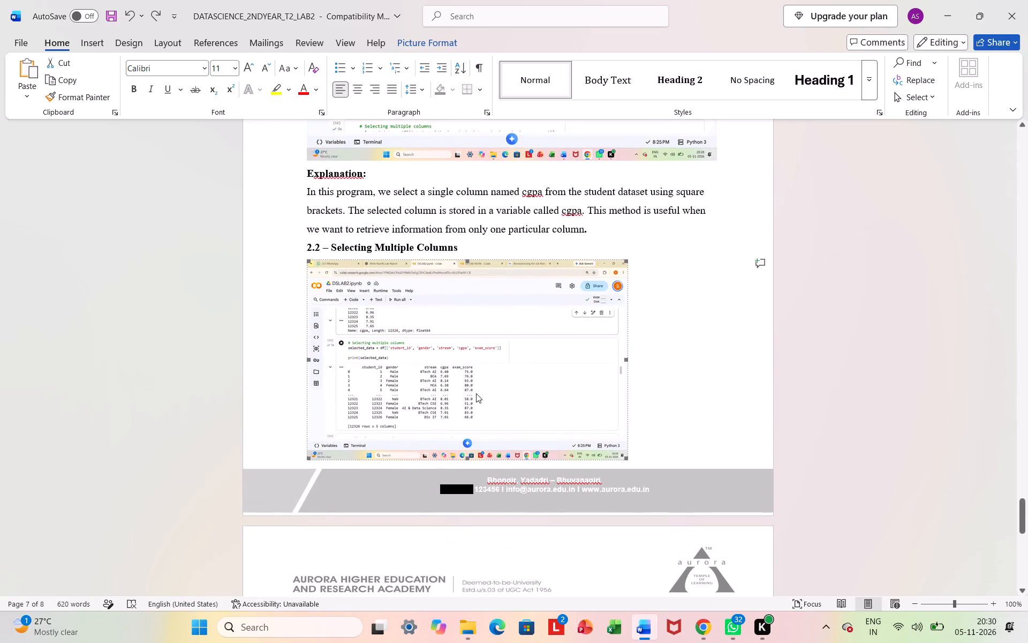
pyautogui.keyDown('ctrl'); pyautogui.scroll(2, 476, 393); pyautogui.keyUp('ctrl')
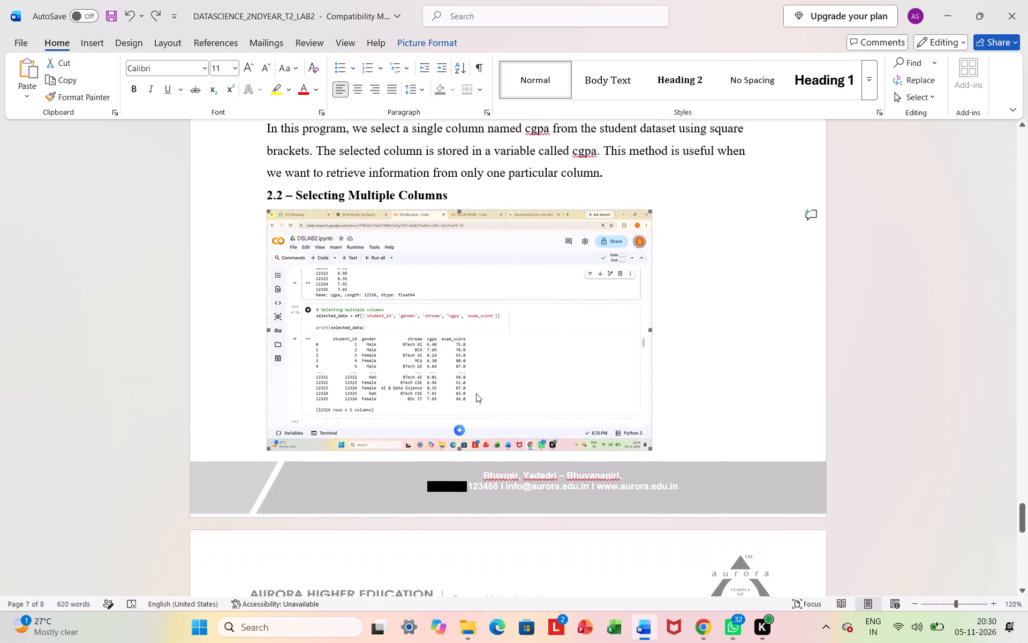
pyautogui.click(649, 310)
pyautogui.moveTo(649, 310); pyautogui.dragTo(668, 311)
pyautogui.moveTo(675, 318); pyautogui.dragTo(691, 318)
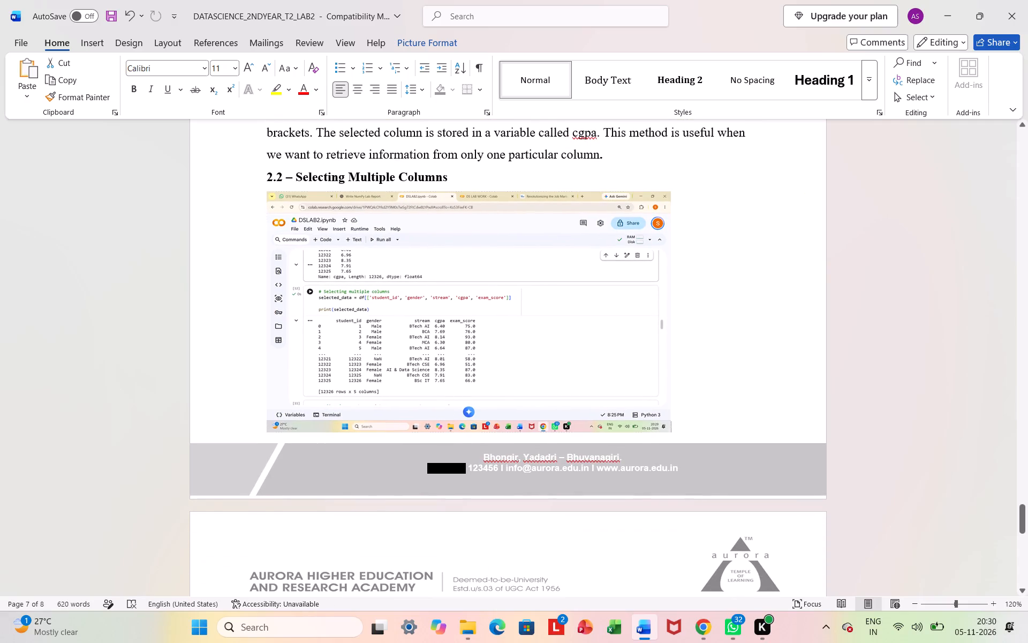
pyautogui.moveTo(691, 318); pyautogui.dragTo(729, 318)
pyautogui.click(645, 303)
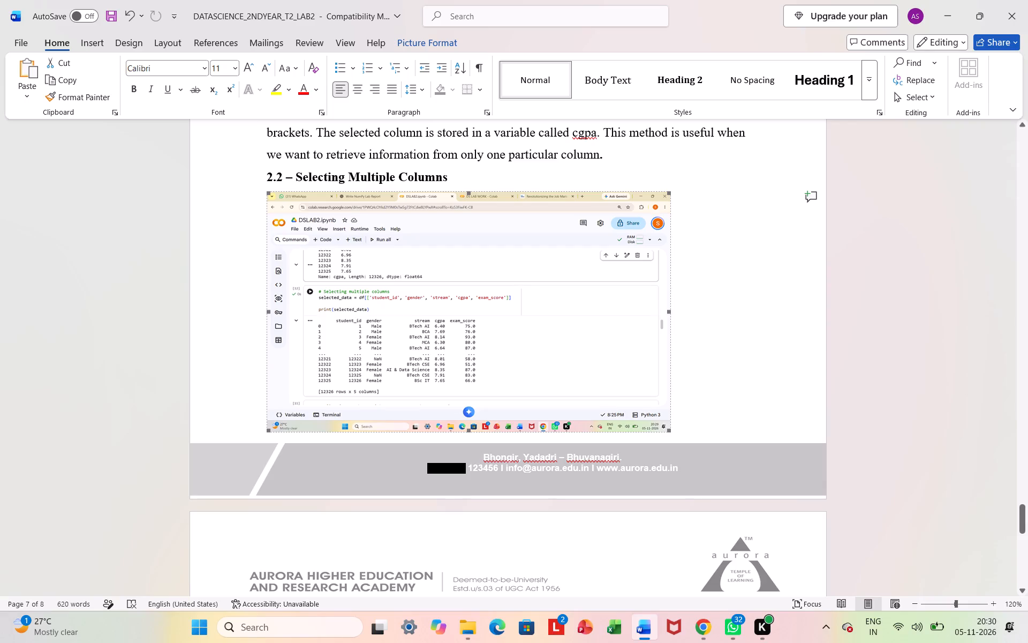
pyautogui.moveTo(668, 311); pyautogui.dragTo(740, 306)
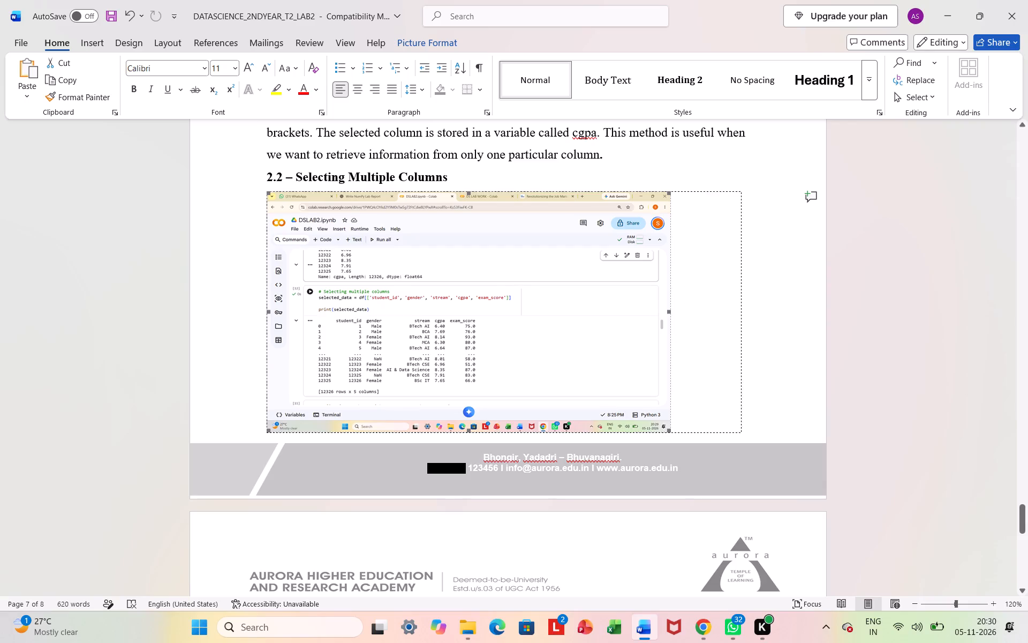
pyautogui.moveTo(740, 306); pyautogui.dragTo(748, 305)
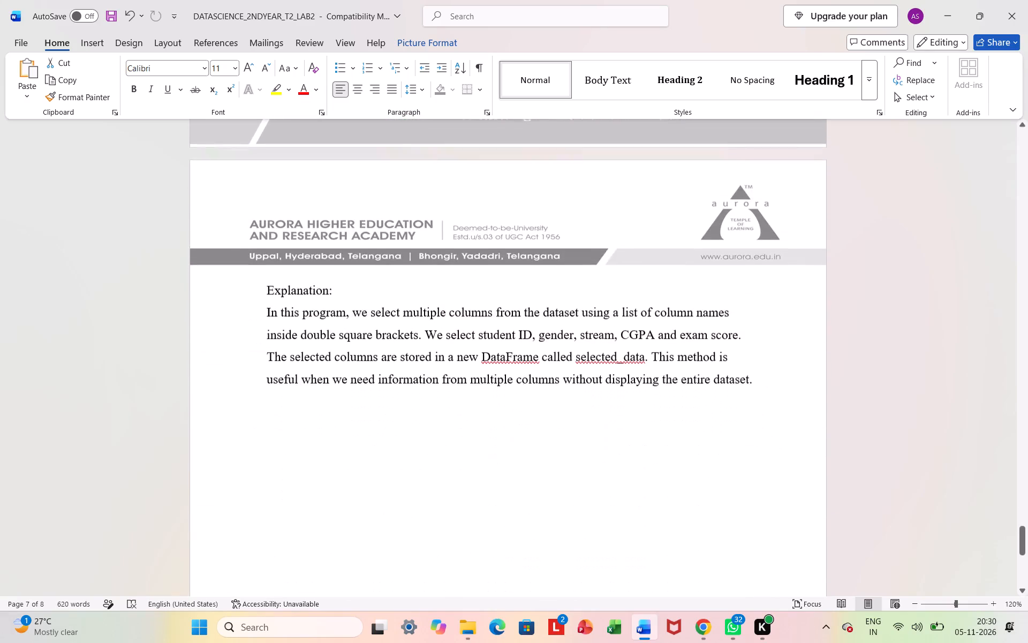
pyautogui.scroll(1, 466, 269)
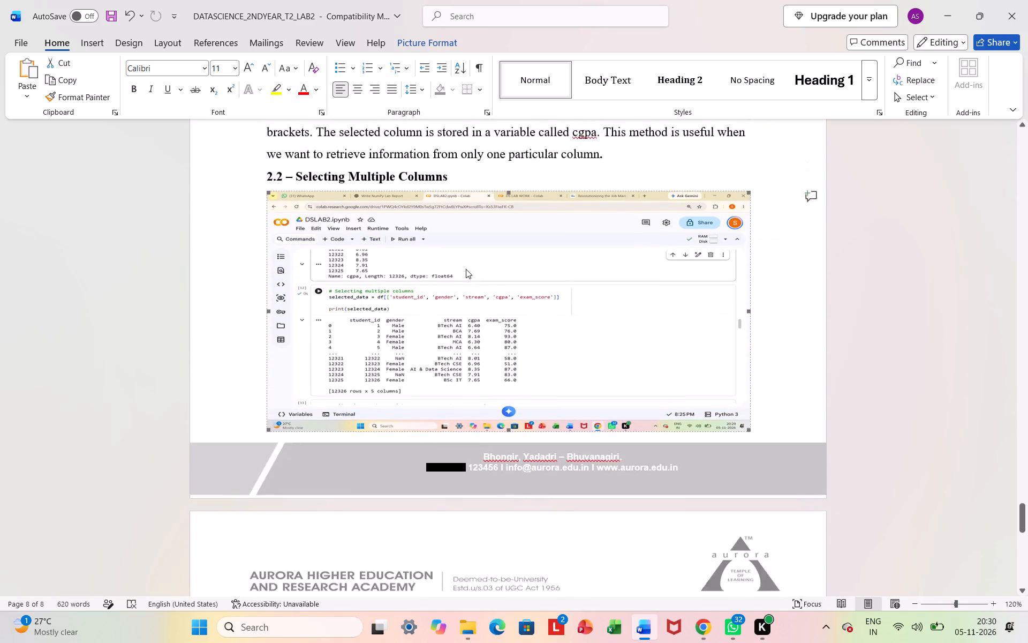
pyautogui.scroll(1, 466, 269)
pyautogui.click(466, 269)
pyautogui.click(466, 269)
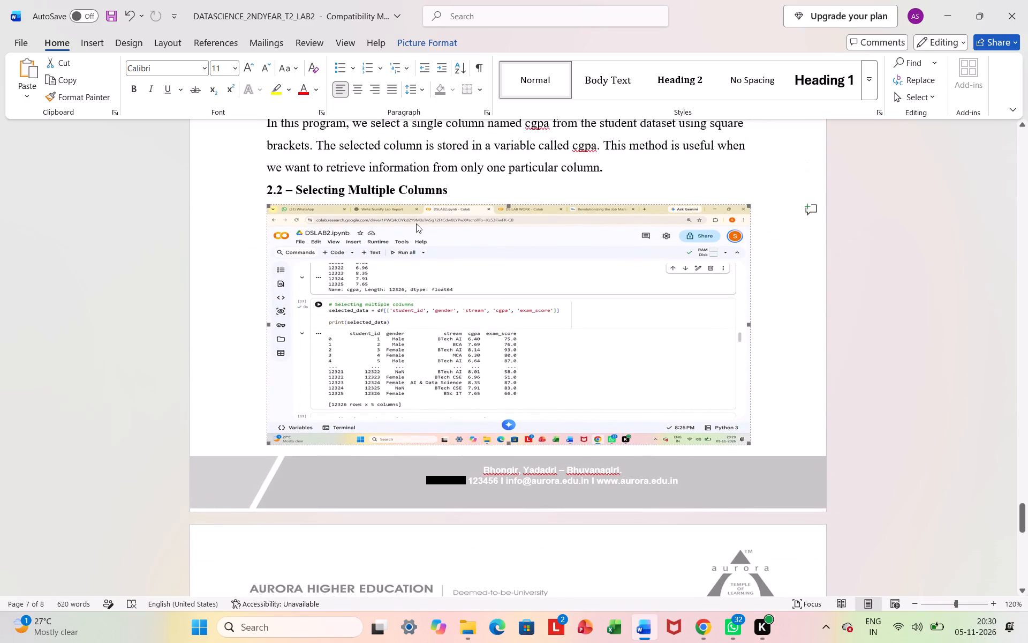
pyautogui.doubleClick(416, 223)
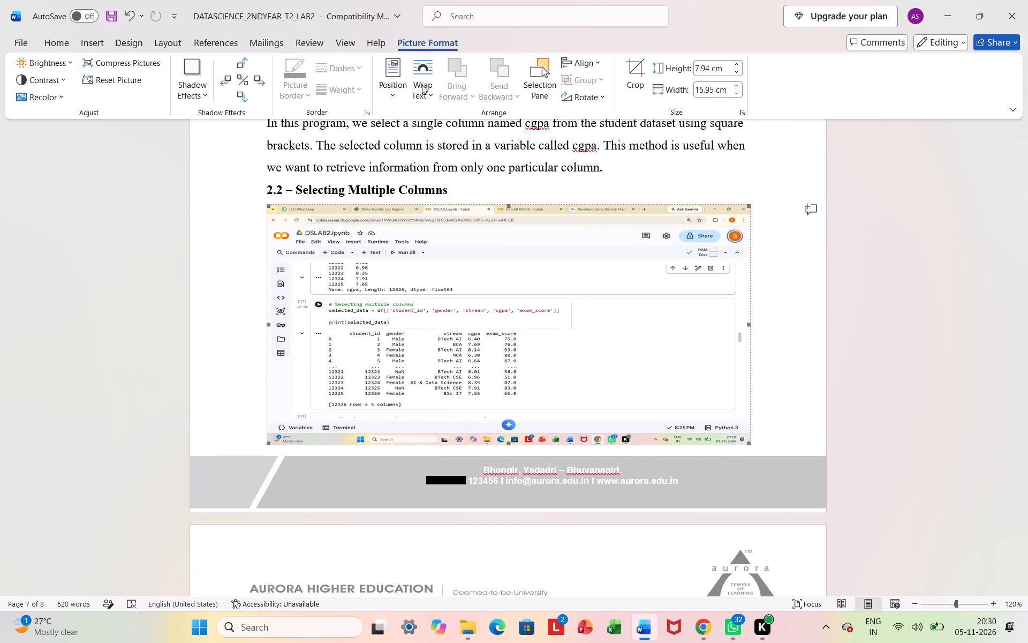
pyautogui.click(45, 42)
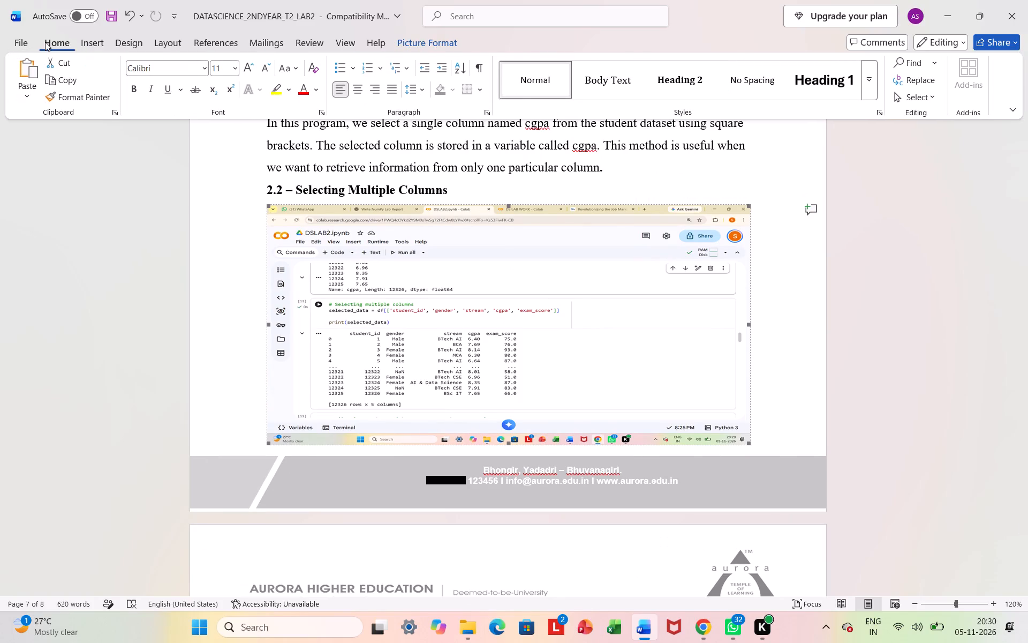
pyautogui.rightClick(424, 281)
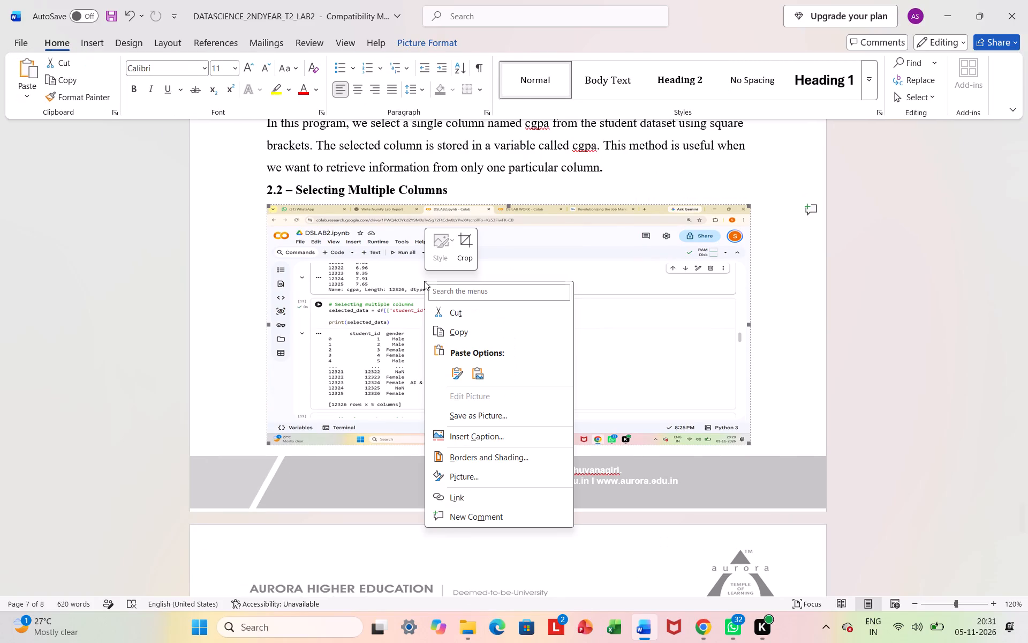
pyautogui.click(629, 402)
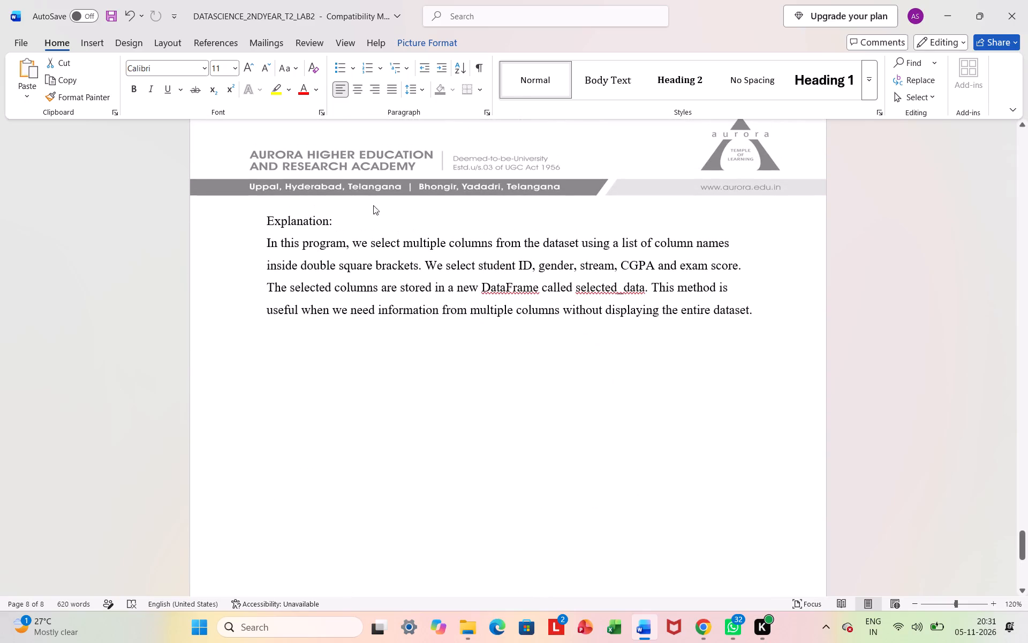
# Make the "Explanation:" label of Program 2.2 bold.
pyautogui.moveTo(377, 221); pyautogui.dragTo(271, 234)
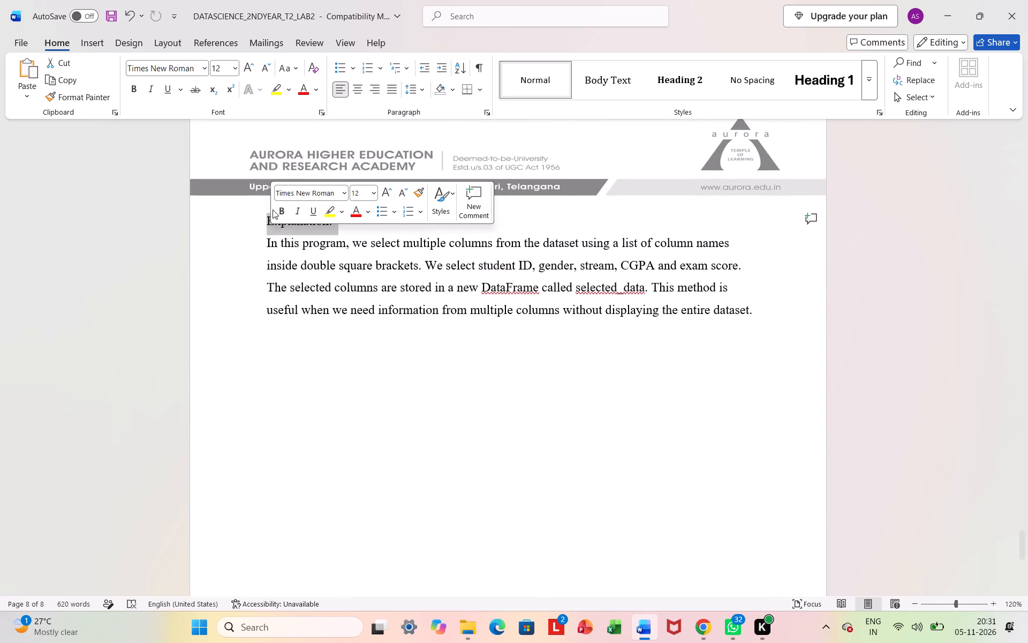
pyautogui.click(273, 210)
pyautogui.click(313, 233)
pyautogui.moveTo(259, 230); pyautogui.dragTo(359, 225)
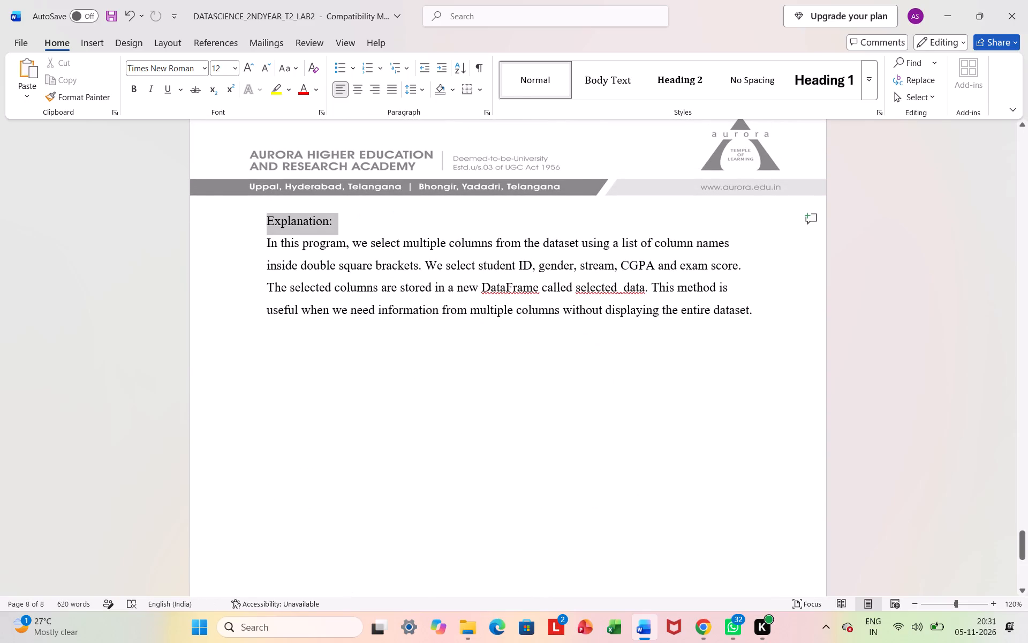
pyautogui.moveTo(359, 225); pyautogui.dragTo(360, 226)
pyautogui.click(363, 203)
# Narrow the Program 2.2 screenshot horizontally so it is slightly less wide than the text.
pyautogui.scroll(1, 318, 211)
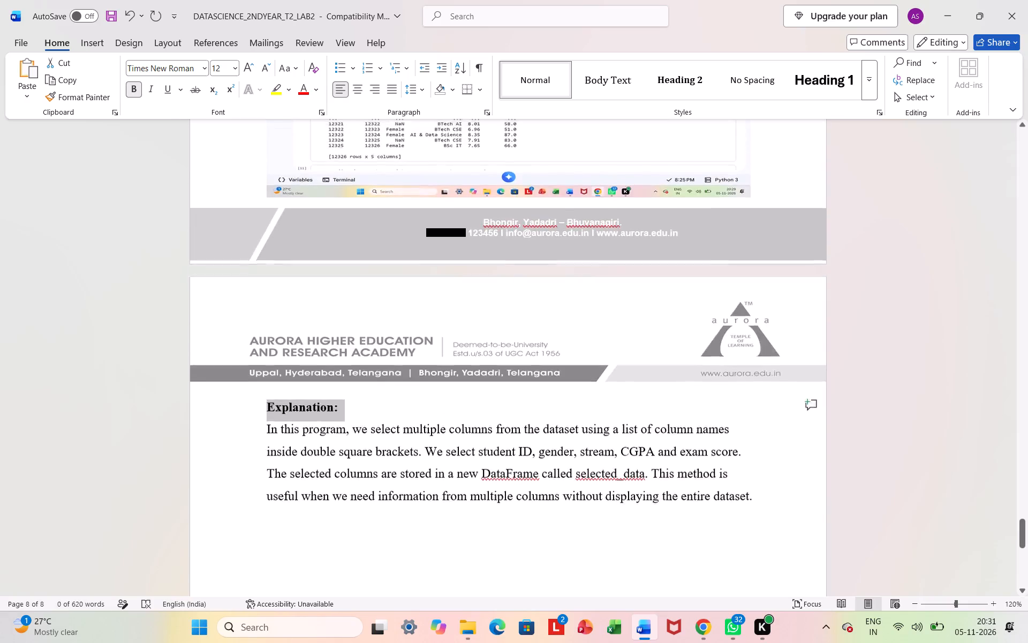
pyautogui.click(626, 238)
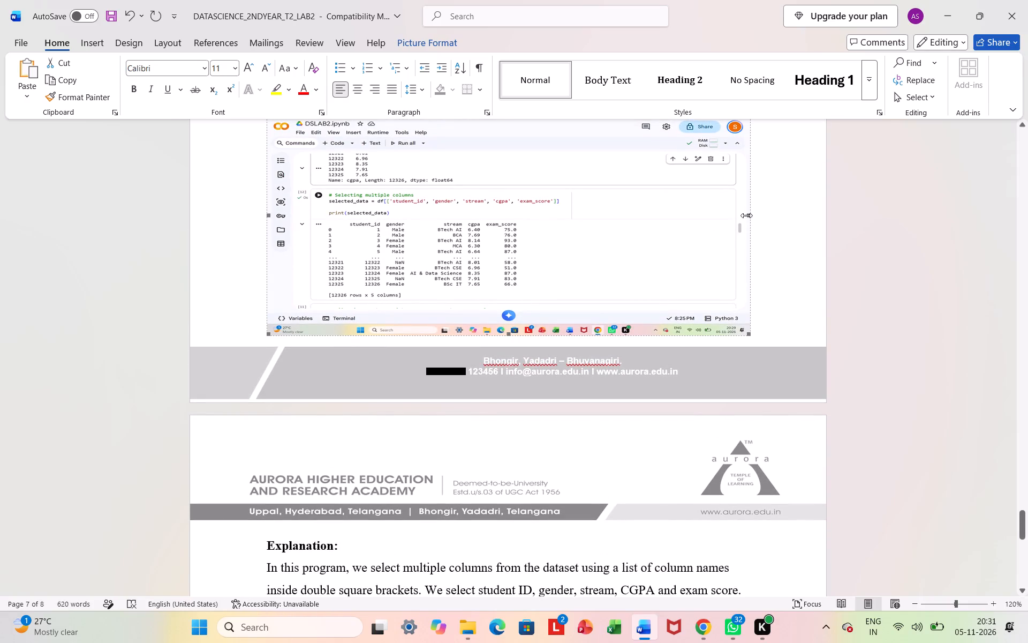
pyautogui.click(744, 214)
pyautogui.moveTo(746, 216); pyautogui.dragTo(731, 216)
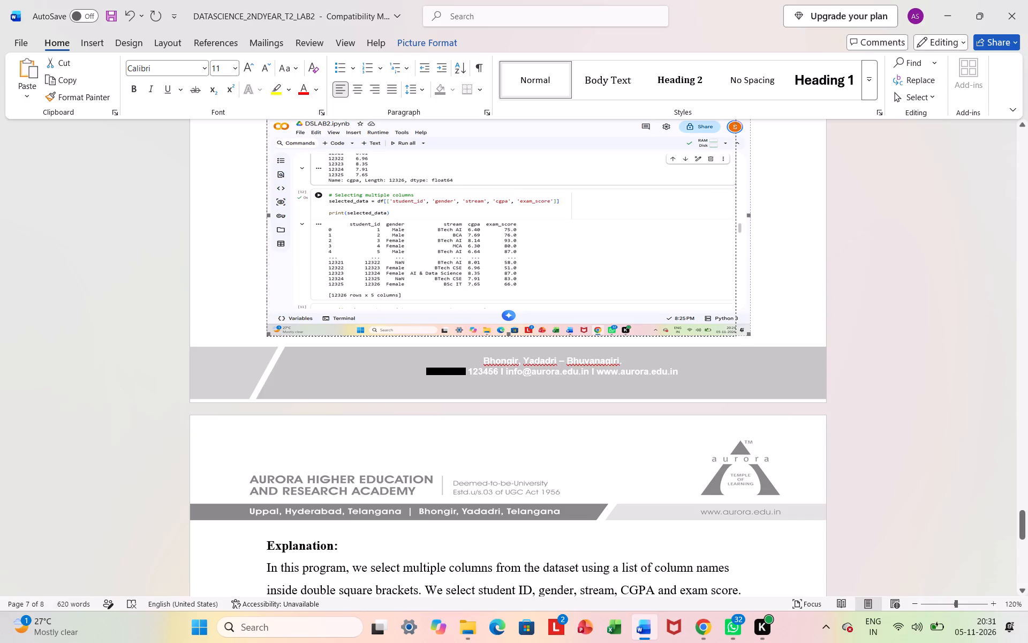
pyautogui.moveTo(731, 216); pyautogui.dragTo(708, 215)
pyautogui.scroll(1, 708, 215)
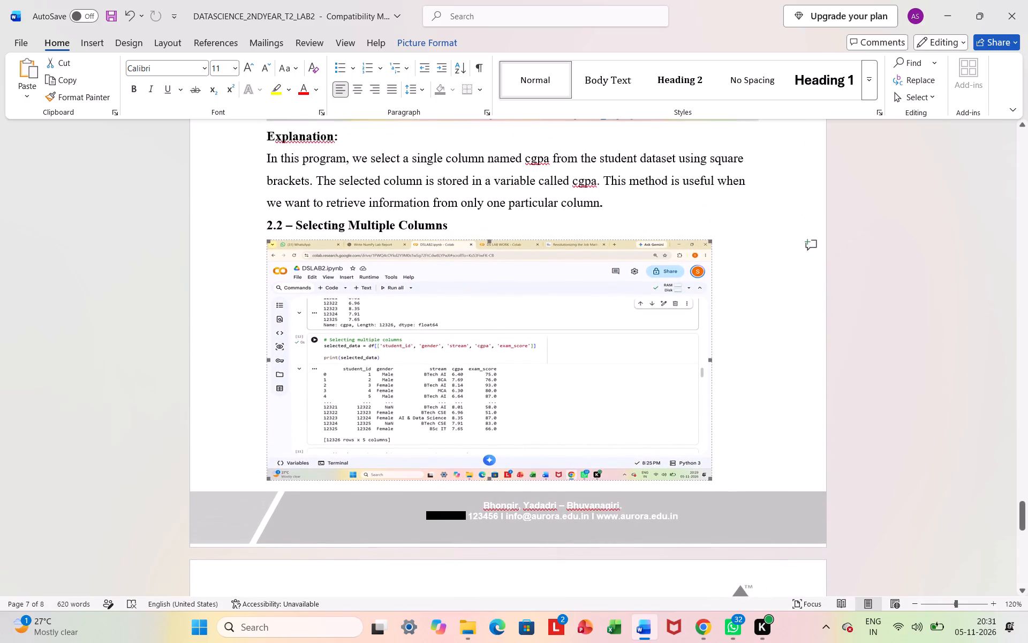
# Start a new line after the last sentence of the Program 2.2 explanation.
pyautogui.scroll(-1, 708, 215)
pyautogui.click(798, 382)
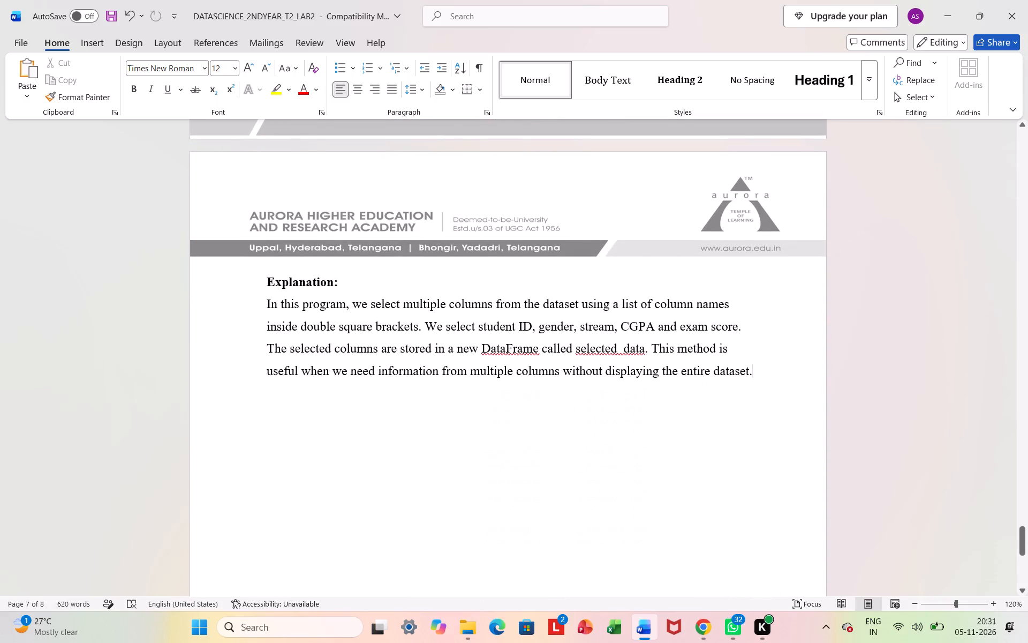
pyautogui.press('Return')
# Switch to the ChatGPT lab report chat in Chrome and copy the heading "2.5 – Filtering Students Based on CGPA".
pyautogui.hotkey('alt', 'Tab')
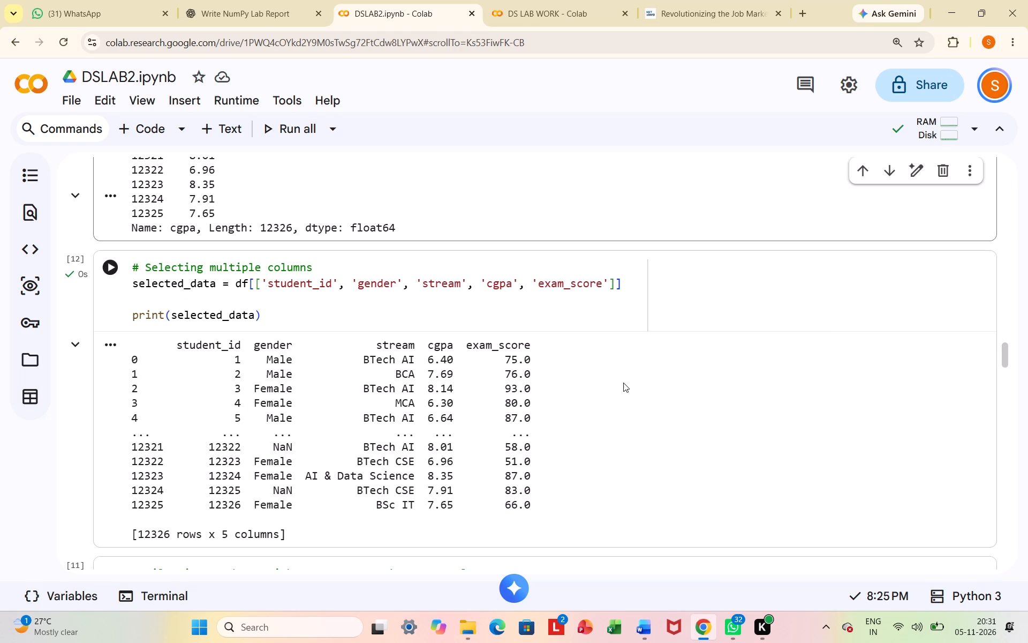
pyautogui.click(332, 0)
pyautogui.click(311, 0)
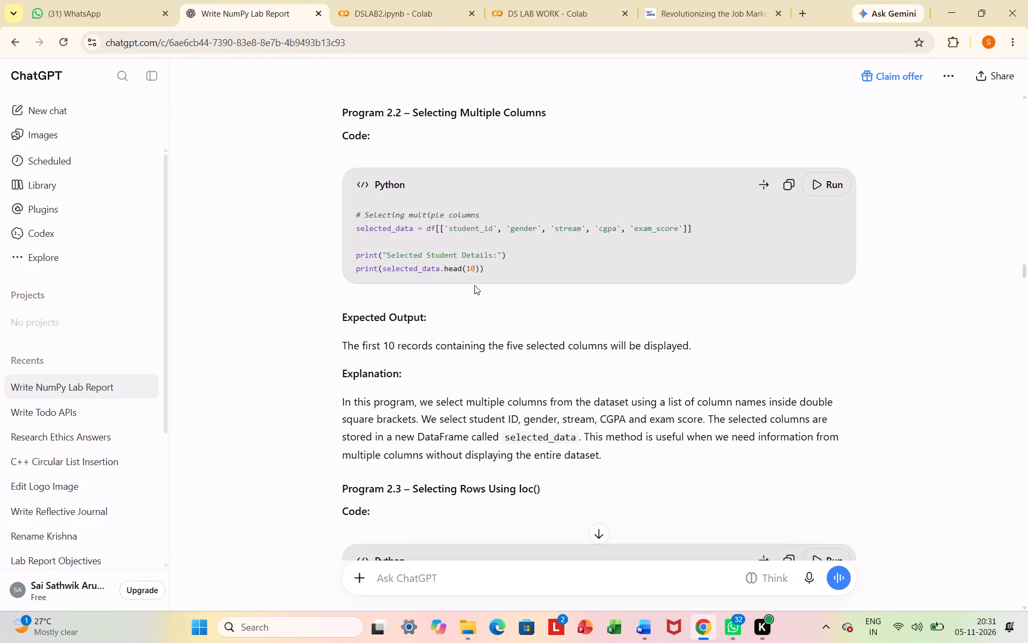
pyautogui.scroll(-2, 477, 354)
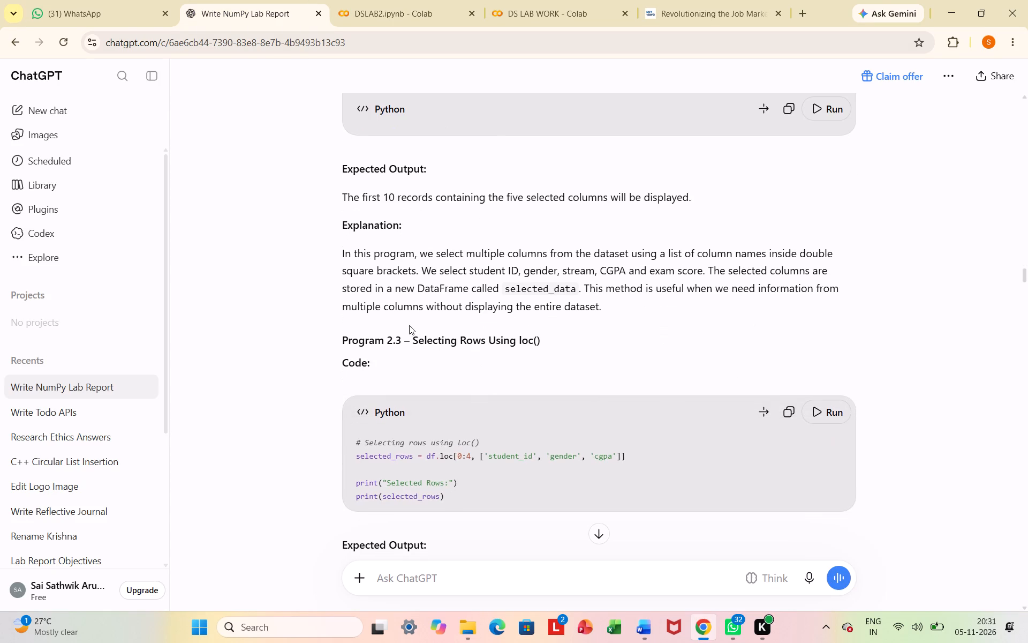
pyautogui.moveTo(409, 338); pyautogui.dragTo(573, 330)
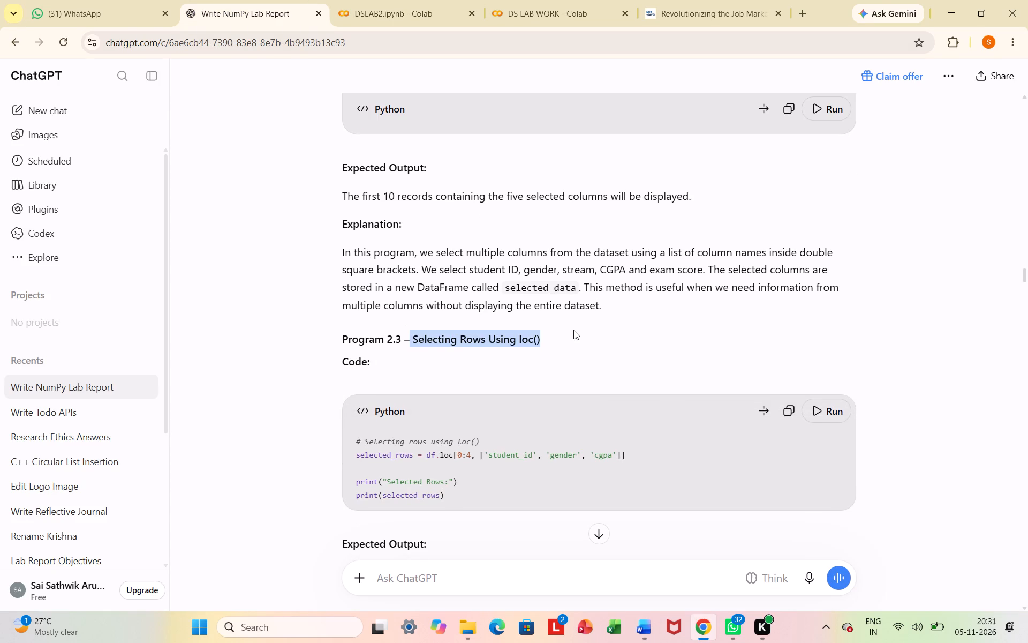
pyautogui.click(573, 330)
pyautogui.scroll(-2, 573, 330)
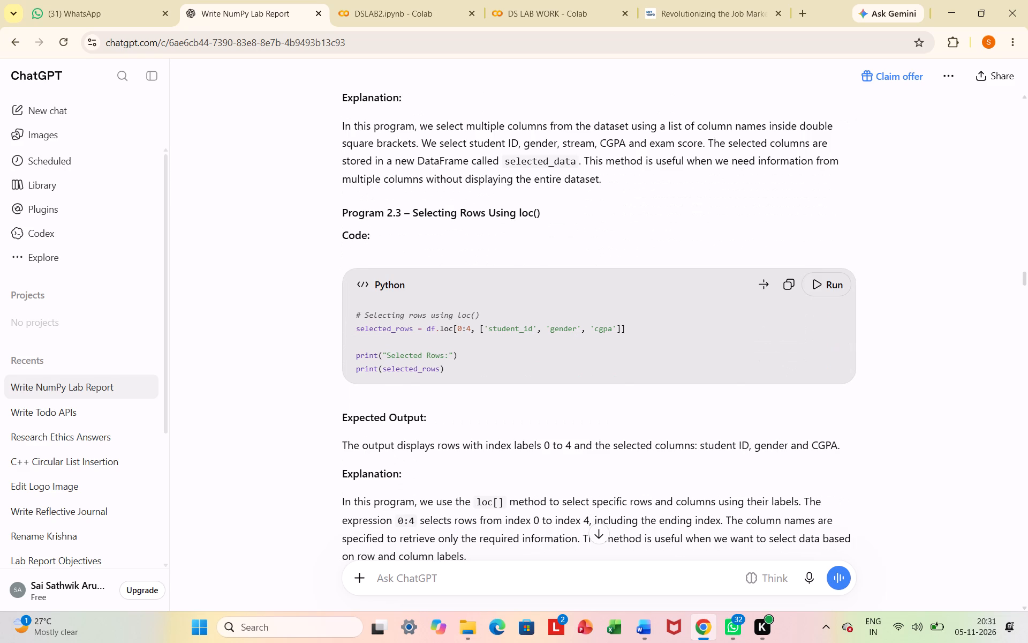
pyautogui.scroll(-3, 573, 330)
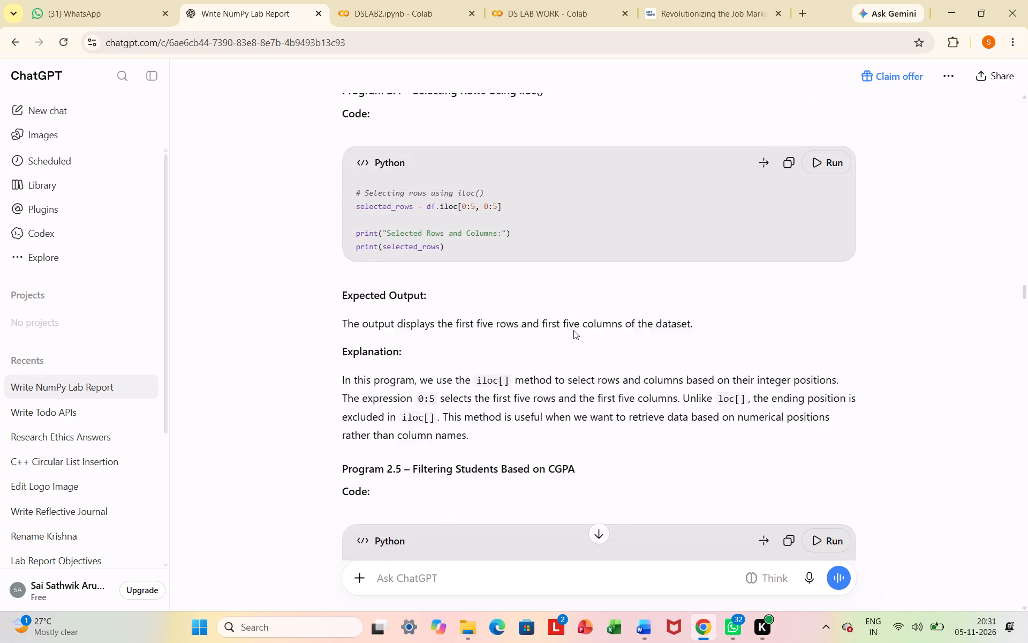
pyautogui.scroll(-3, 573, 330)
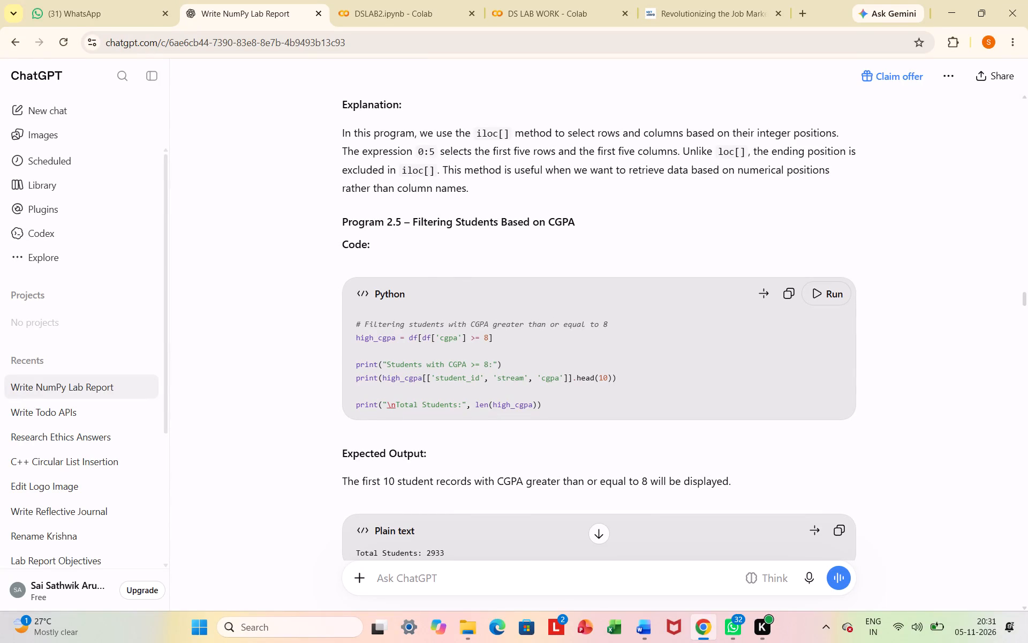
pyautogui.moveTo(389, 224); pyautogui.dragTo(585, 215)
pyautogui.hotkey('ctrl', 'c')
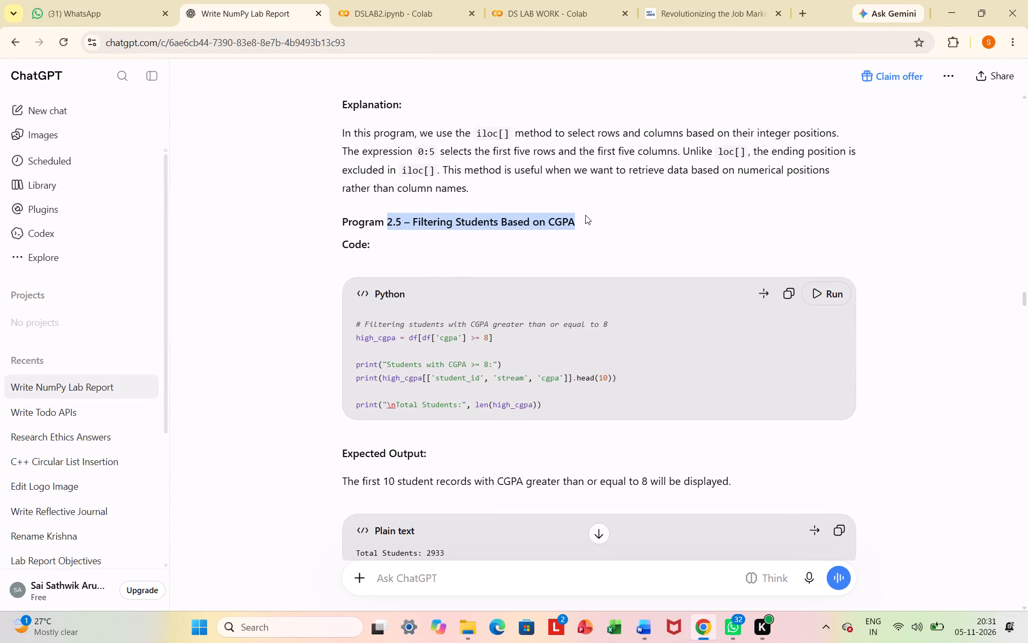
# Copy the "Explanation:" label and paragraph of Program 2.5 from the ChatGPT chat.
pyautogui.scroll(-1, 585, 215)
pyautogui.scroll(-1, 566, 280)
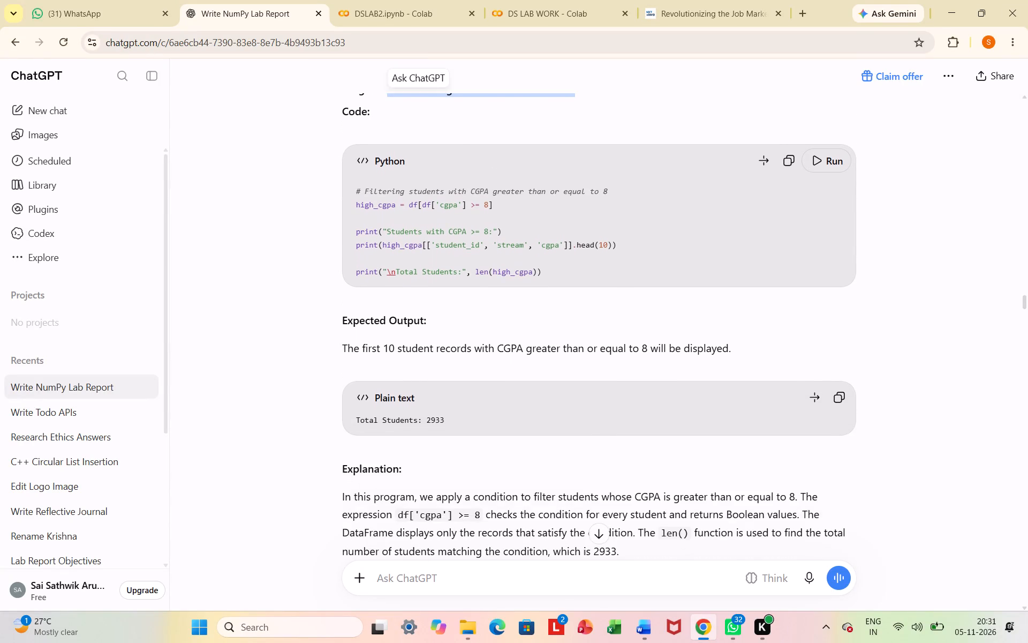
pyautogui.scroll(-1, 566, 280)
pyautogui.scroll(-1, 514, 358)
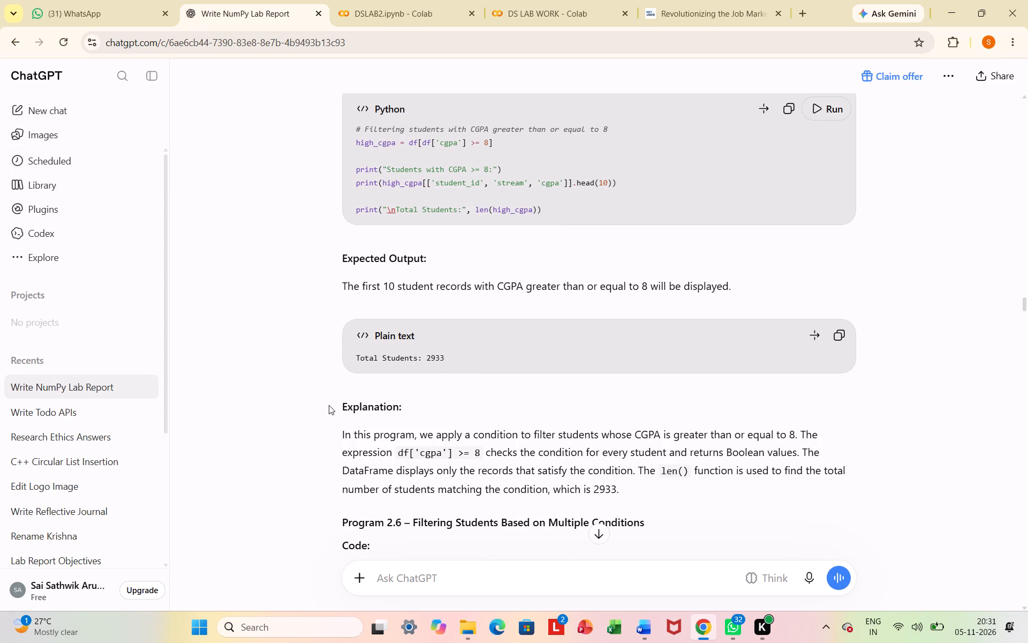
pyautogui.moveTo(329, 405); pyautogui.dragTo(647, 499)
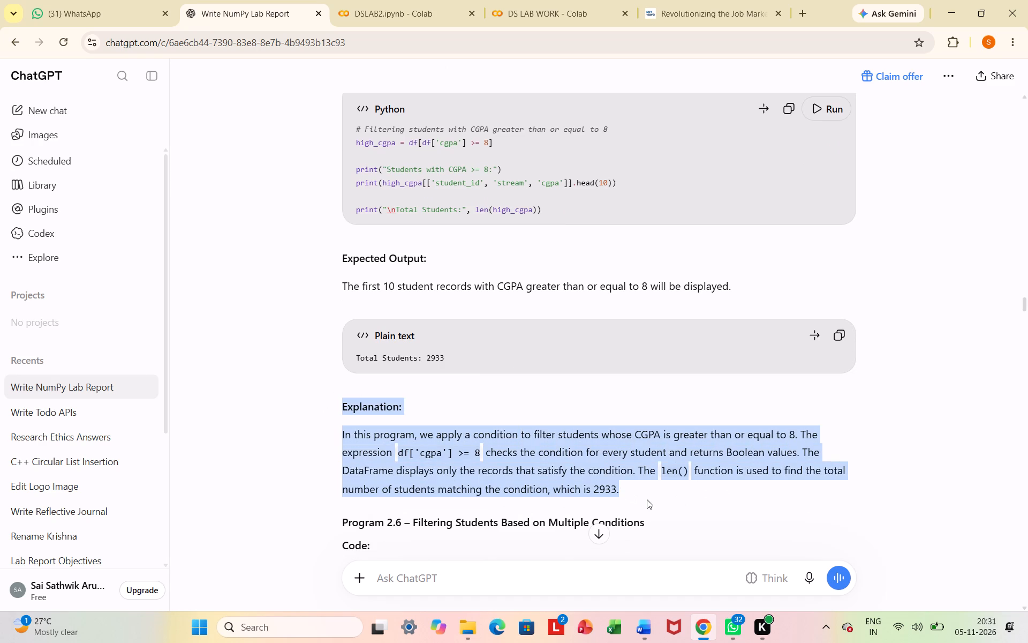
pyautogui.hotkey('ctrl', 'c')
pyautogui.hotkey('ctrl', 'c')
# Switch to Word, paste the copied heading below the Program 2.2 explanation and renumber it 2.3.
pyautogui.hotkey('alt', 'Tab')
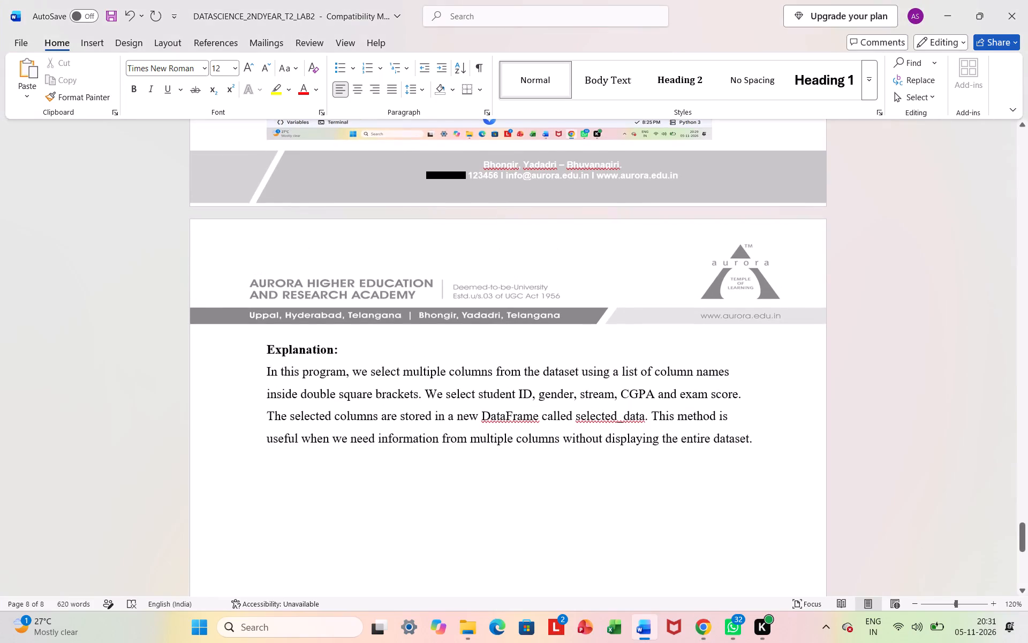
pyautogui.press('super+v')
pyautogui.click(324, 338)
pyautogui.hotkey('ctrl', 'v')
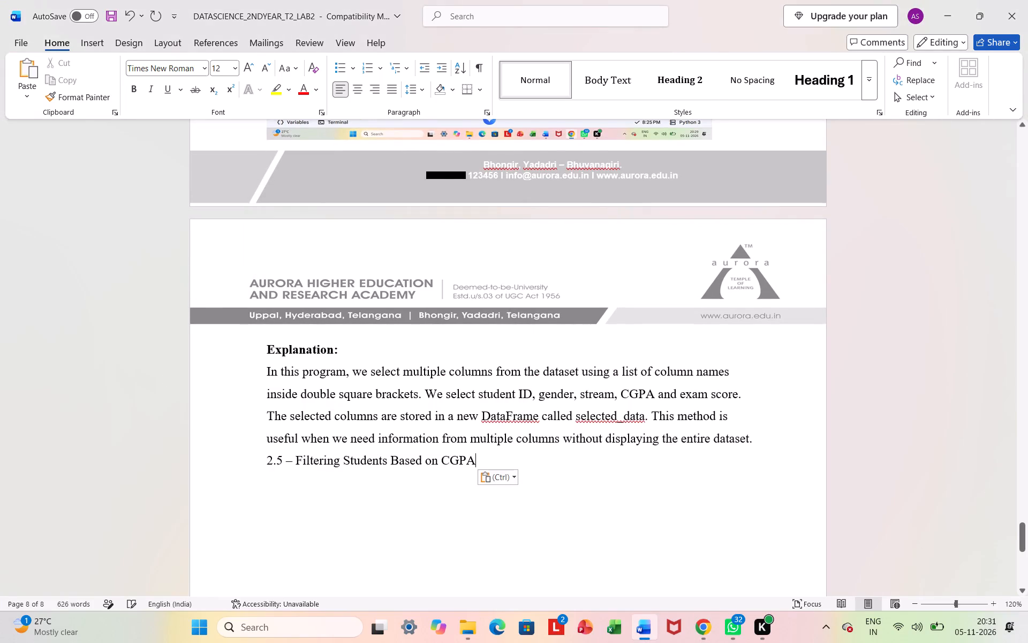
pyautogui.click(281, 455)
pyautogui.press('BackSpace')
pyautogui.press('3')
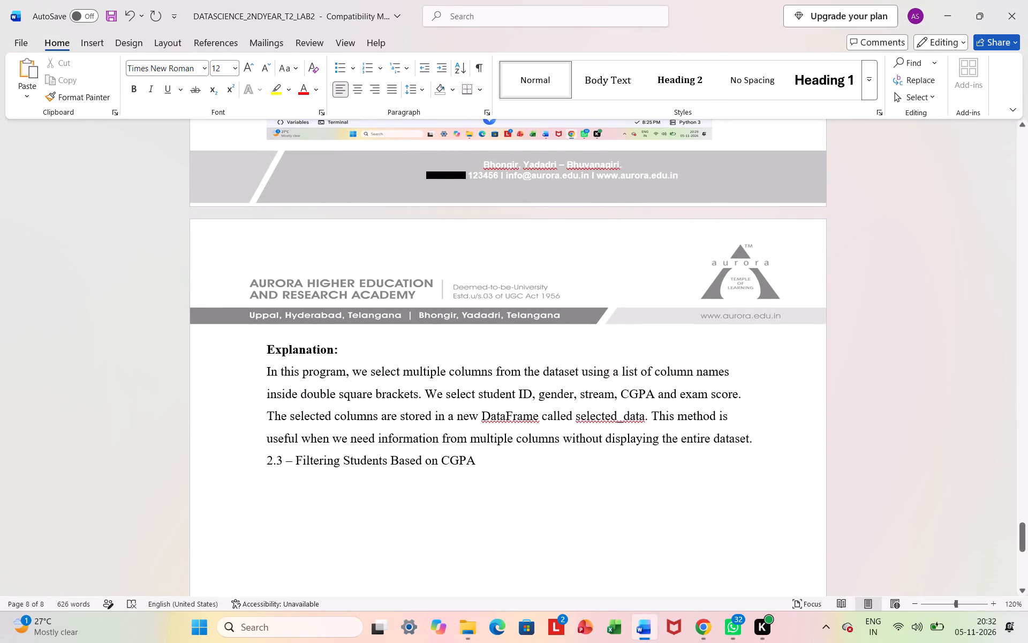
# Make the heading "2.3 – Filtering Students Based on CGPA" bold.
pyautogui.moveTo(273, 465); pyautogui.dragTo(475, 462)
pyautogui.click(475, 462)
pyautogui.moveTo(475, 462); pyautogui.dragTo(274, 451)
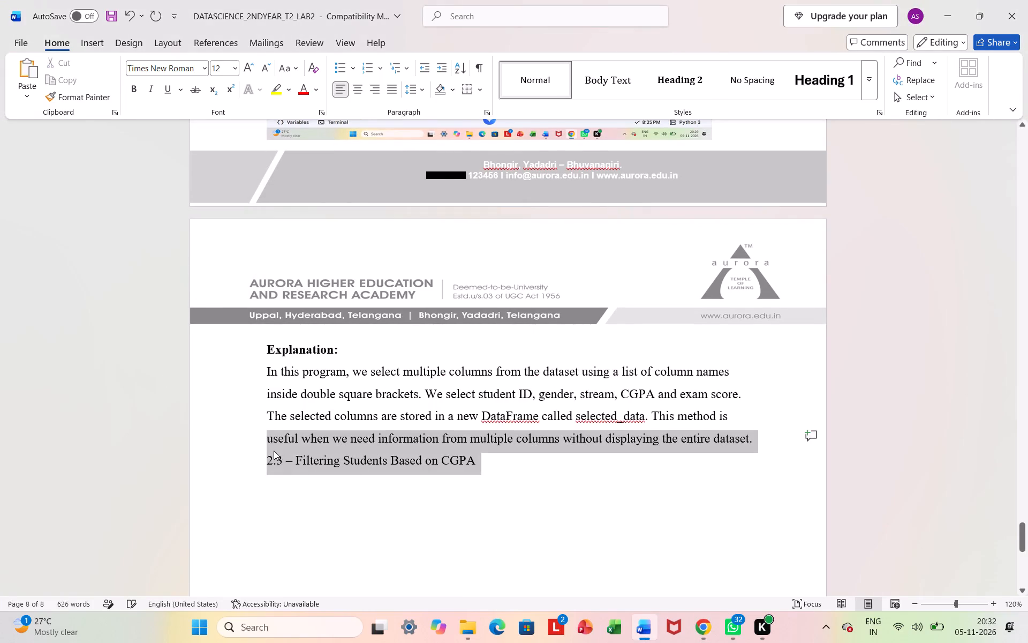
pyautogui.moveTo(274, 451); pyautogui.dragTo(261, 465)
pyautogui.click(270, 445)
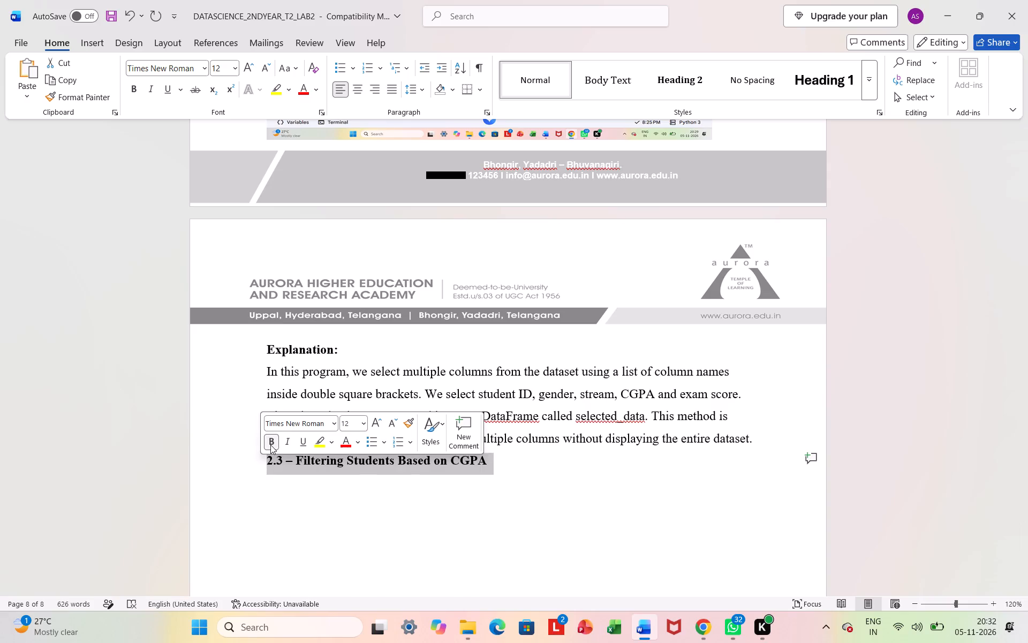
# Capture the Colab cell filtering students with CGPA of at least 8, with its output, and paste the screenshot under the Word 2.3 heading.
pyautogui.click(322, 484)
pyautogui.hotkey('alt', 'Tab')
pyautogui.click(360, 1)
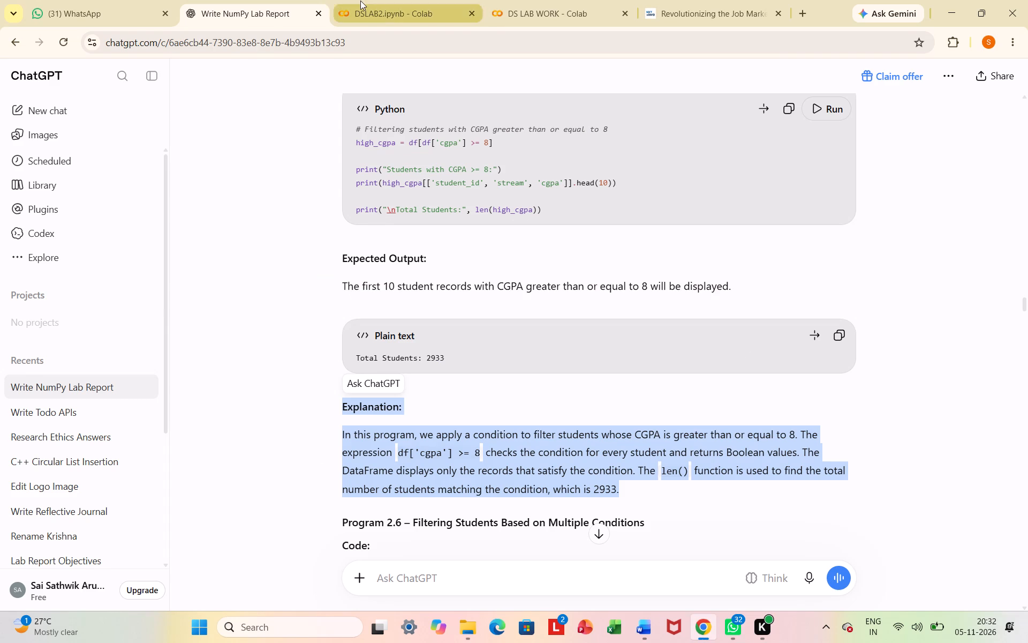
pyautogui.scroll(-2, 345, 355)
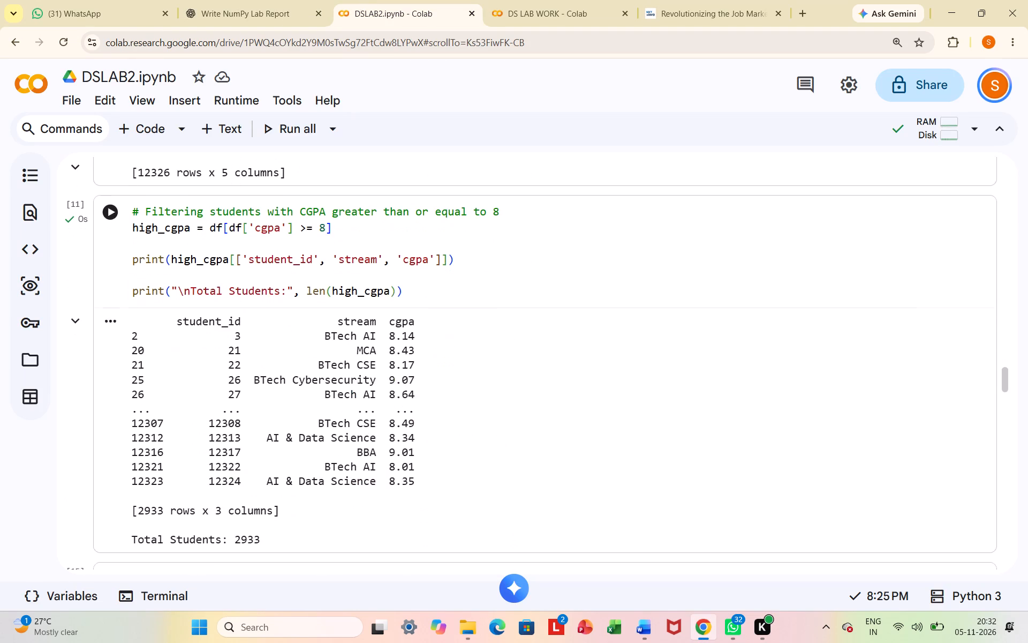
pyautogui.scroll(-2, 345, 355)
pyautogui.press('super+Print')
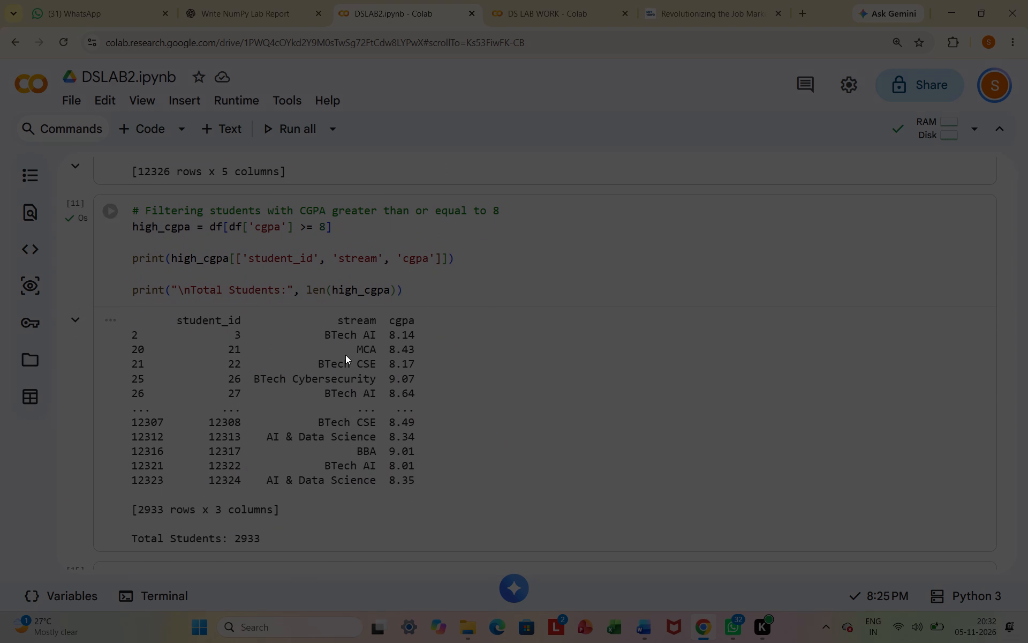
pyautogui.hotkey('alt', 'Tab')
pyautogui.hotkey('ctrl', 'v')
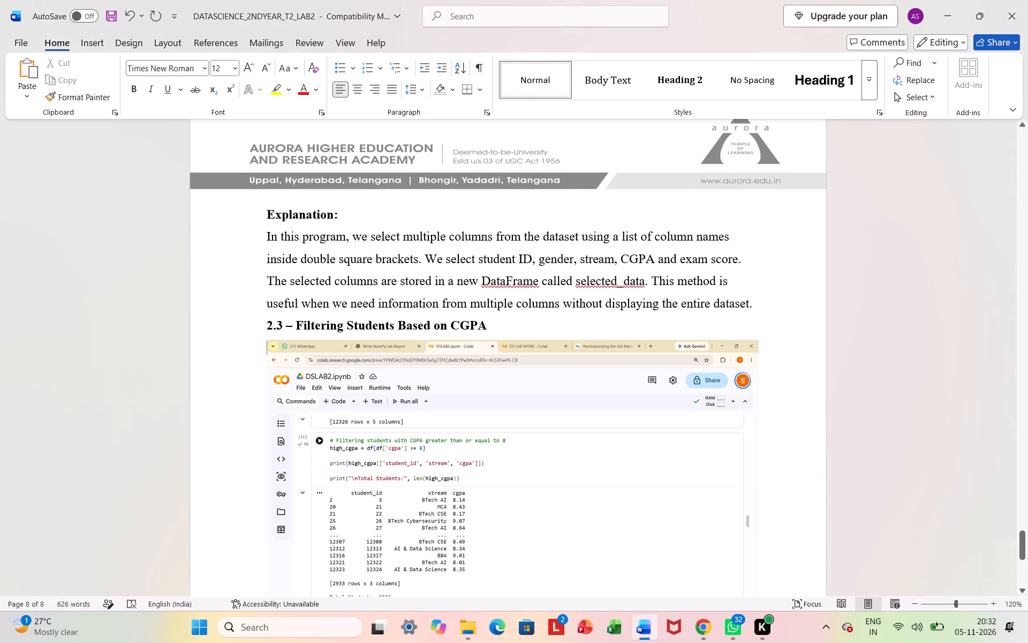
# Paste the copied CGPA filtering explanation on a new line below the 2.3 screenshot.
pyautogui.scroll(-1, 374, 390)
pyautogui.press('Return')
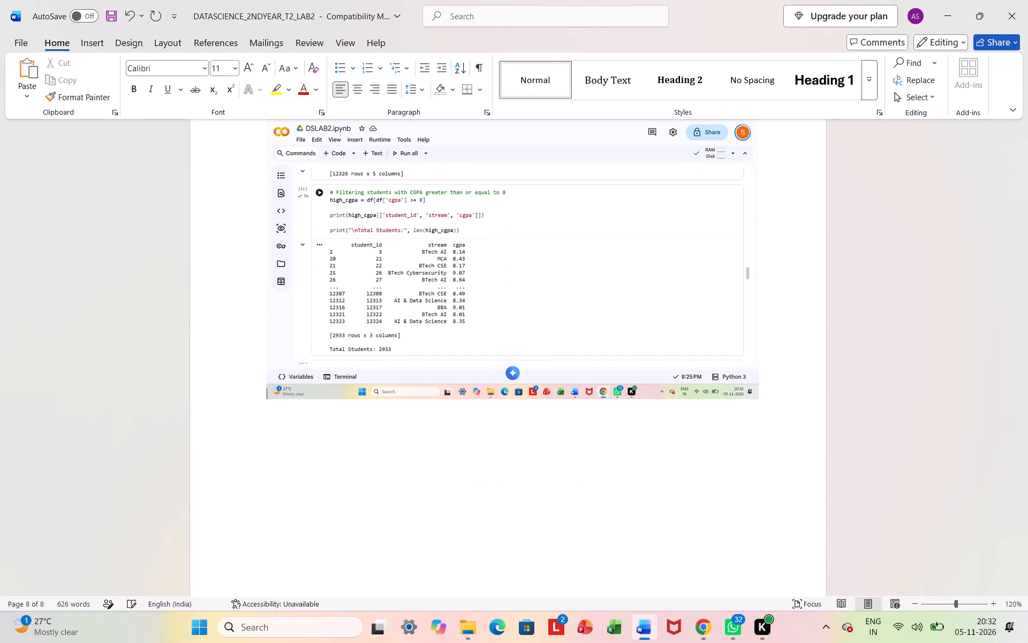
pyautogui.press('Down')
pyautogui.press('super+v')
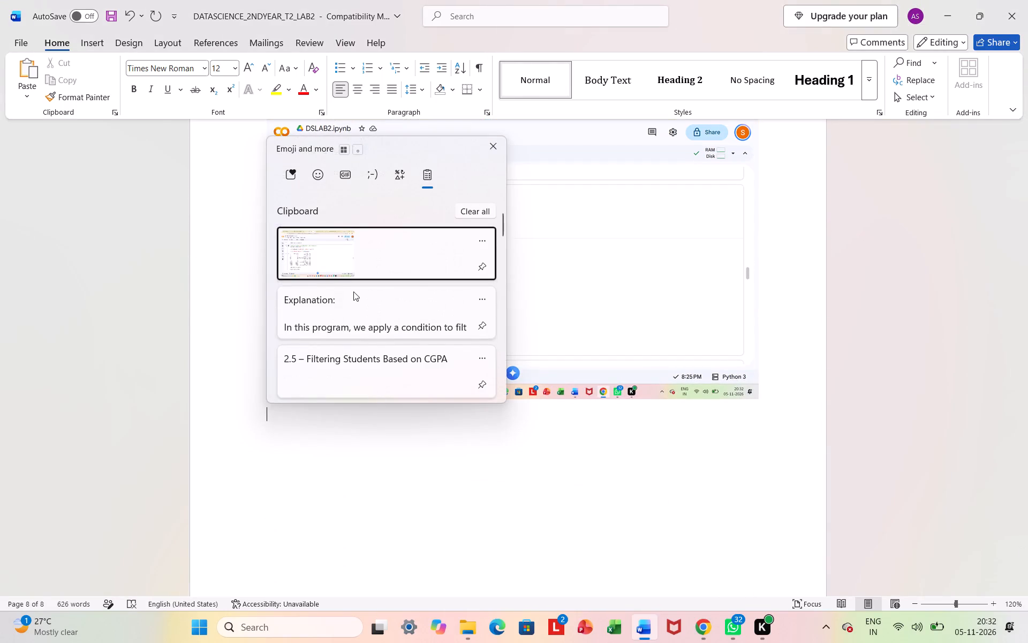
pyautogui.click(366, 316)
pyautogui.hotkey('ctrl', 'v')
# Make the "Explanation:" label under the 2.3 screenshot bold.
pyautogui.moveTo(336, 409); pyautogui.dragTo(259, 411)
pyautogui.click(266, 392)
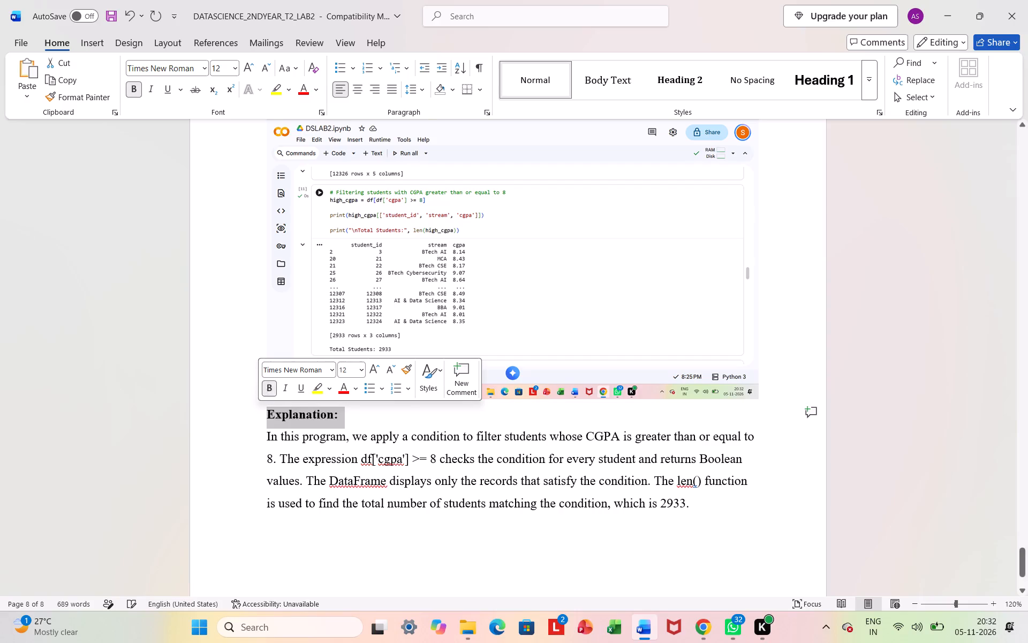
# Add blank lines after the 2.3 explanation until the insertion point reaches a new page.
pyautogui.click(696, 380)
pyautogui.press('Return')
pyautogui.press('Return')
pyautogui.press('Return')
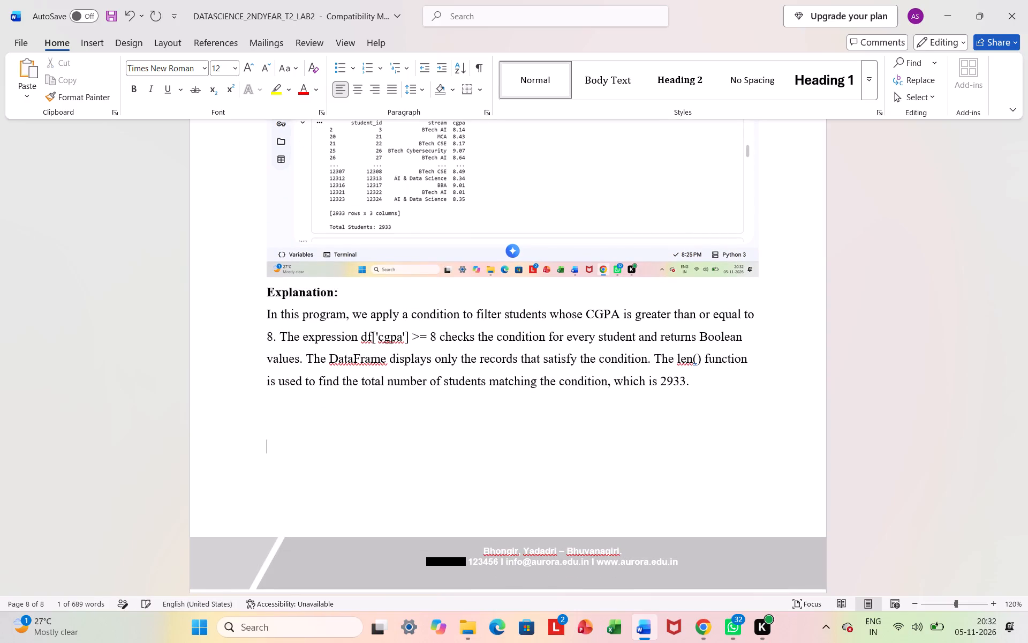
pyautogui.press('Return')
pyautogui.press('Return')
pyautogui.press('Return')
pyautogui.press('Return')
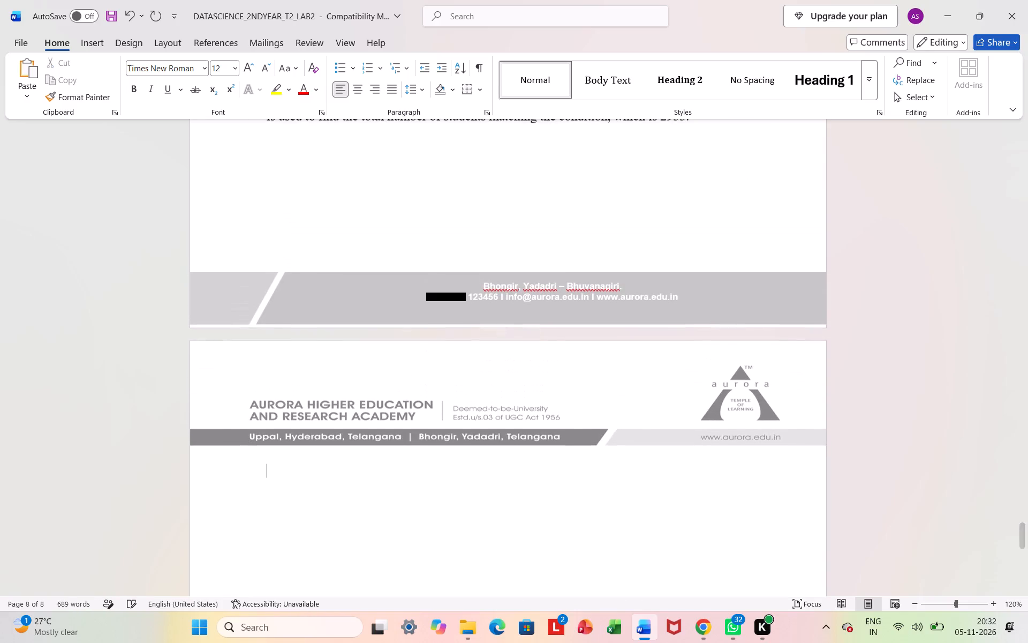
# Switch to the ChatGPT chat in Chrome and copy the heading "2.6 – Filtering Students Based on Multiple Conditions".
pyautogui.hotkey('alt', 'Tab')
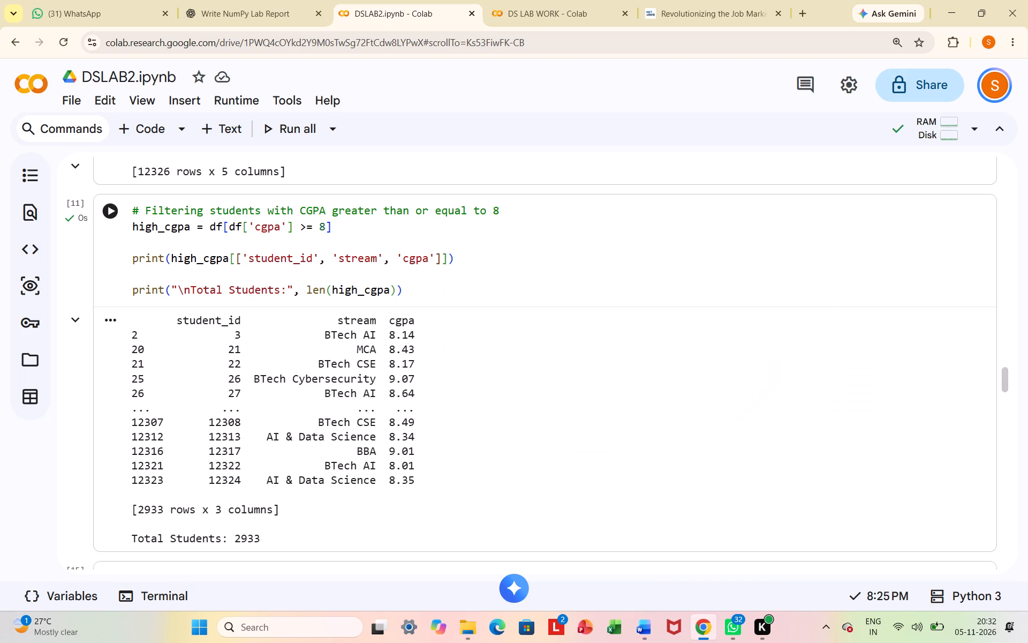
pyautogui.click(241, 0)
pyautogui.scroll(-1, 416, 315)
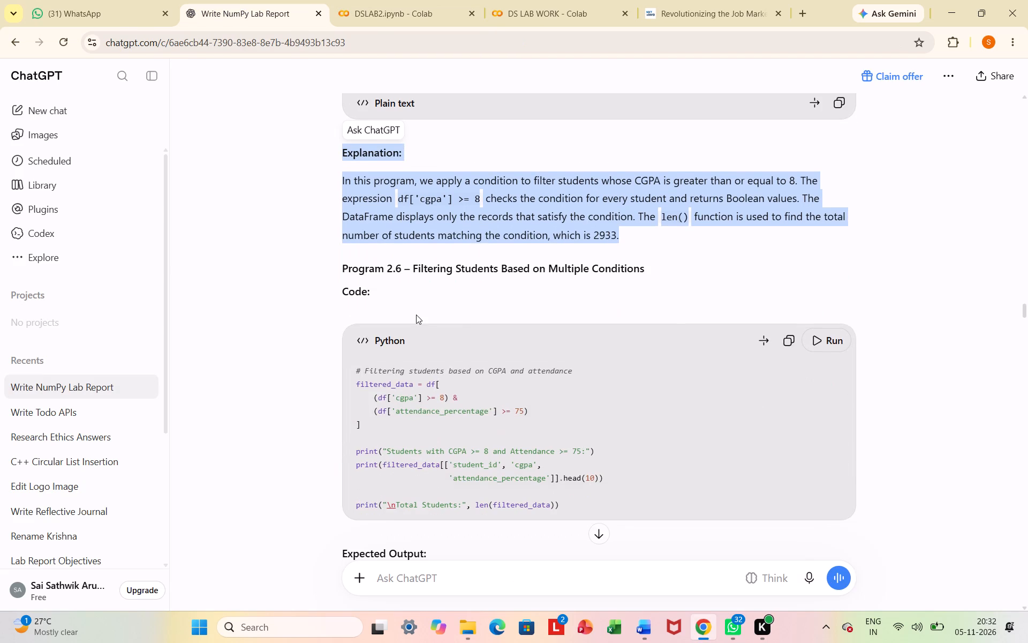
pyautogui.scroll(-1, 416, 315)
pyautogui.click(406, 275)
pyautogui.moveTo(409, 272); pyautogui.dragTo(411, 272)
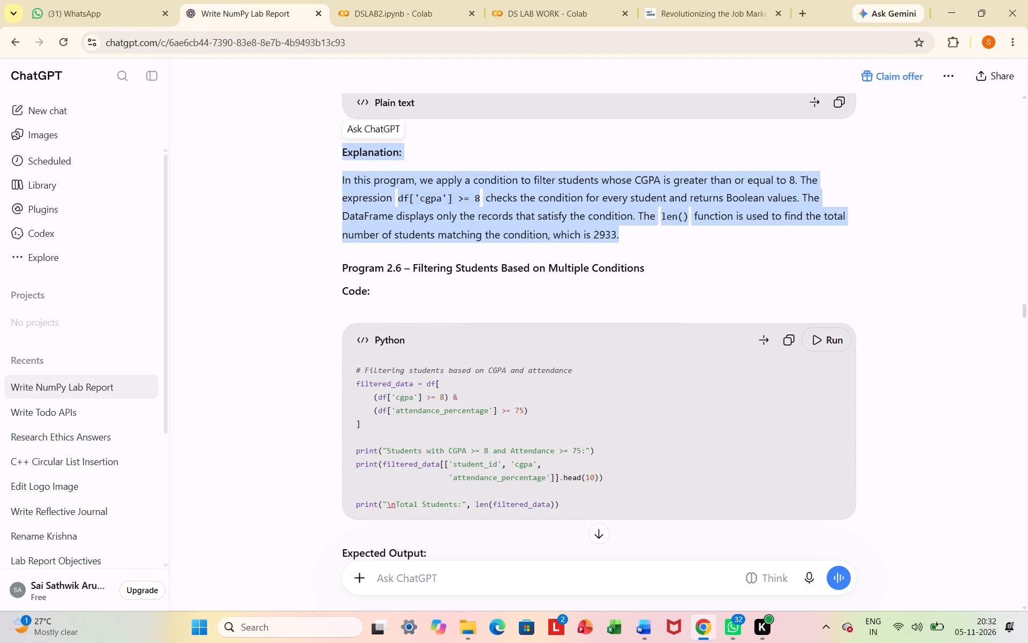
pyautogui.moveTo(411, 272); pyautogui.dragTo(420, 272)
pyautogui.click(420, 272)
pyautogui.moveTo(387, 267); pyautogui.dragTo(658, 267)
pyautogui.hotkey('ctrl', 'c')
pyautogui.hotkey('alt', 'Tab')
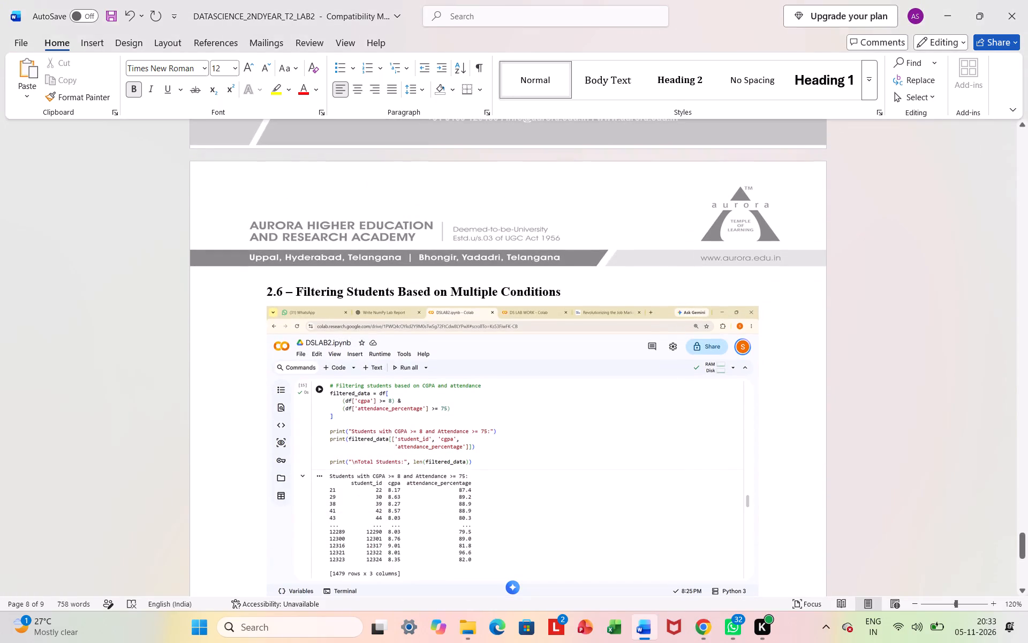
pyautogui.click(268, 293)
pyautogui.press('Right')
pyautogui.press('Right')
pyautogui.press('Right')
pyautogui.press('BackSpace')
pyautogui.press('4')
# Paste the copied "Filtering Students Using a Specific Category" heading on a new line below the explanation and renumber it 2.5.
pyautogui.scroll(-1, 268, 293)
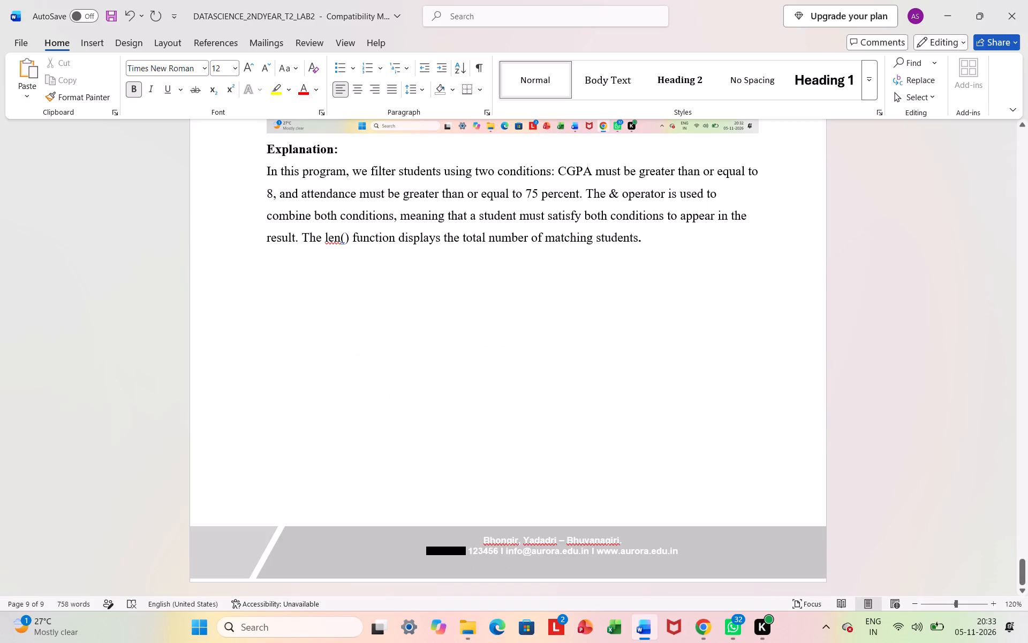
pyautogui.click(683, 249)
pyautogui.press('Return')
pyautogui.press('super+v')
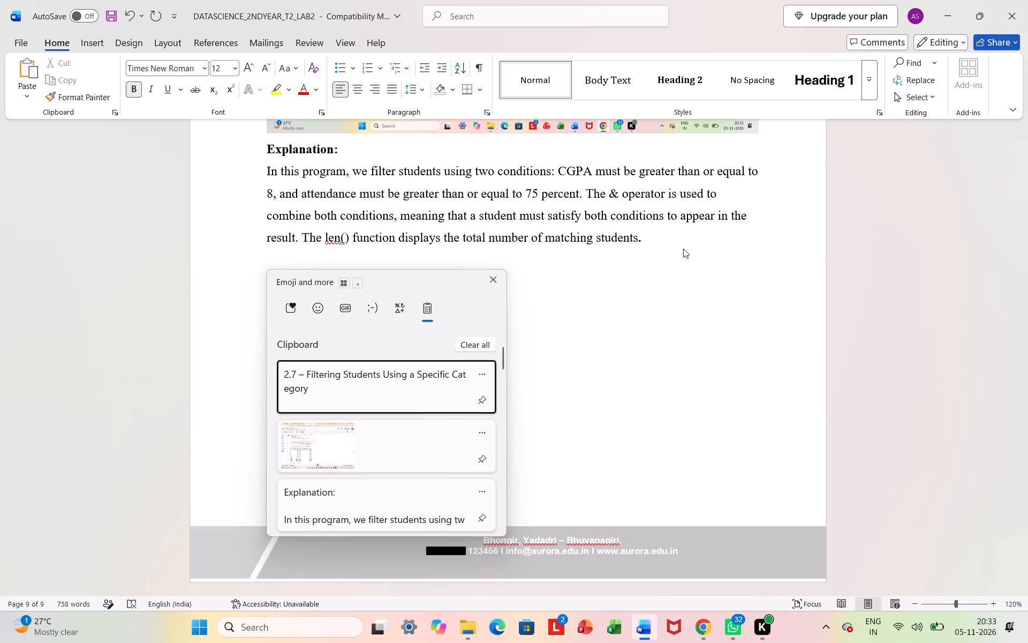
pyautogui.hotkey('ctrl', 'v')
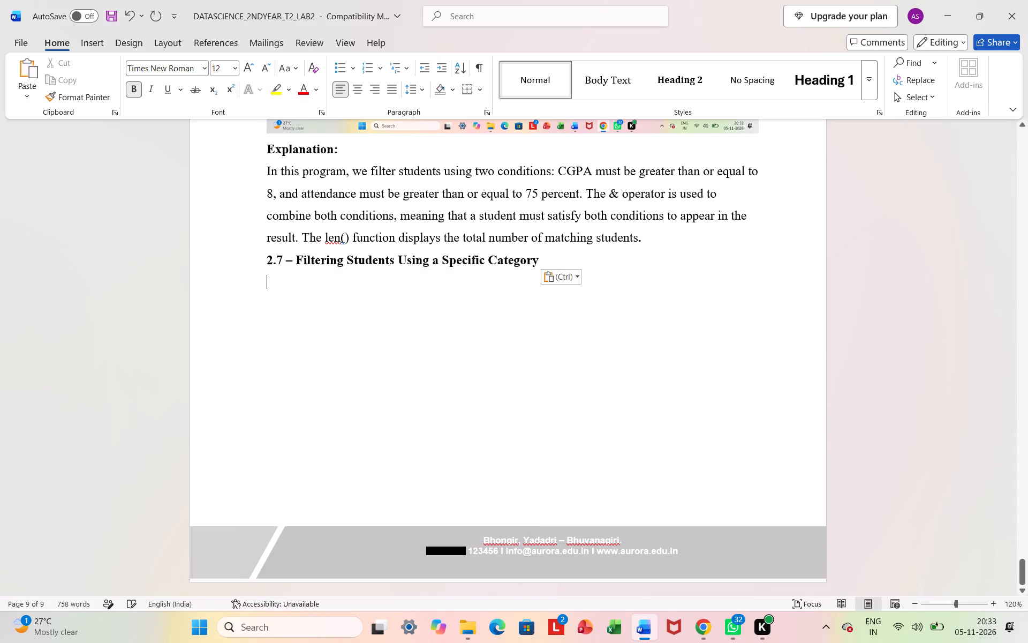
pyautogui.click(282, 263)
pyautogui.press('BackSpace')
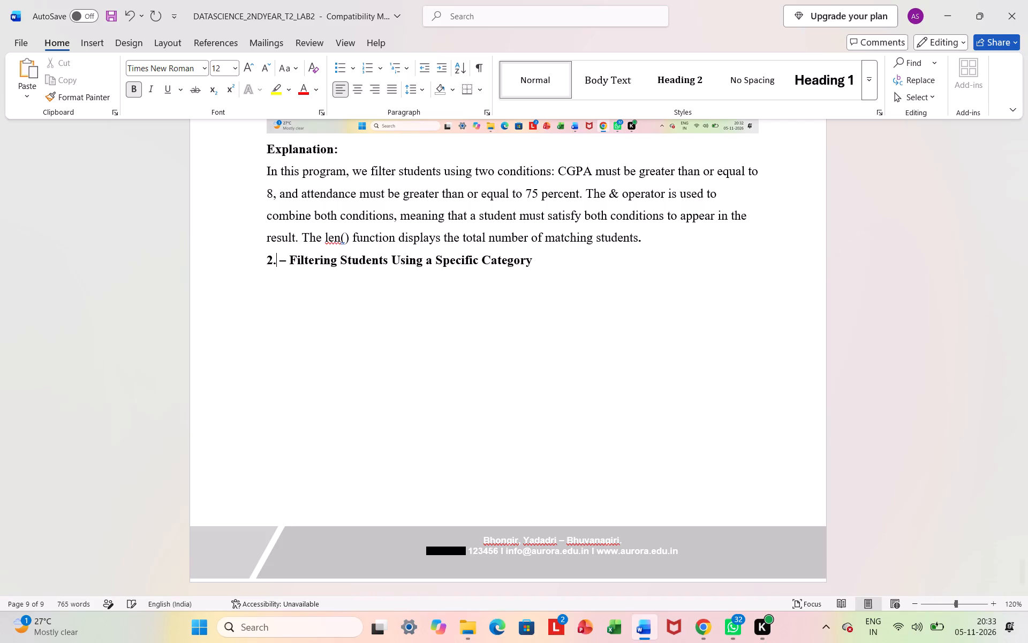
pyautogui.press('5')
# Capture the Colab cell filtering students from Telangana and paste the screenshot on a new line below the Word 2.5 heading.
pyautogui.hotkey('alt', 'Tab')
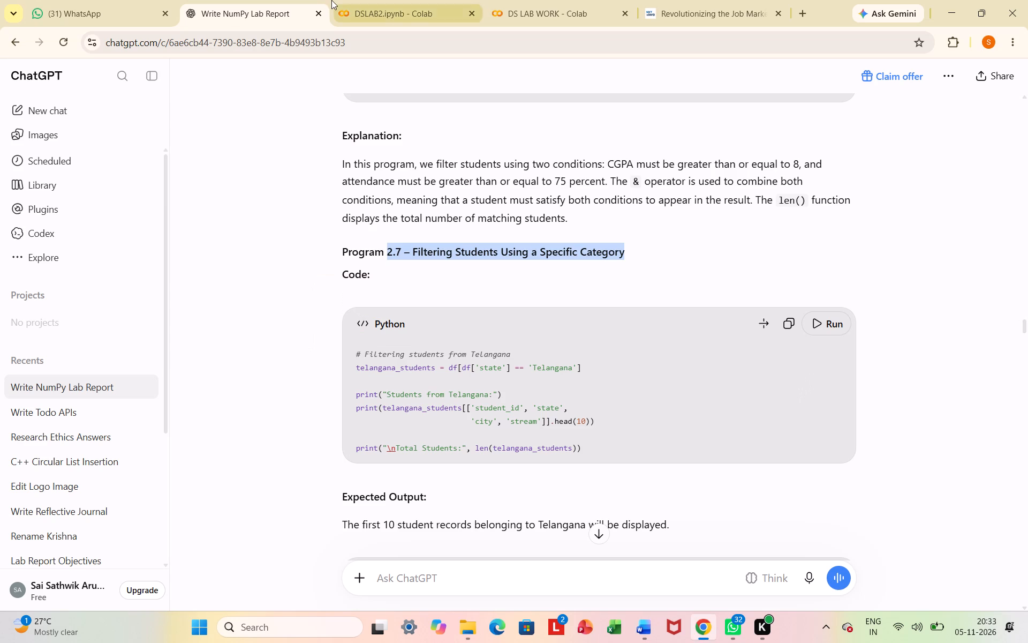
pyautogui.click(347, 0)
pyautogui.scroll(-1, 315, 245)
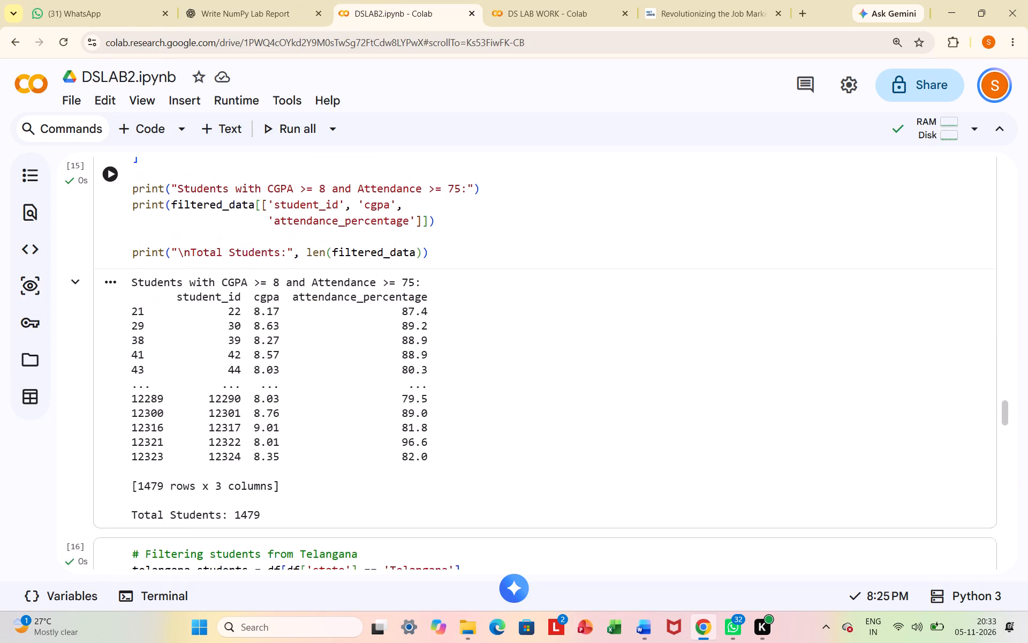
pyautogui.scroll(-4, 315, 245)
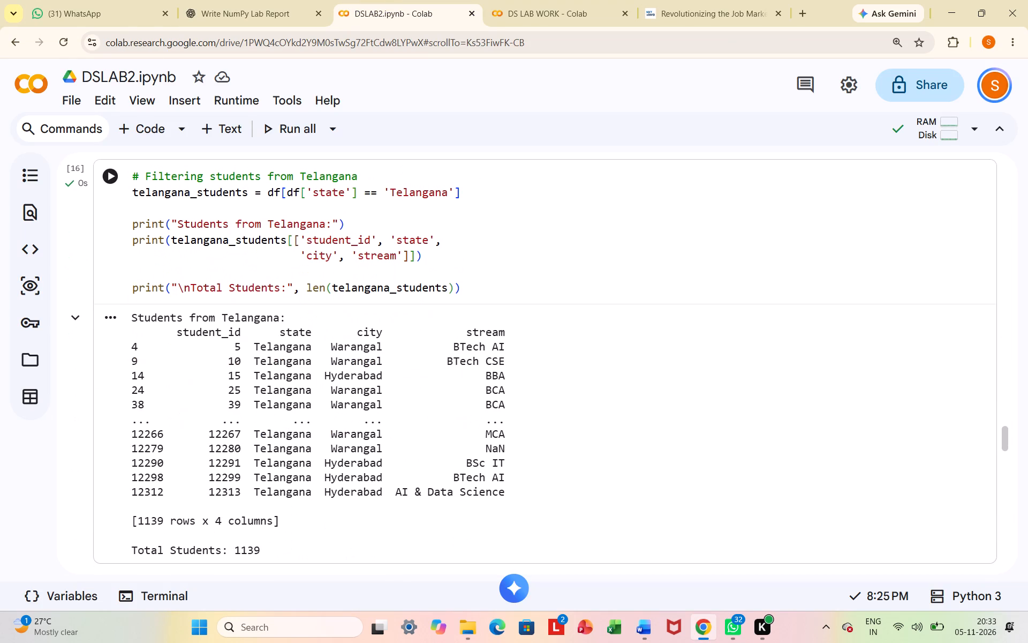
pyautogui.press('super+Print')
pyautogui.hotkey('alt', 'Tab')
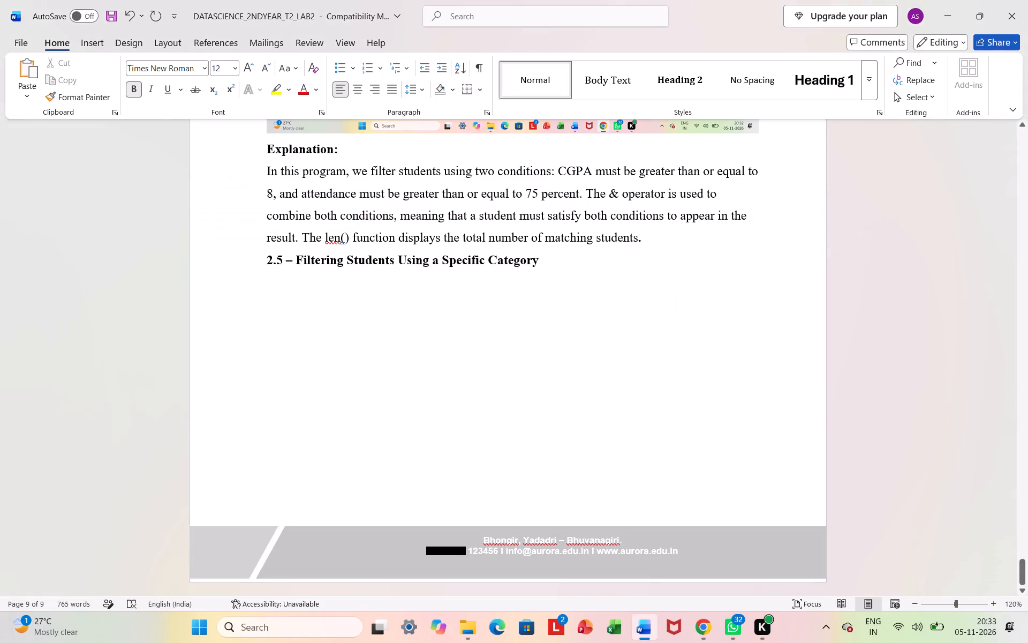
pyautogui.click(654, 258)
pyautogui.press('Return')
pyautogui.hotkey('ctrl', 'v')
# Shrink the pasted Telangana screenshot from its corner so that it fits on the same page as the 2.5 heading.
pyautogui.click(352, 322)
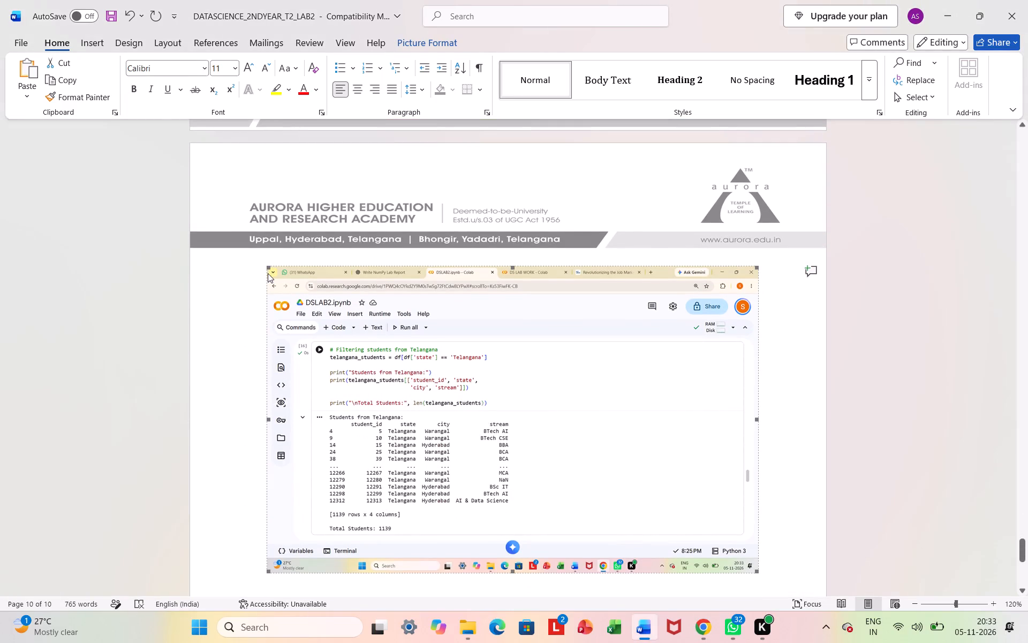
pyautogui.click(268, 273)
pyautogui.click(268, 273)
pyautogui.click(269, 272)
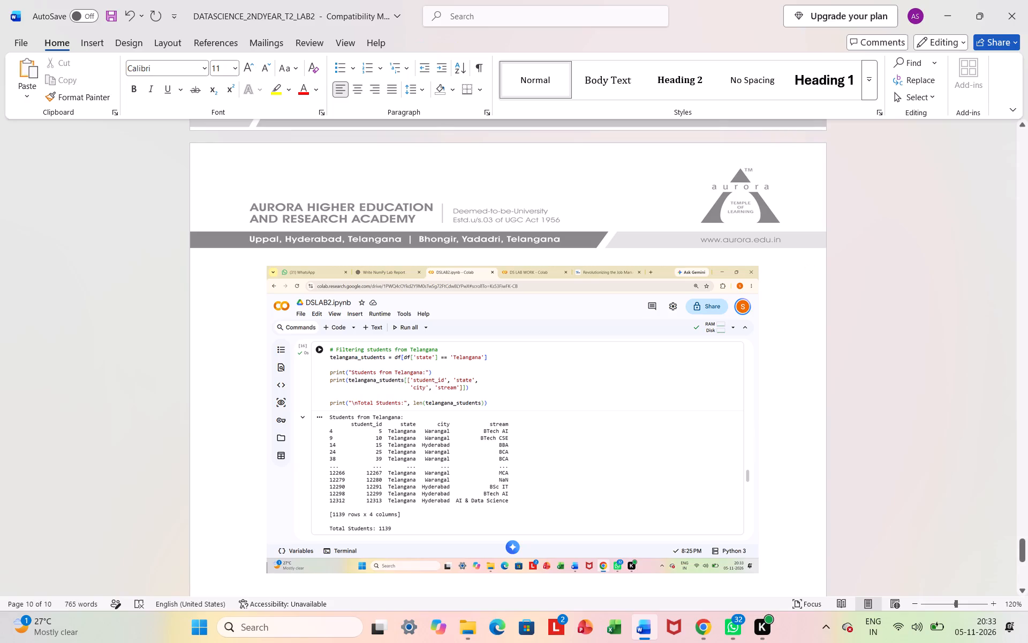
pyautogui.click(286, 286)
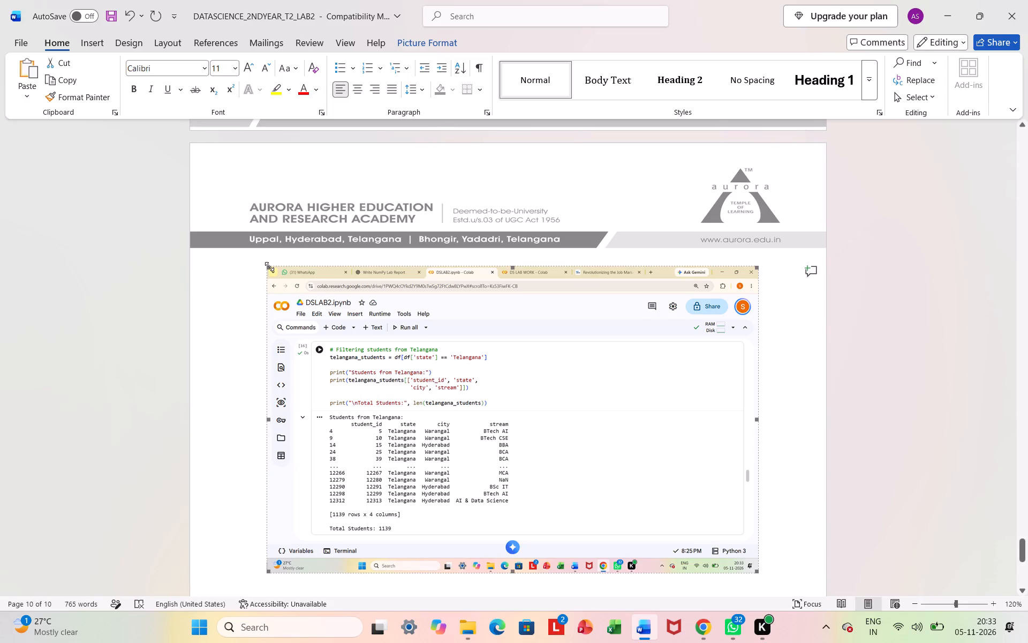
pyautogui.moveTo(269, 266); pyautogui.dragTo(431, 352)
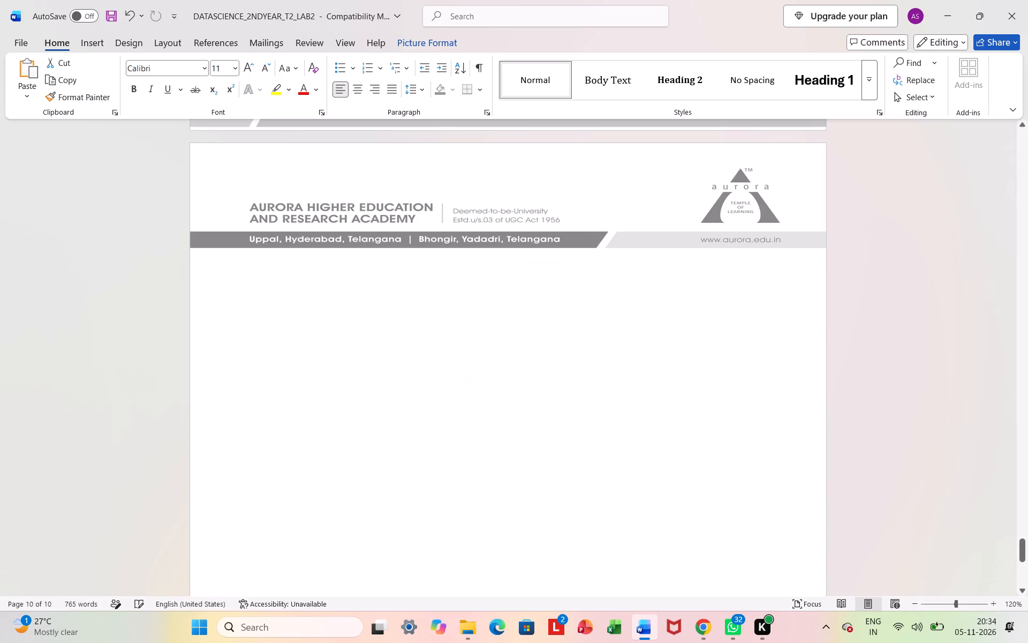
pyautogui.scroll(1, 431, 352)
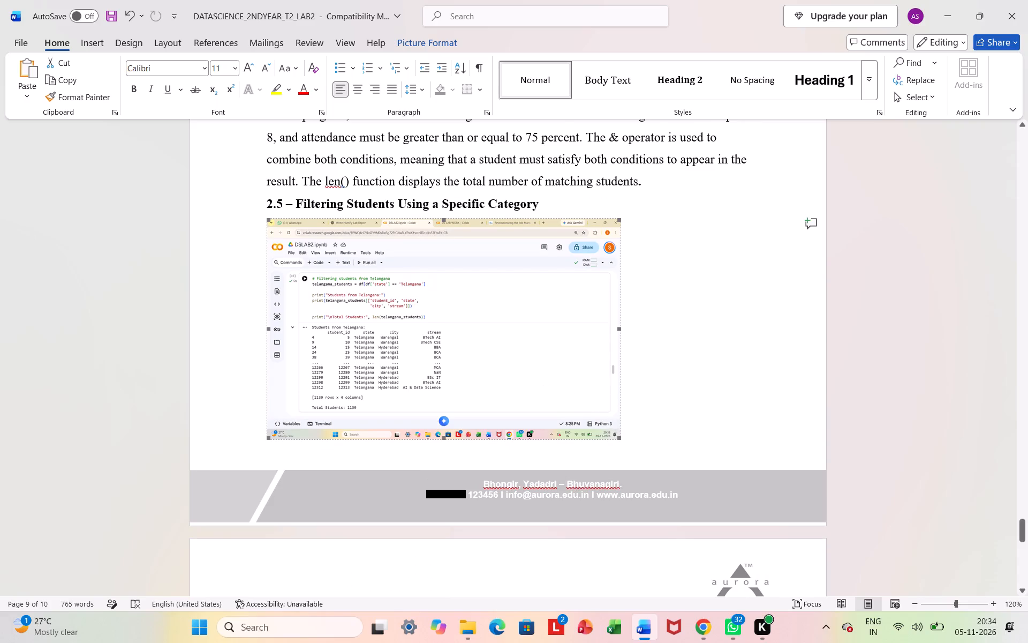
# Enlarge the Telangana screenshot to about 13.92 cm wide and 8.18 cm high, keeping it above the page footer.
pyautogui.moveTo(616, 438); pyautogui.dragTo(633, 441)
pyautogui.moveTo(633, 441); pyautogui.dragTo(669, 455)
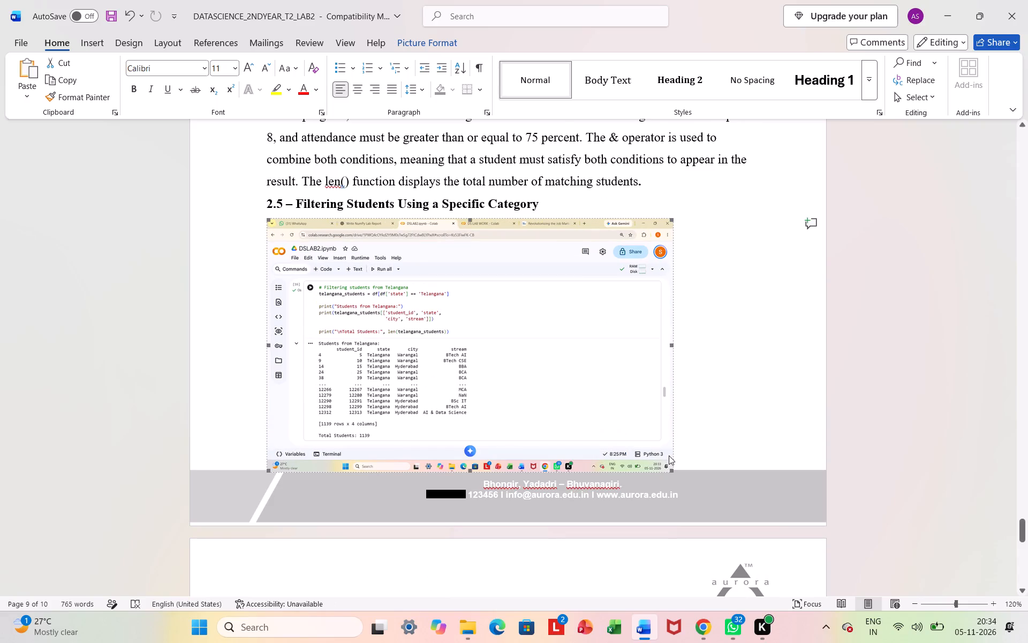
pyautogui.click(718, 439)
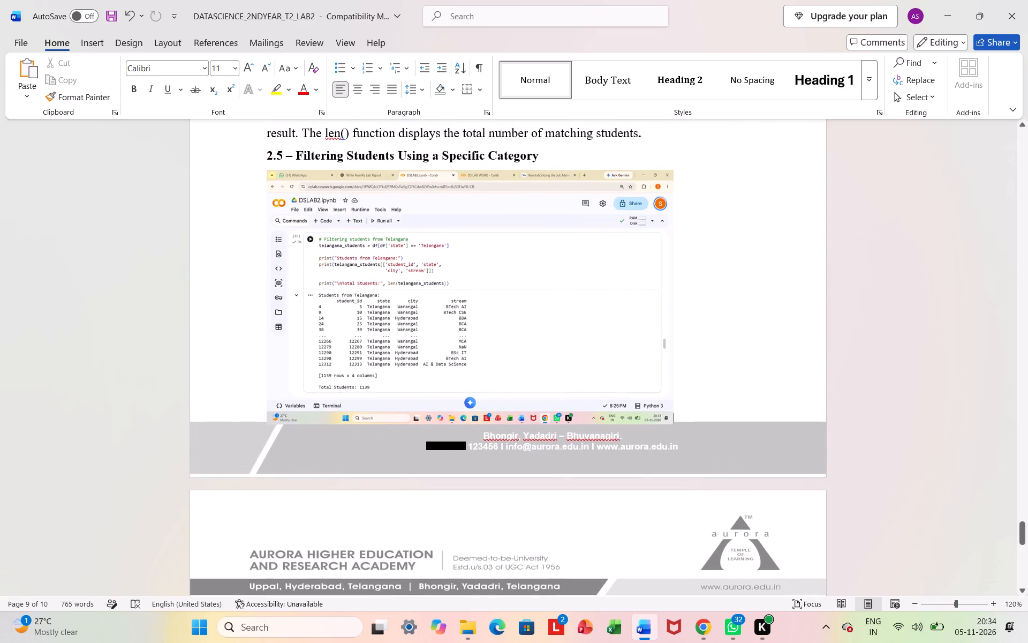
pyautogui.click(679, 415)
pyautogui.click(656, 413)
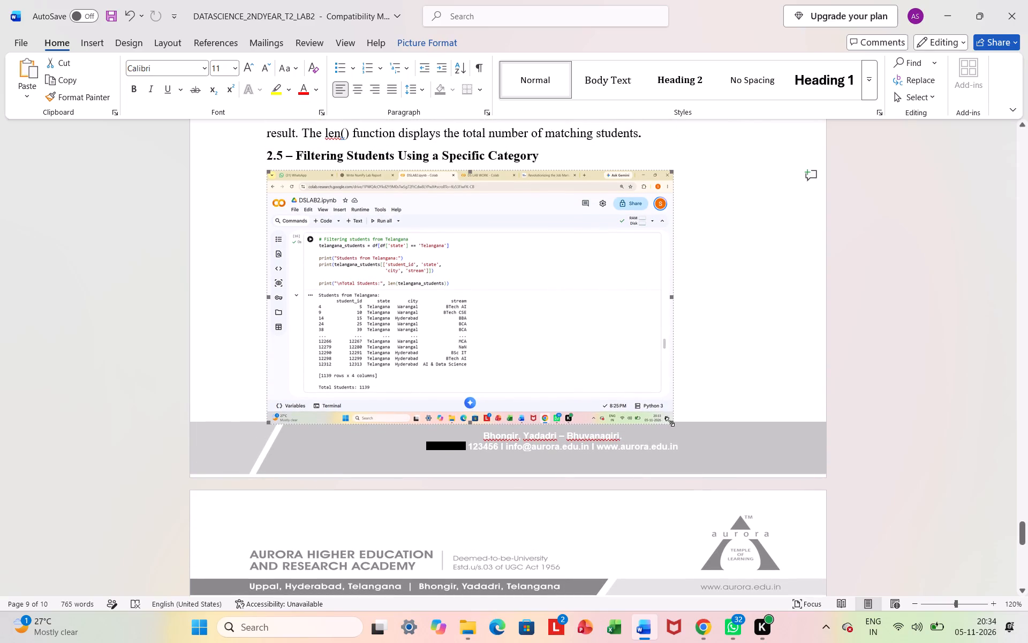
pyautogui.click(674, 423)
pyautogui.click(671, 423)
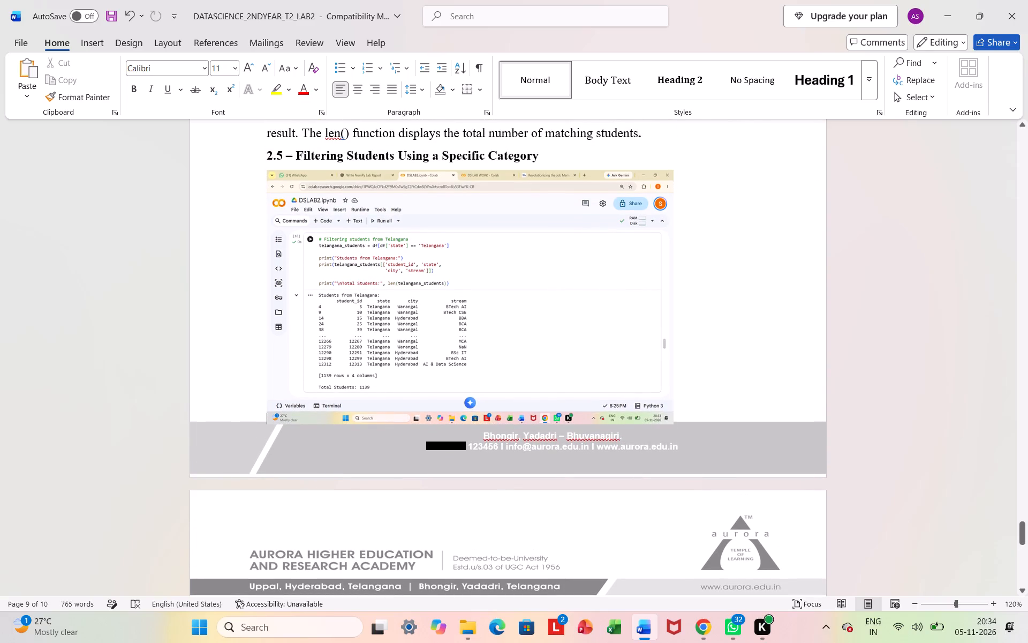
pyautogui.doubleClick(671, 423)
pyautogui.click(658, 413)
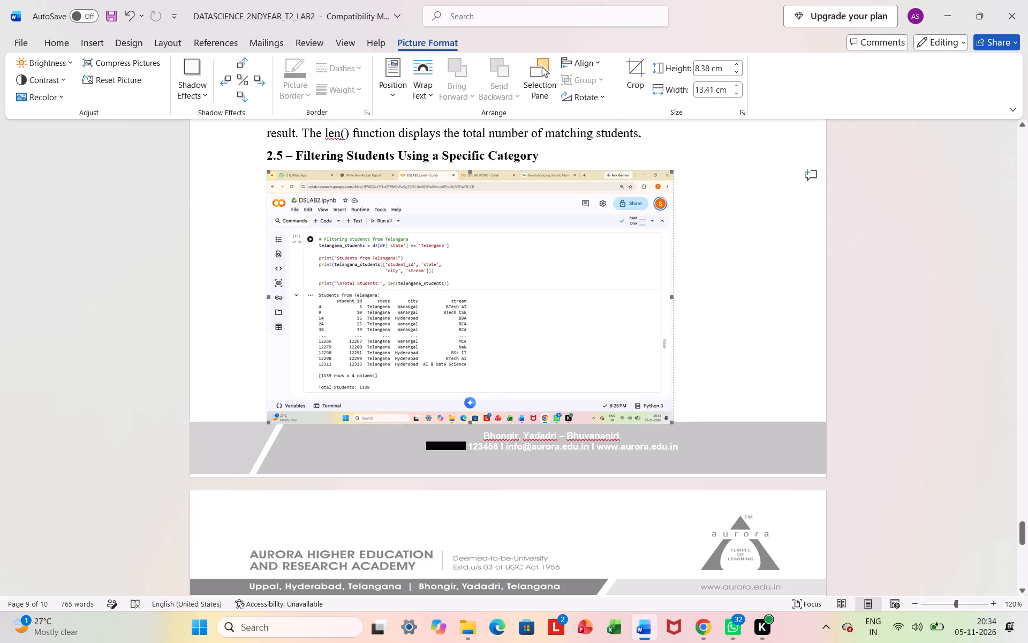
pyautogui.moveTo(669, 422); pyautogui.dragTo(668, 412)
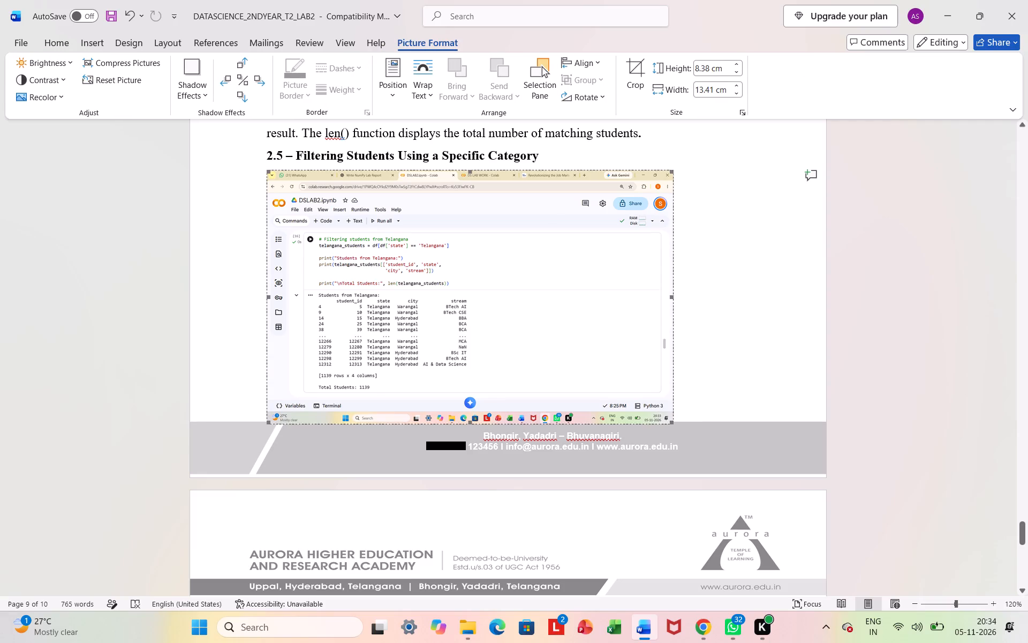
pyautogui.moveTo(668, 412); pyautogui.dragTo(659, 393)
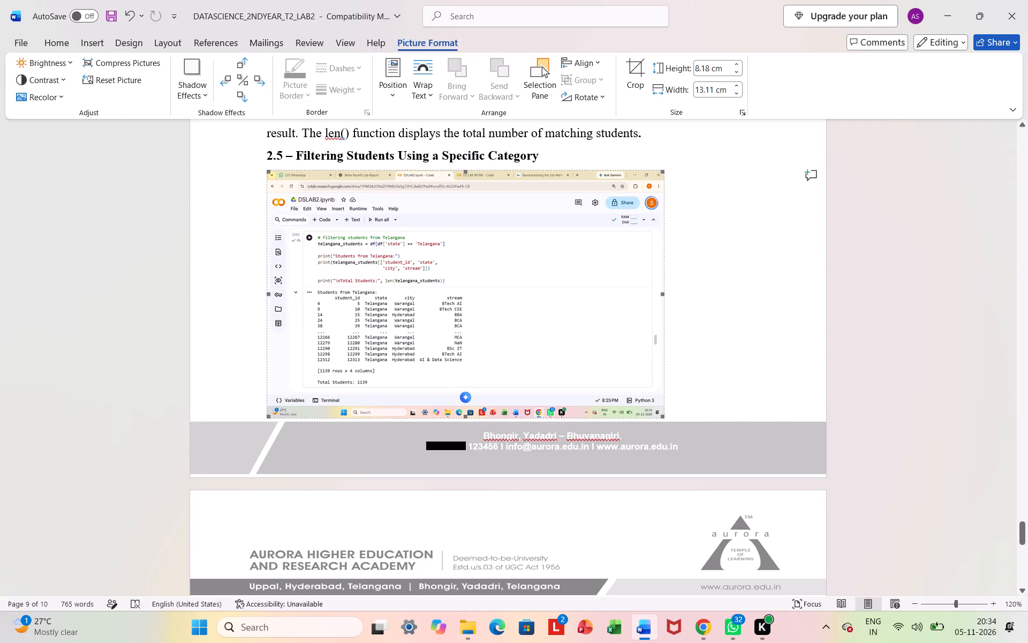
pyautogui.moveTo(663, 293); pyautogui.dragTo(687, 293)
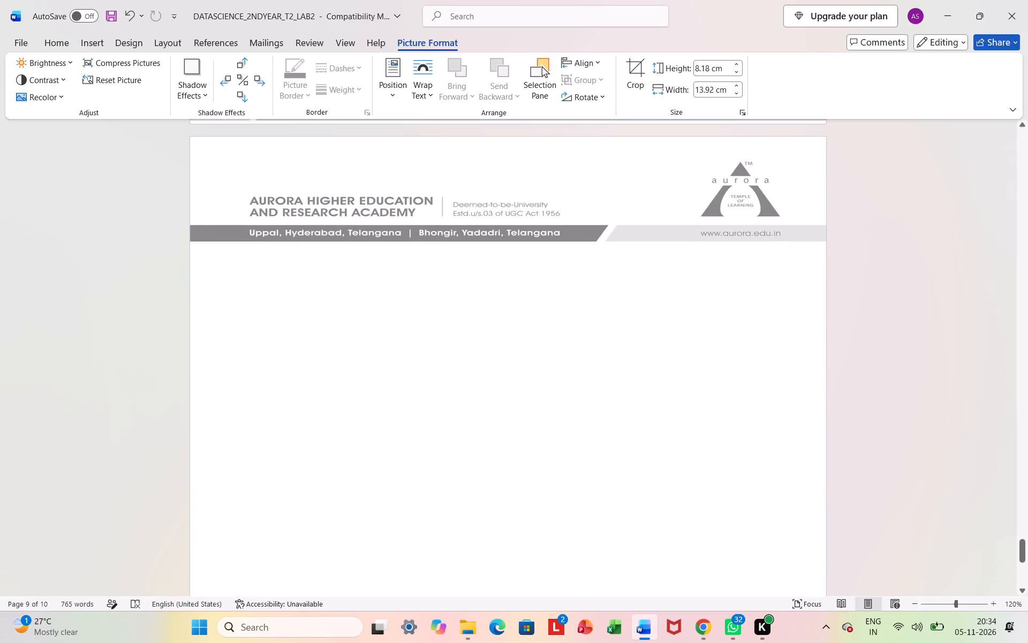
# Delete the surplus blank lines after the Telangana screenshot and start a new line on the following page.
pyautogui.click(574, 316)
pyautogui.press('BackSpace')
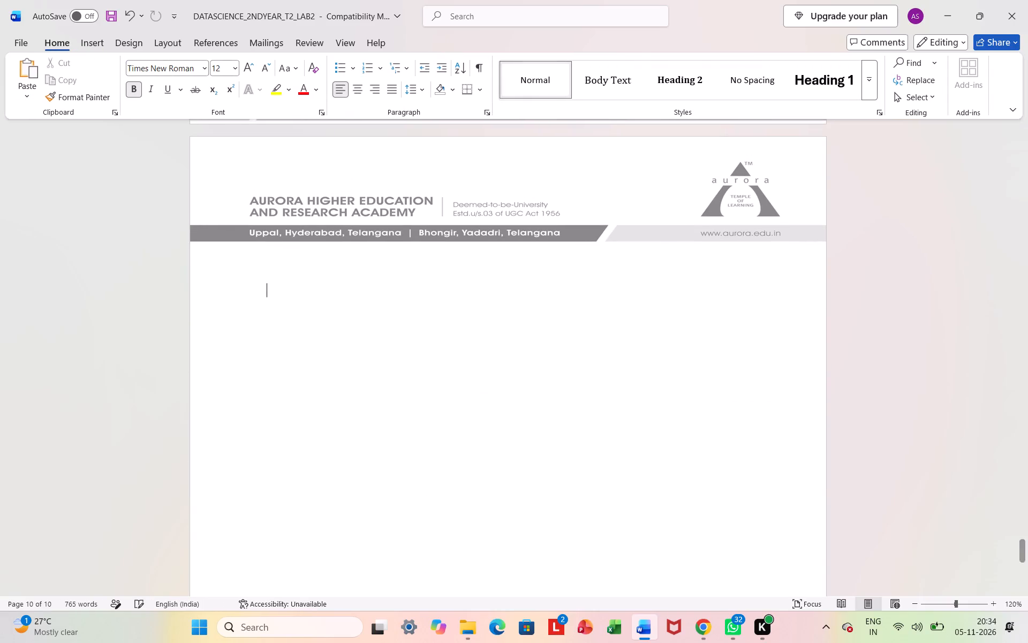
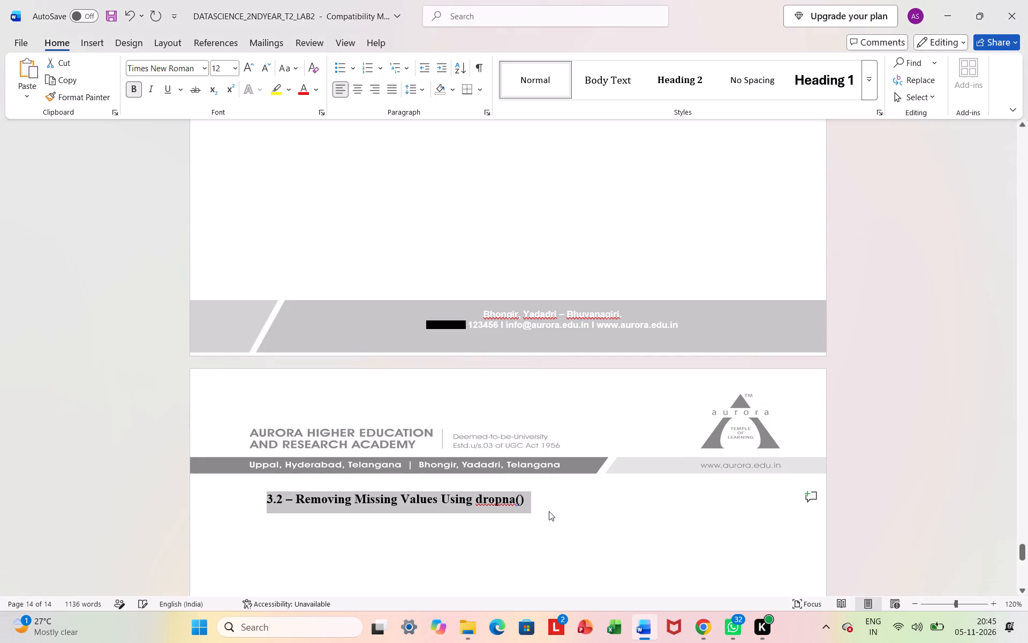
# Capture the Colab dropna() cell with its output, paste the screenshot under the 3.2 heading in Word, and start a line below it.
pyautogui.press('Return')
pyautogui.hotkey('alt', 'Tab')
pyautogui.click(404, 0)
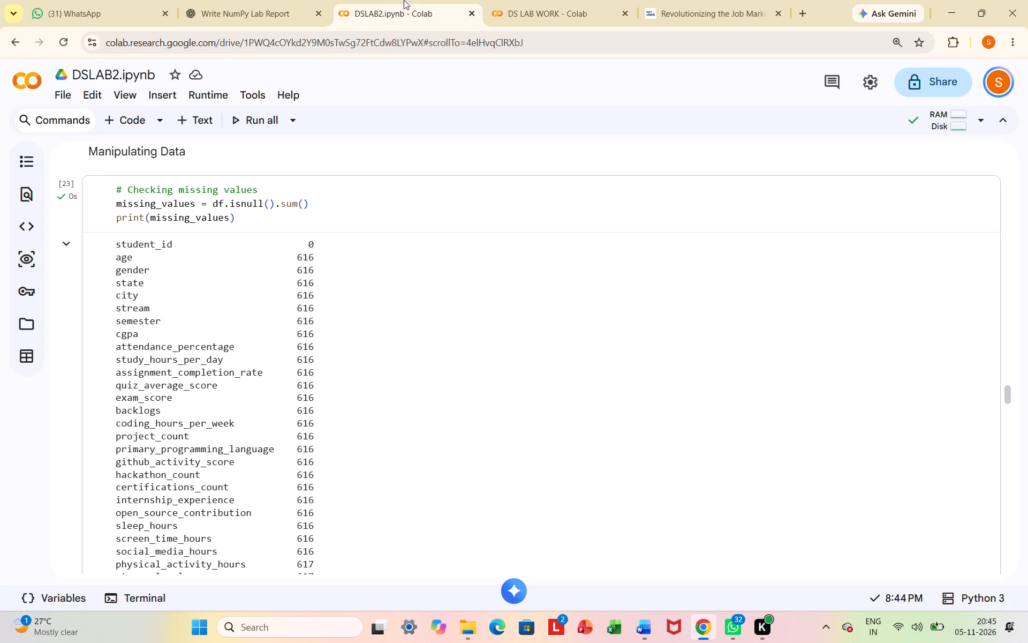
pyautogui.scroll(-4, 354, 346)
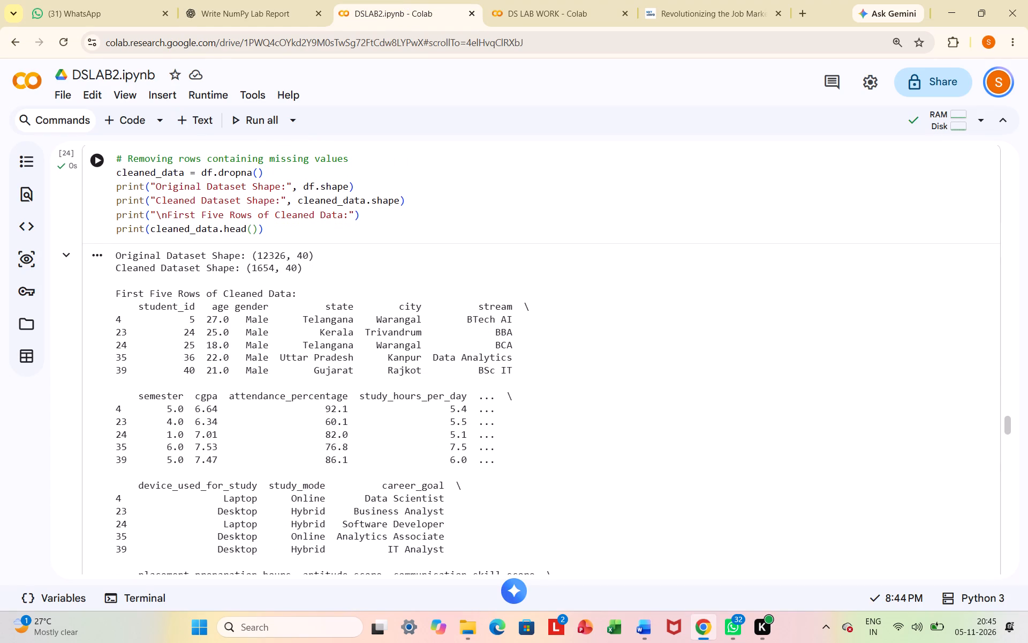
pyautogui.press('super+Print')
pyautogui.hotkey('alt', 'Tab')
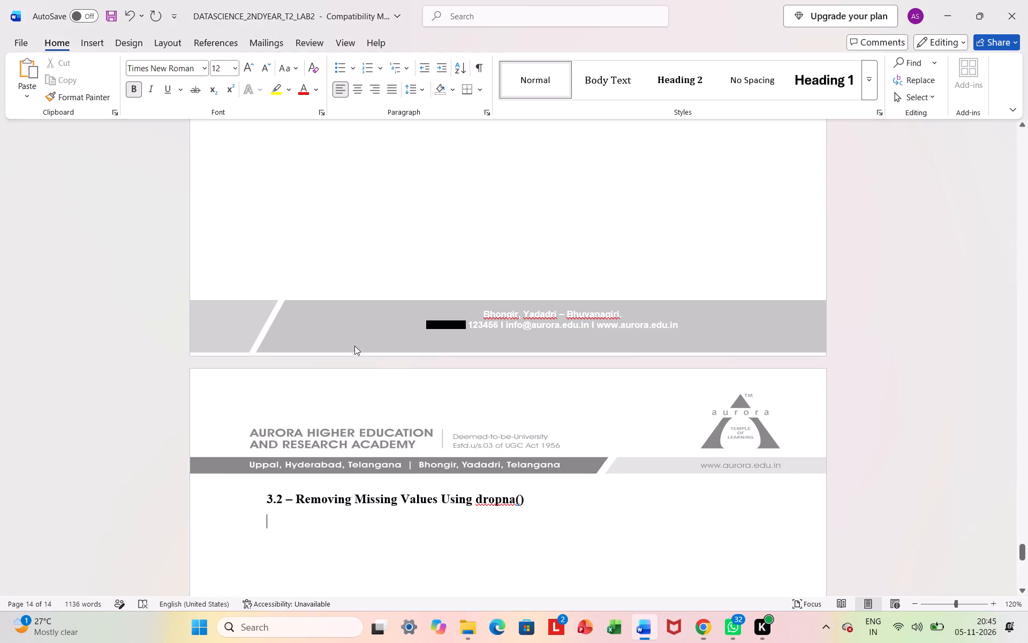
pyautogui.hotkey('ctrl', 'v')
pyautogui.scroll(-1, 382, 433)
pyautogui.press('Return')
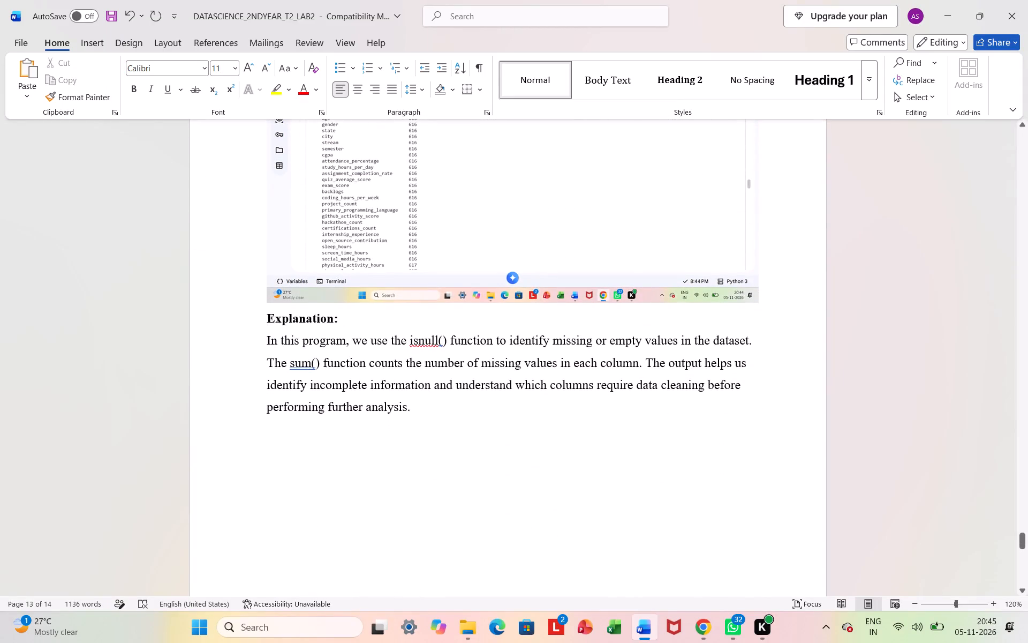
pyautogui.scroll(-1, 459, 398)
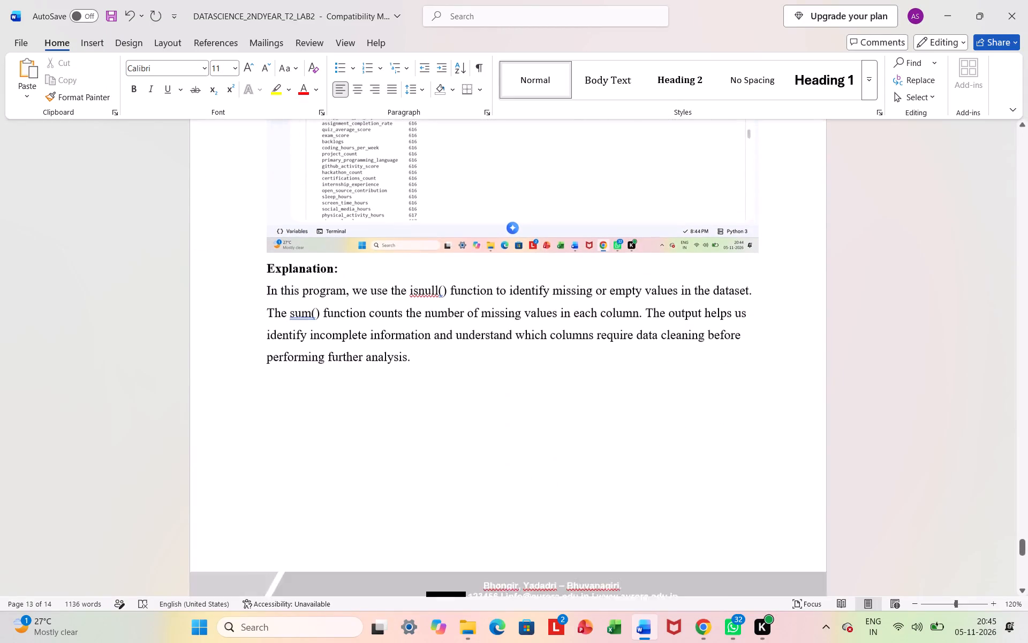
pyautogui.scroll(-1, 459, 398)
pyautogui.click(799, 410)
pyautogui.press('Return')
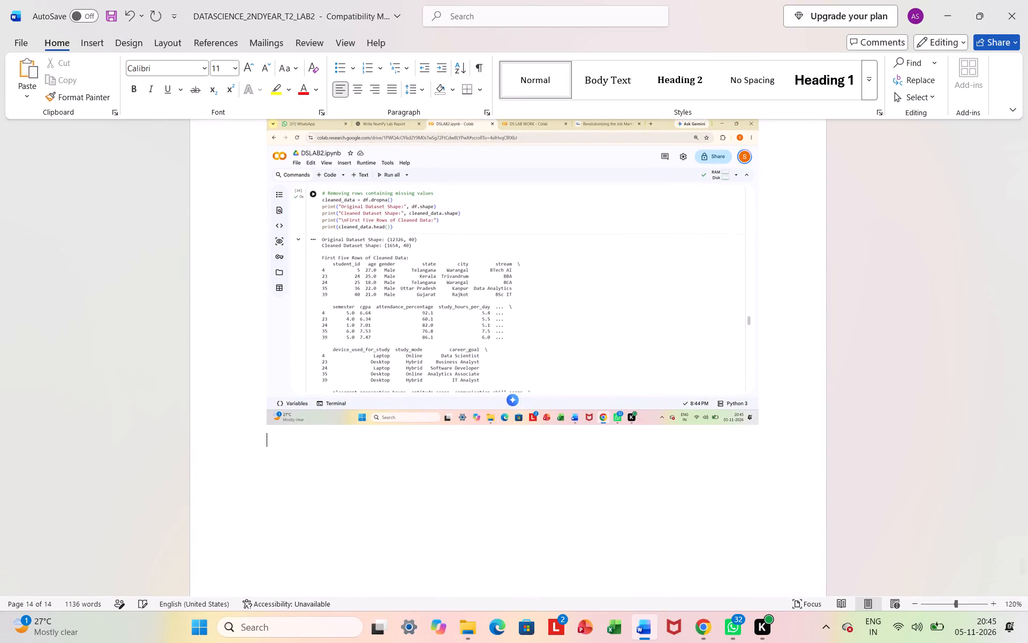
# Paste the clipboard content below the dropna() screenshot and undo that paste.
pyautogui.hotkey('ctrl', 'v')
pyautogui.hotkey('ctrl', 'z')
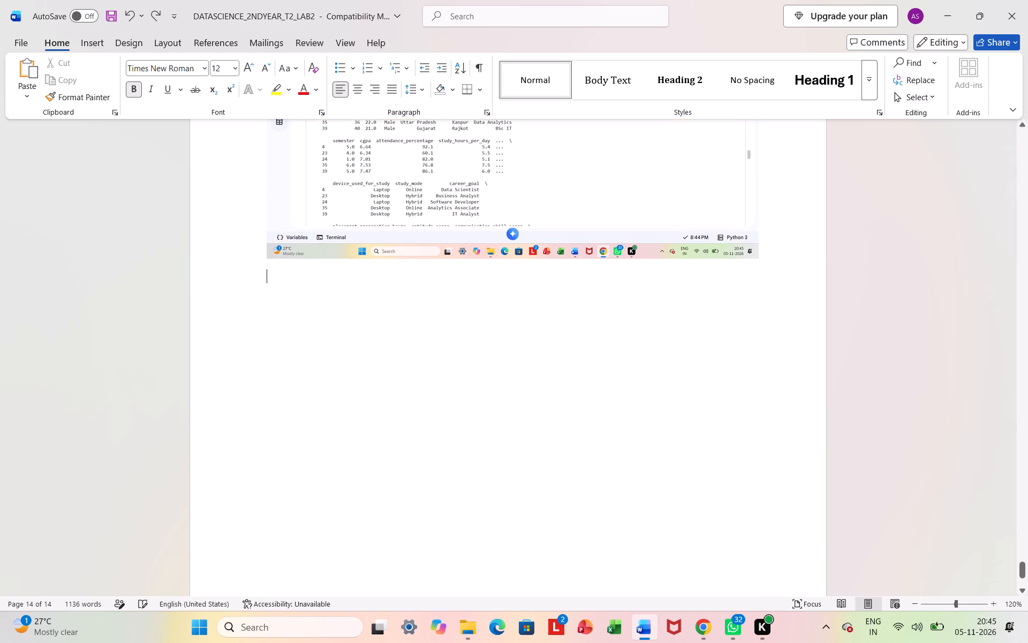
# Copy the Explanation section for the dropna() program from ChatGPT and paste it directly below the dropna() screenshot in Word.
pyautogui.press('super+Tab')
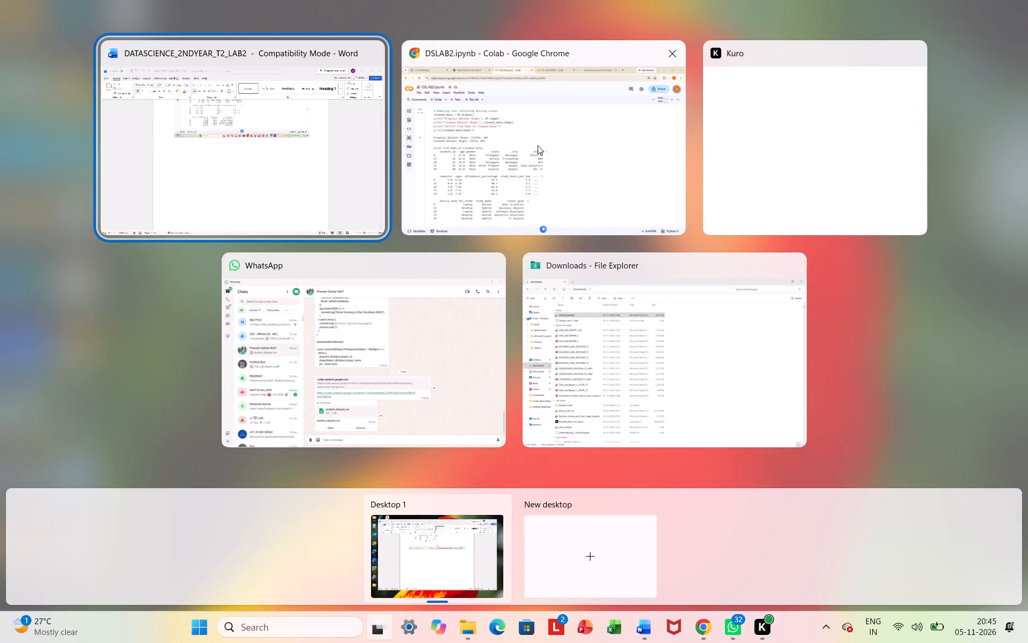
pyautogui.click(301, 185)
pyautogui.hotkey('alt', 'Tab')
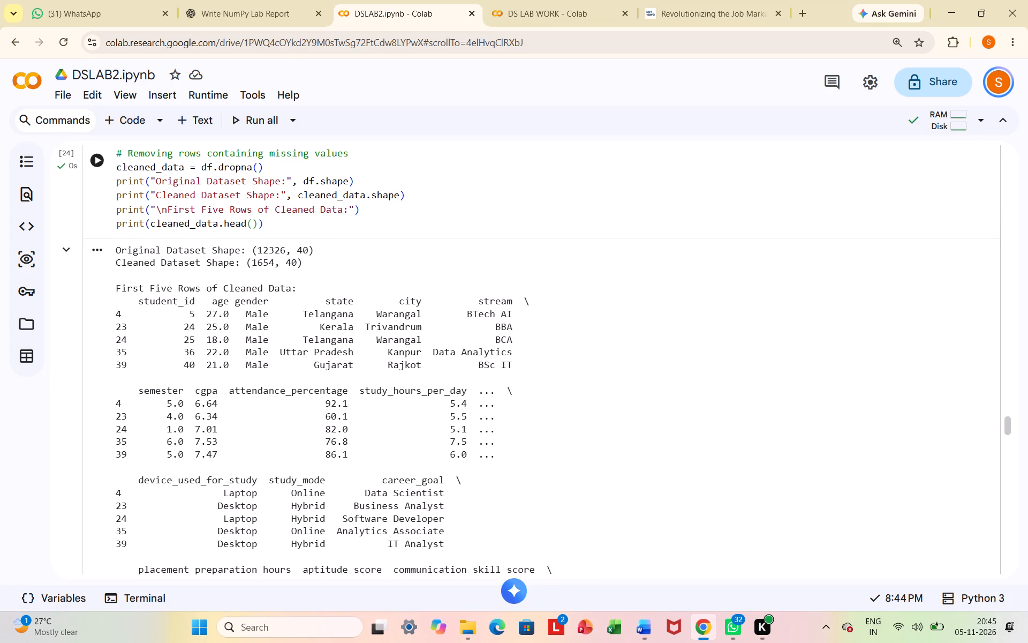
pyautogui.click(327, 0)
pyautogui.hotkey('alt', 'Tab')
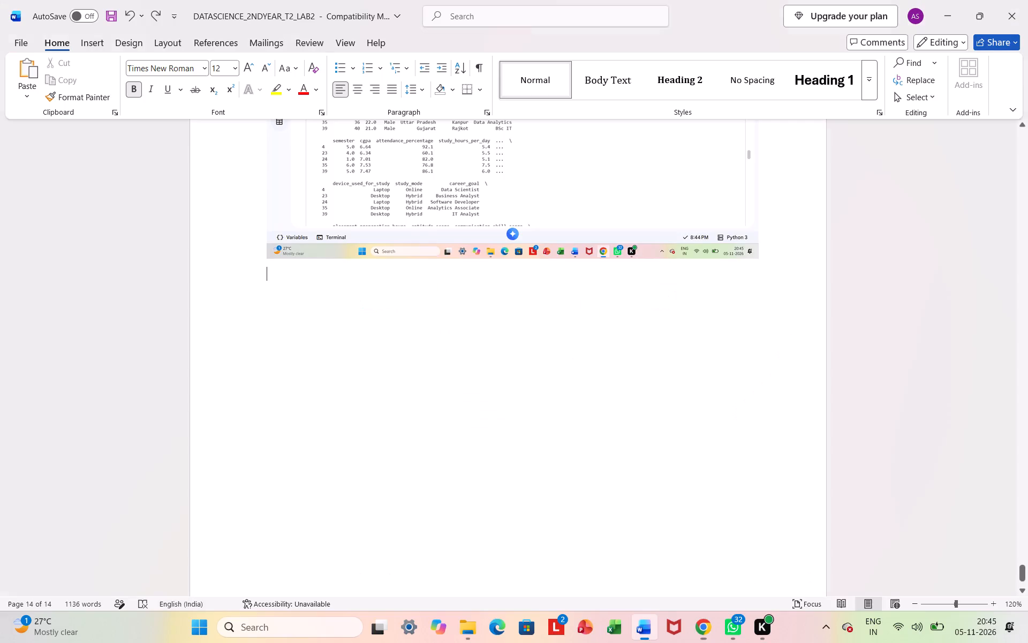
pyautogui.scroll(1, 433, 352)
pyautogui.hotkey('alt', 'Tab')
pyautogui.scroll(-1, 433, 352)
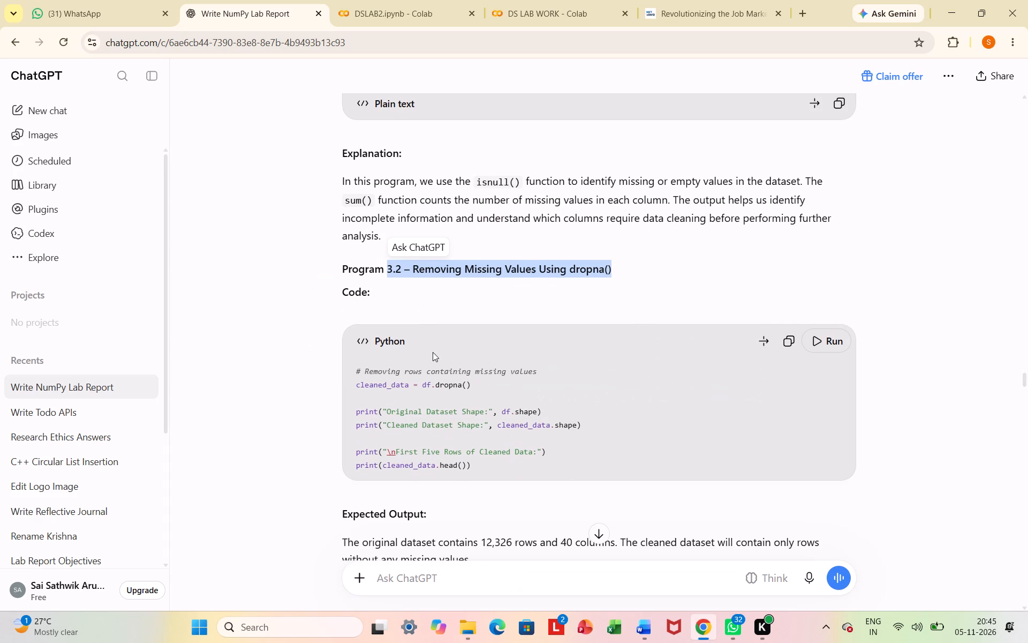
pyautogui.scroll(-1, 433, 352)
pyautogui.scroll(-2, 371, 391)
pyautogui.moveTo(341, 352); pyautogui.dragTo(657, 435)
pyautogui.hotkey('ctrl', 'c')
pyautogui.hotkey('alt', 'Tab')
pyautogui.scroll(-1, 536, 419)
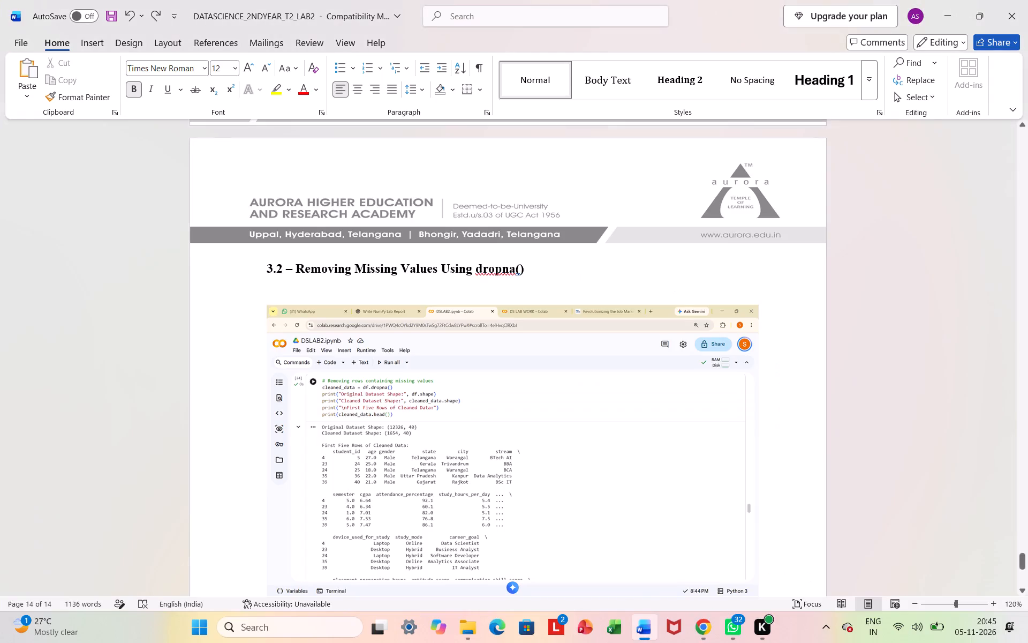
pyautogui.scroll(-1, 536, 419)
pyautogui.click(718, 236)
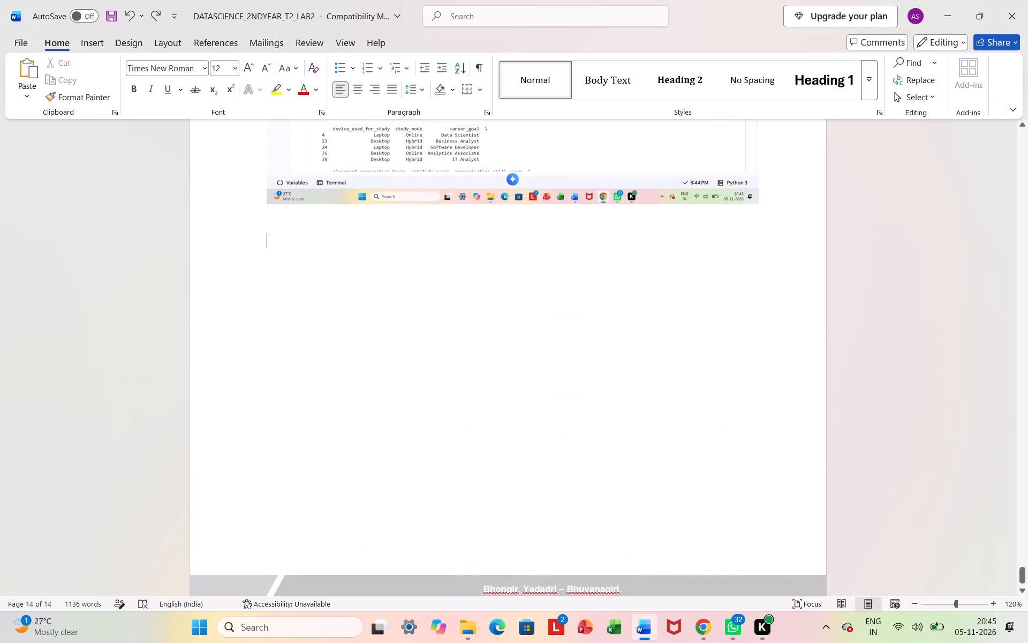
pyautogui.press('BackSpace')
pyautogui.hotkey('ctrl', 'v')
# Make the "Explanation:" label above the dropna() paragraph bold.
pyautogui.moveTo(343, 222); pyautogui.dragTo(331, 222)
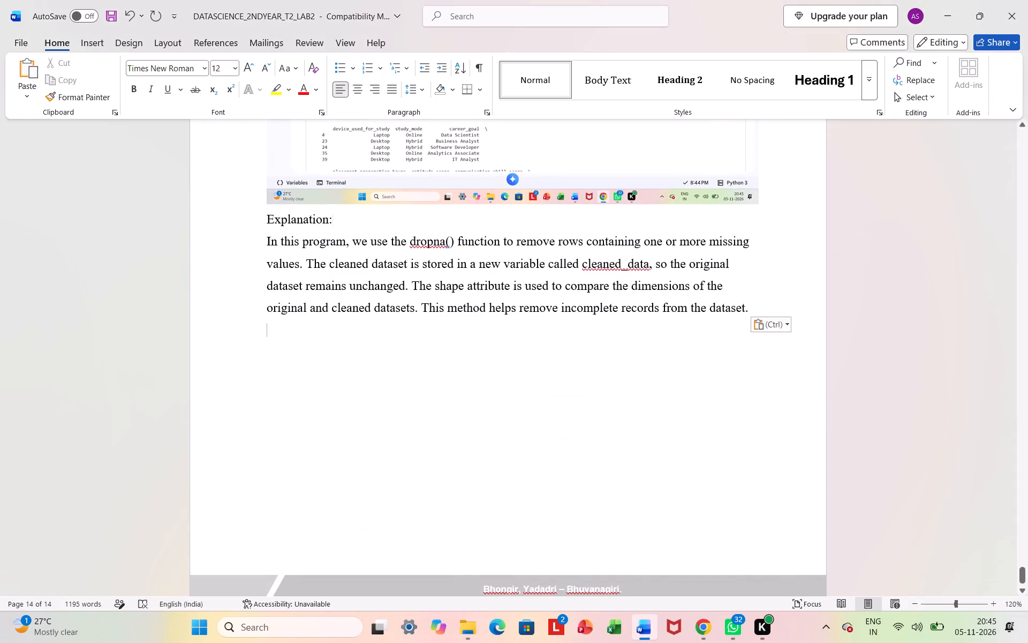
pyautogui.moveTo(331, 222); pyautogui.dragTo(252, 225)
pyautogui.click(264, 205)
pyautogui.click(367, 230)
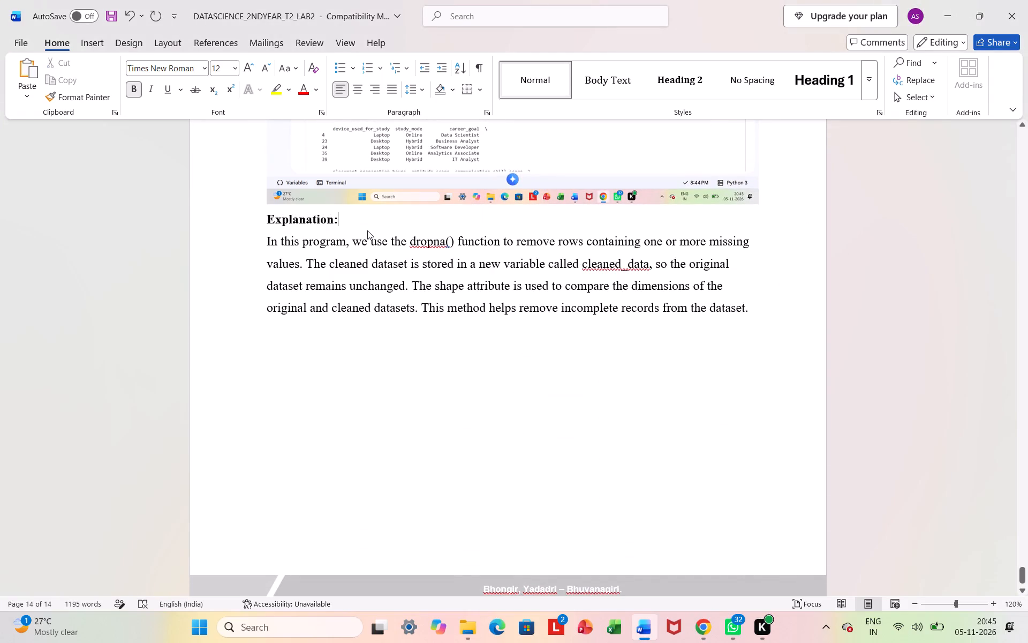
pyautogui.click(764, 312)
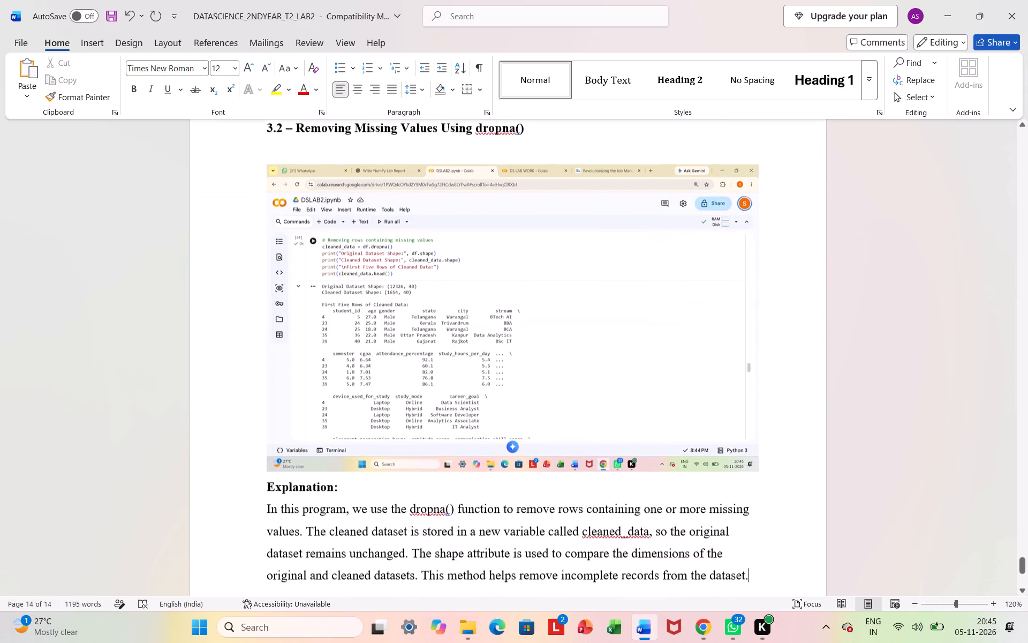
# Delete the blank line between the 3.2 heading and its screenshot.
pyautogui.click(540, 150)
pyautogui.press('BackSpace')
# Start a line below the dropna() explanation in Word and copy the heading "3.3 – Filling Missing Values Using fillna()" from ChatGPT.
pyautogui.scroll(-1, 540, 150)
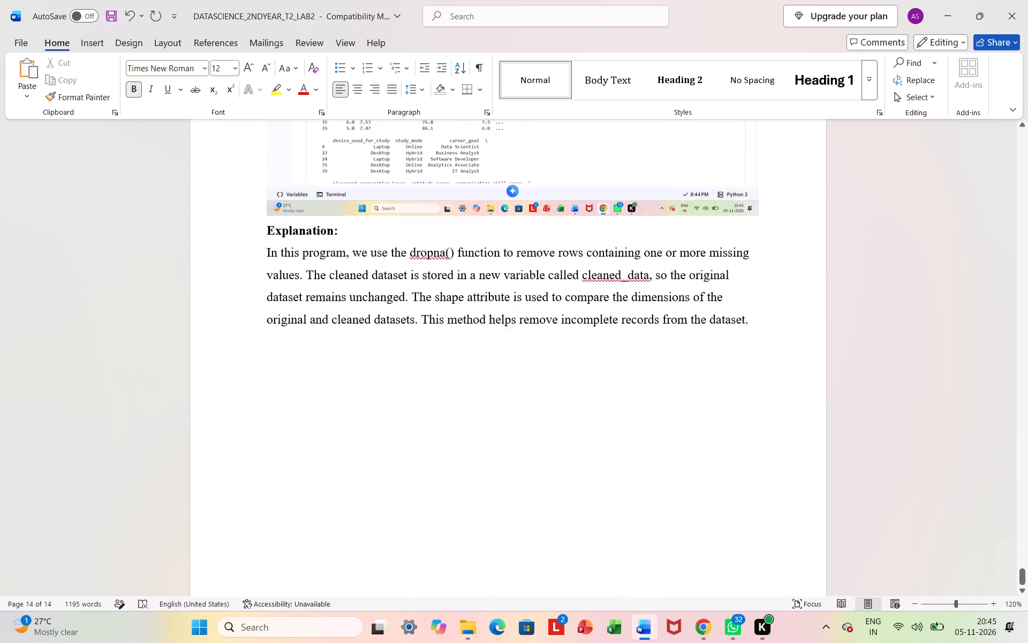
pyautogui.scroll(-1, 540, 150)
pyautogui.click(767, 242)
pyautogui.press('Return')
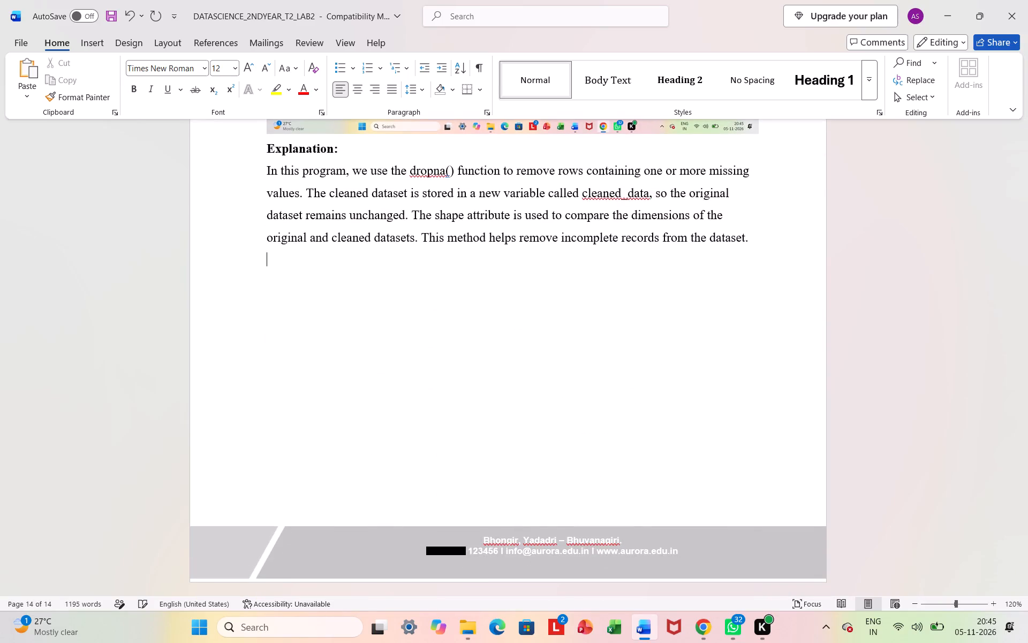
pyautogui.hotkey('alt', 'Tab')
pyautogui.click(457, 315)
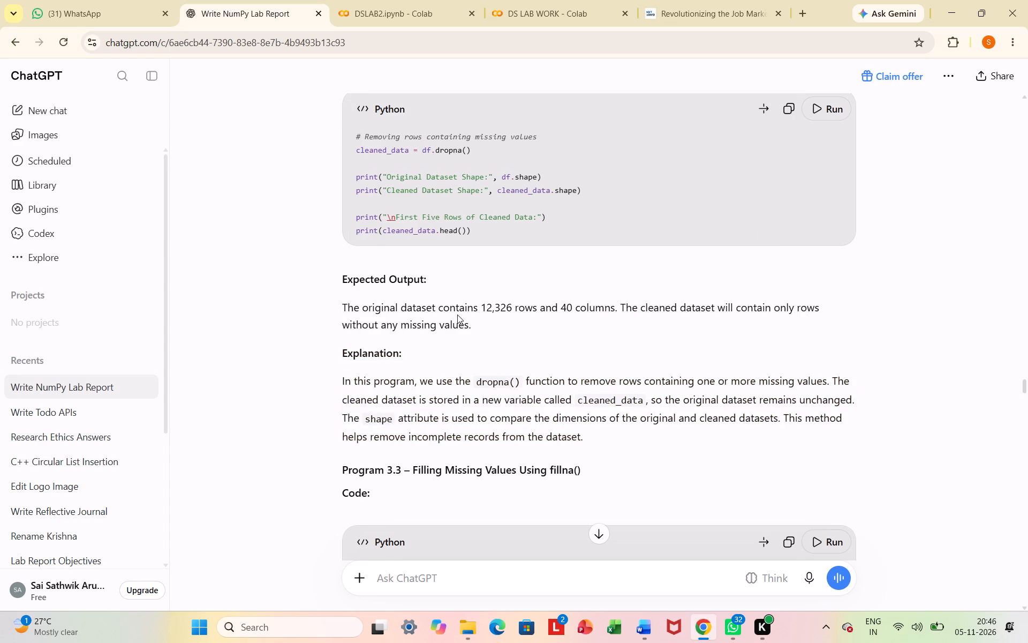
pyautogui.scroll(-1, 457, 315)
pyautogui.moveTo(387, 338); pyautogui.dragTo(388, 338)
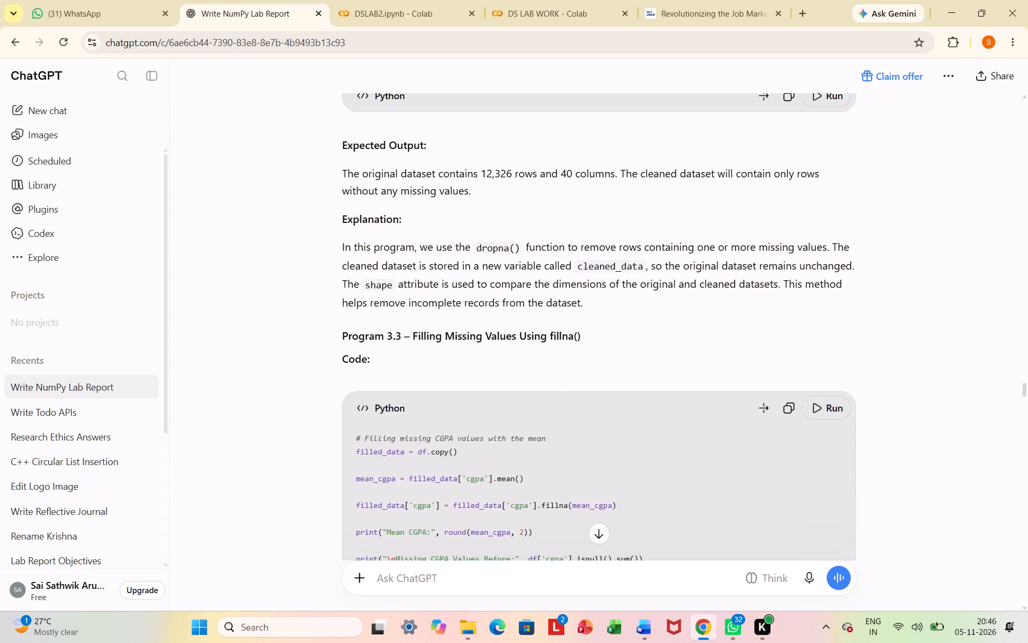
pyautogui.moveTo(388, 338); pyautogui.dragTo(589, 343)
pyautogui.hotkey('ctrl', 'c')
# Copy the Explanation section for the fillna() program from ChatGPT.
pyautogui.scroll(-1, 589, 343)
pyautogui.scroll(-1, 442, 435)
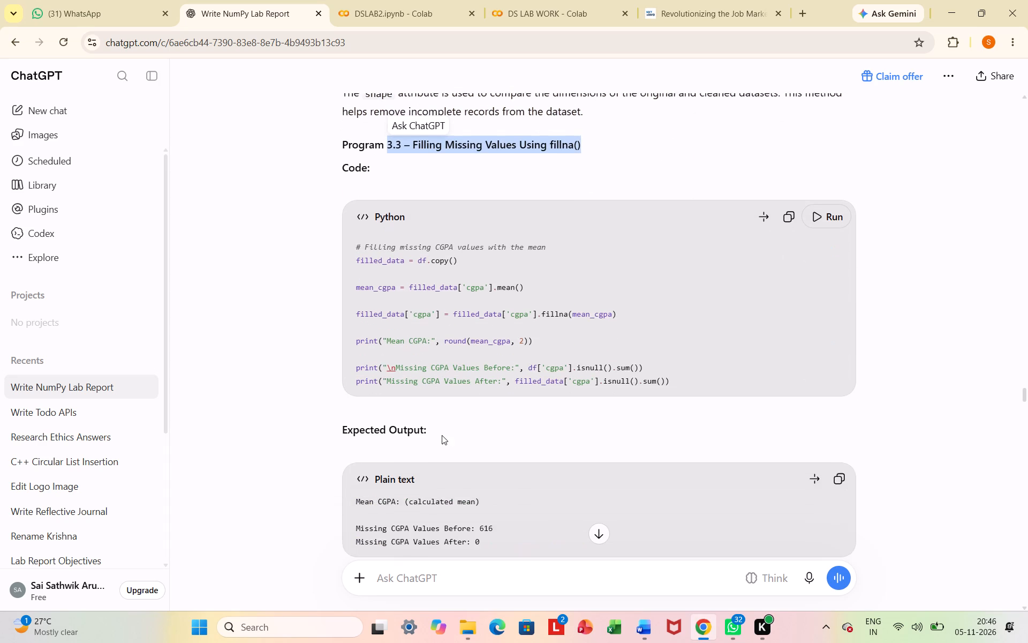
pyautogui.scroll(-2, 442, 435)
pyautogui.scroll(-1, 339, 447)
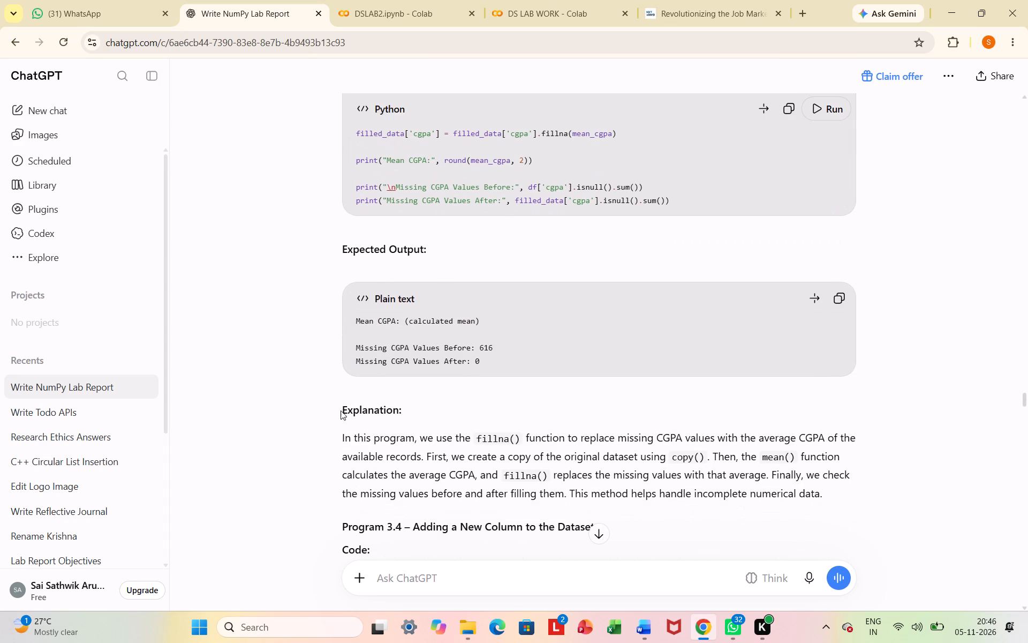
pyautogui.moveTo(341, 412); pyautogui.dragTo(844, 492)
pyautogui.hotkey('ctrl', 'c')
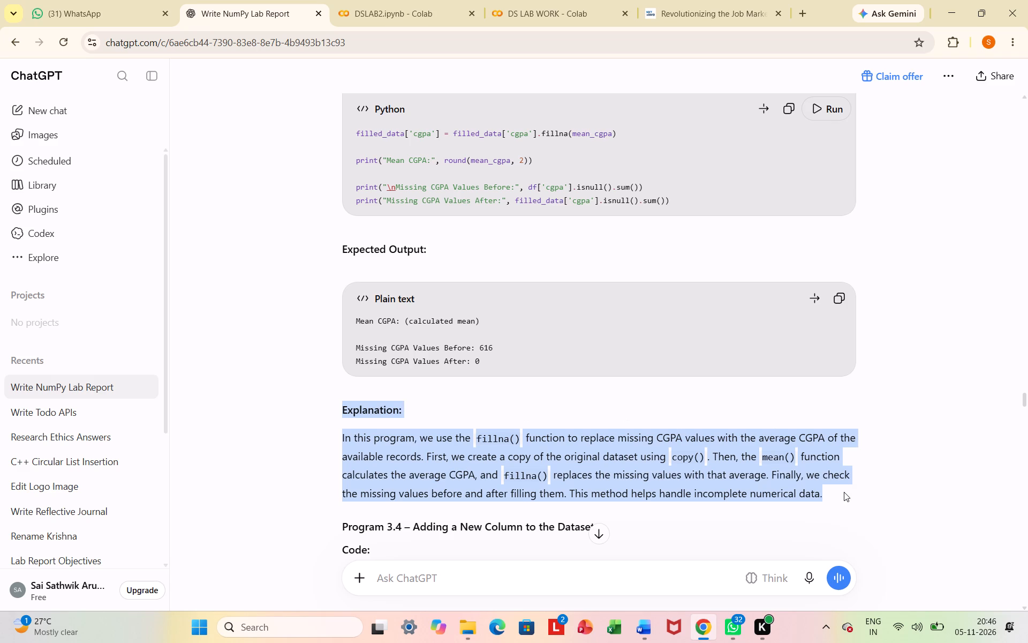
pyautogui.scroll(2, 844, 492)
# Insert the heading "3.3 – Filling Missing Values Using fillna():" from the clipboard history into Word, ending with a colon, and start a line below.
pyautogui.hotkey('alt', 'Tab')
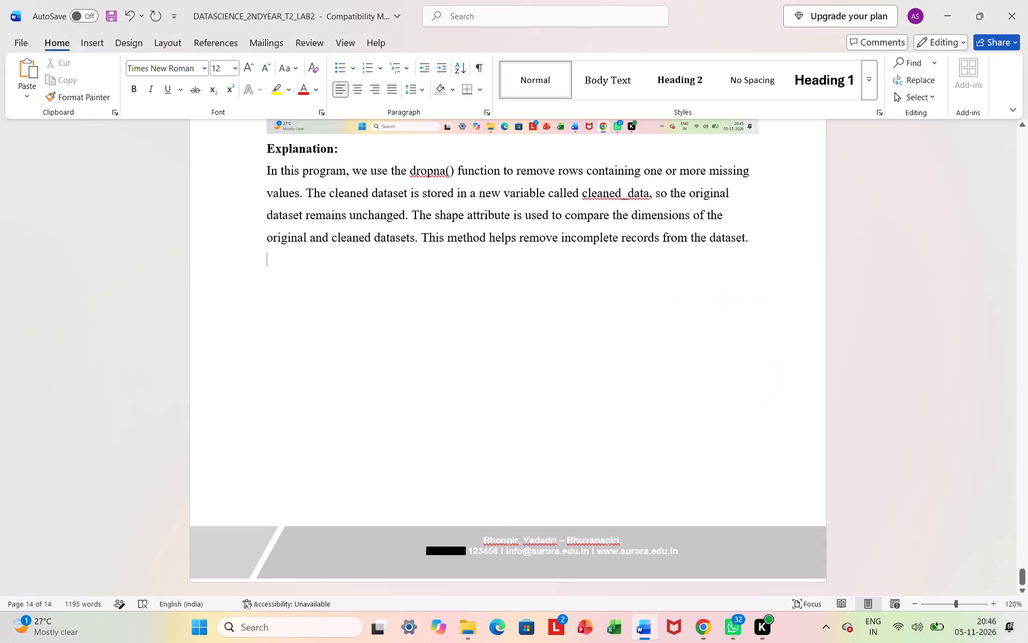
pyautogui.press('super+v')
pyautogui.click(404, 429)
pyautogui.hotkey('ctrl', 'v')
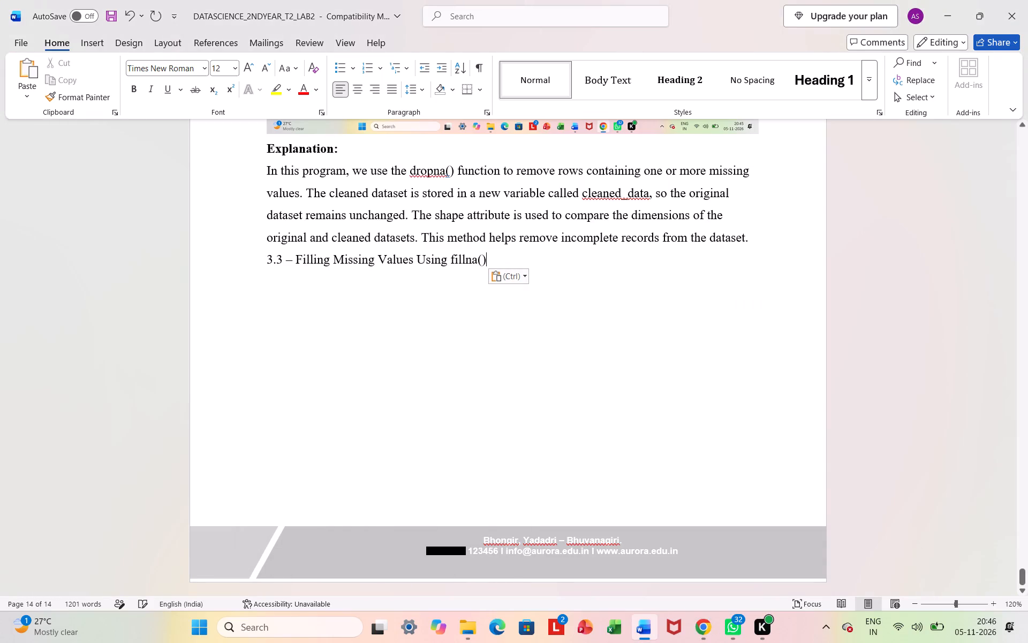
pyautogui.hotkey('shift', ':')
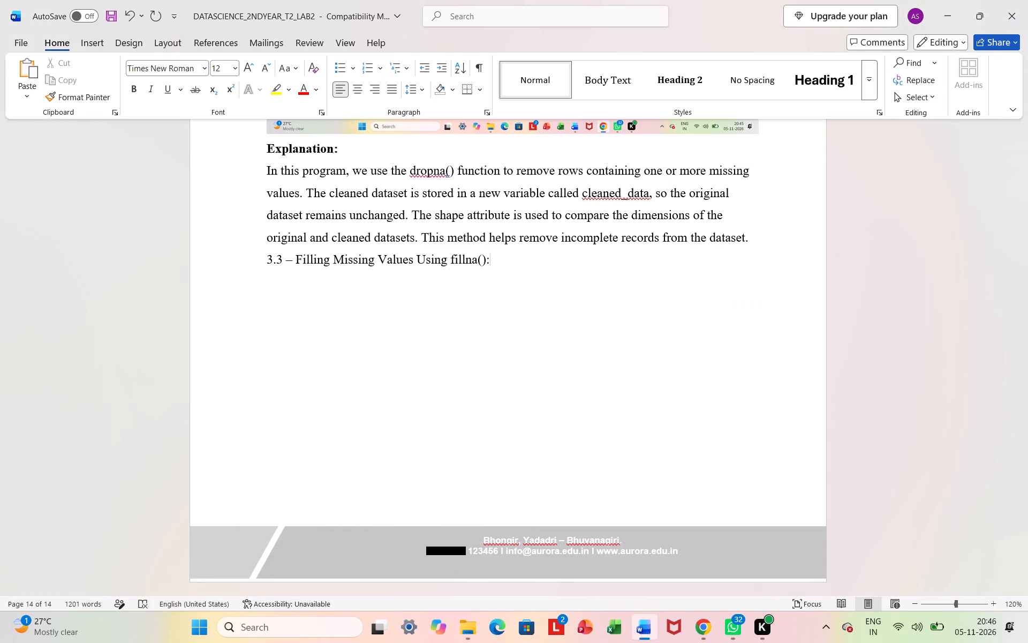
pyautogui.press('Return')
# Capture the Colab cell that fills missing CGPA values with its output and paste the screenshot below the 3.3 heading in Word.
pyautogui.hotkey('alt', 'Tab')
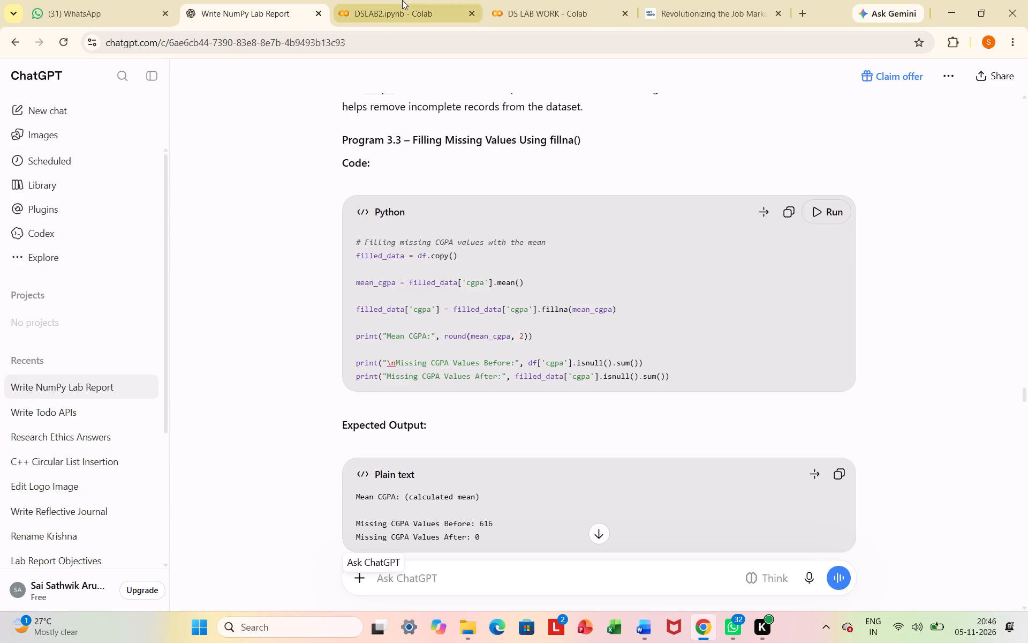
pyautogui.click(402, 0)
pyautogui.scroll(-2, 336, 270)
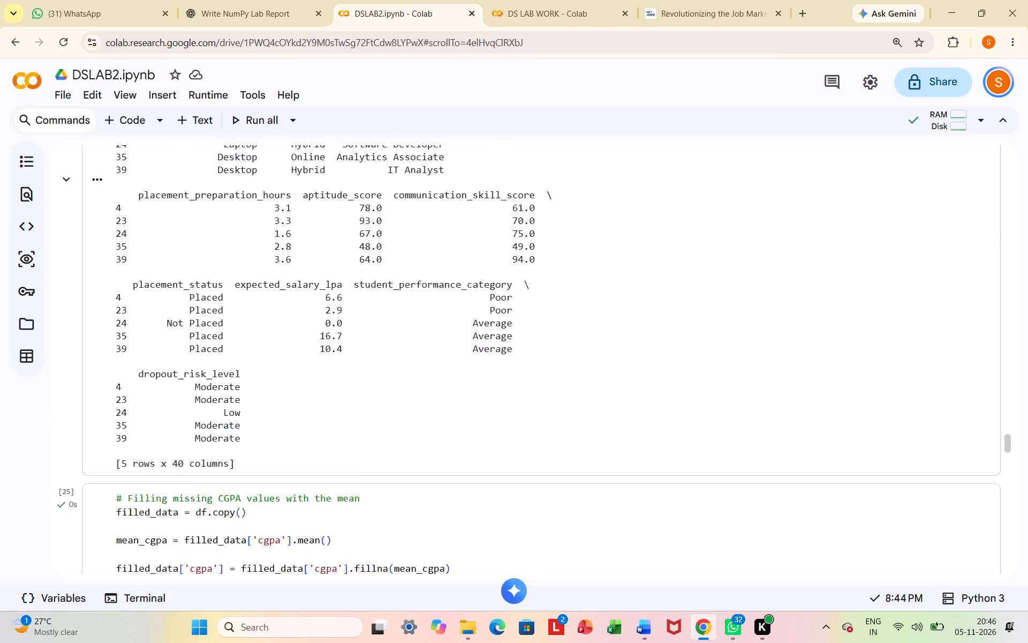
pyautogui.scroll(-2, 336, 270)
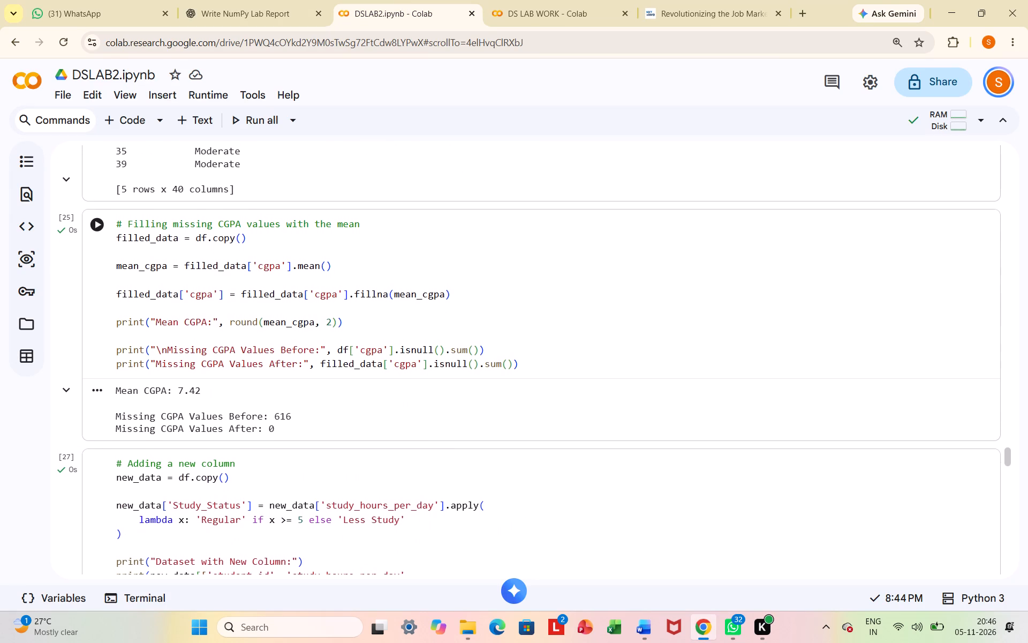
pyautogui.scroll(-2, 336, 270)
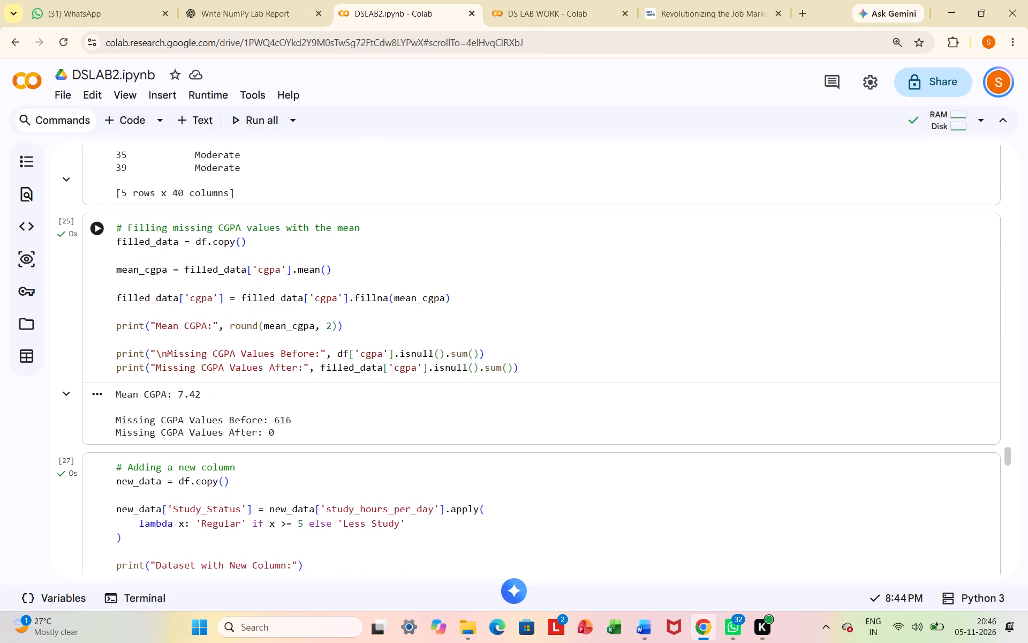
pyautogui.hotkey('ctrl', '=')
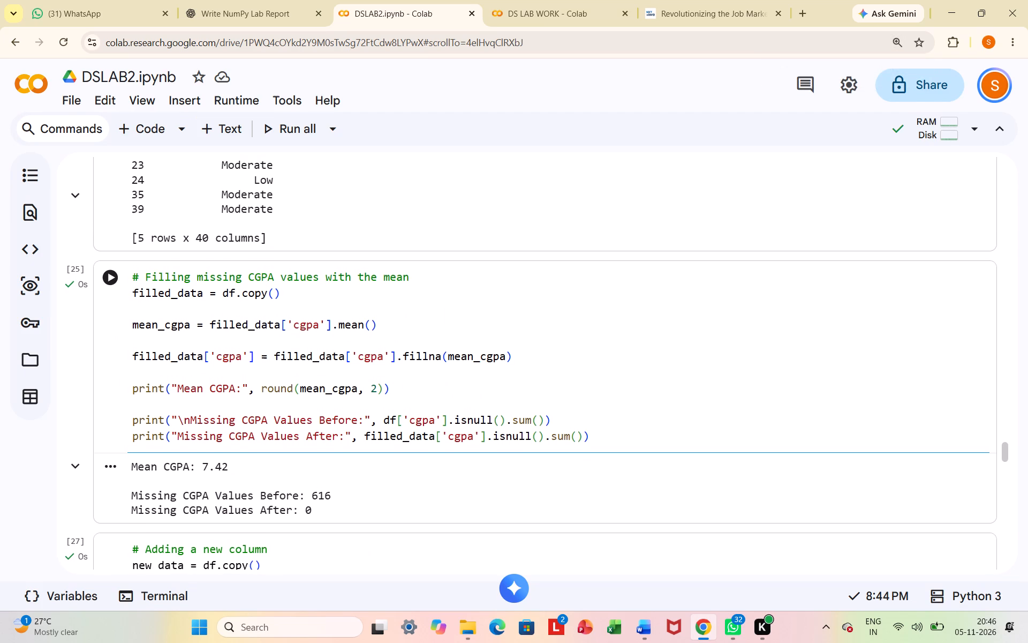
pyautogui.press('super+Print')
pyautogui.hotkey('alt', 'Tab')
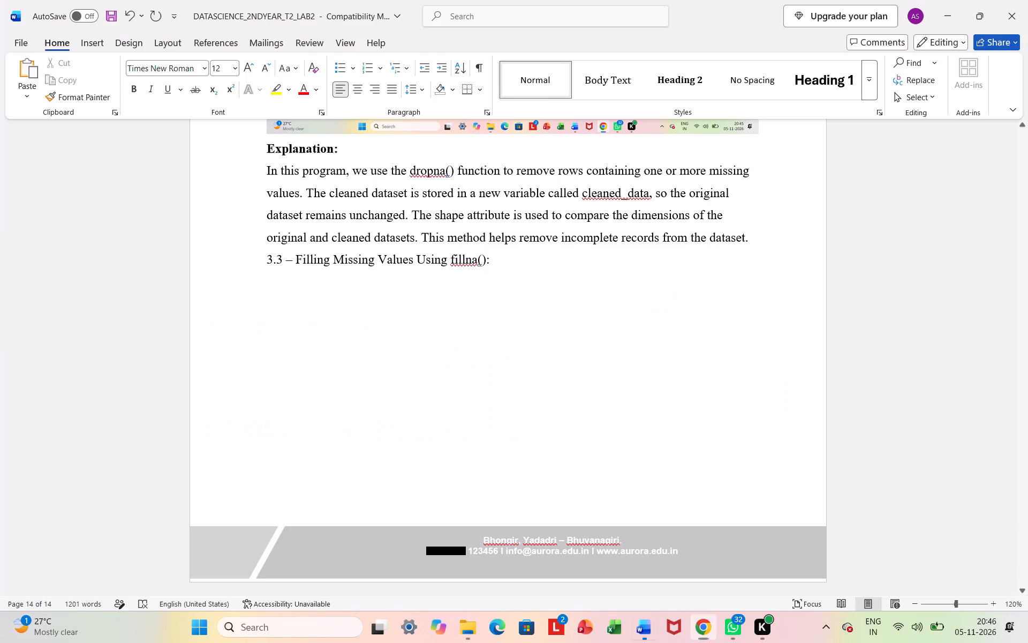
pyautogui.hotkey('ctrl', 'v')
pyautogui.click(349, 280)
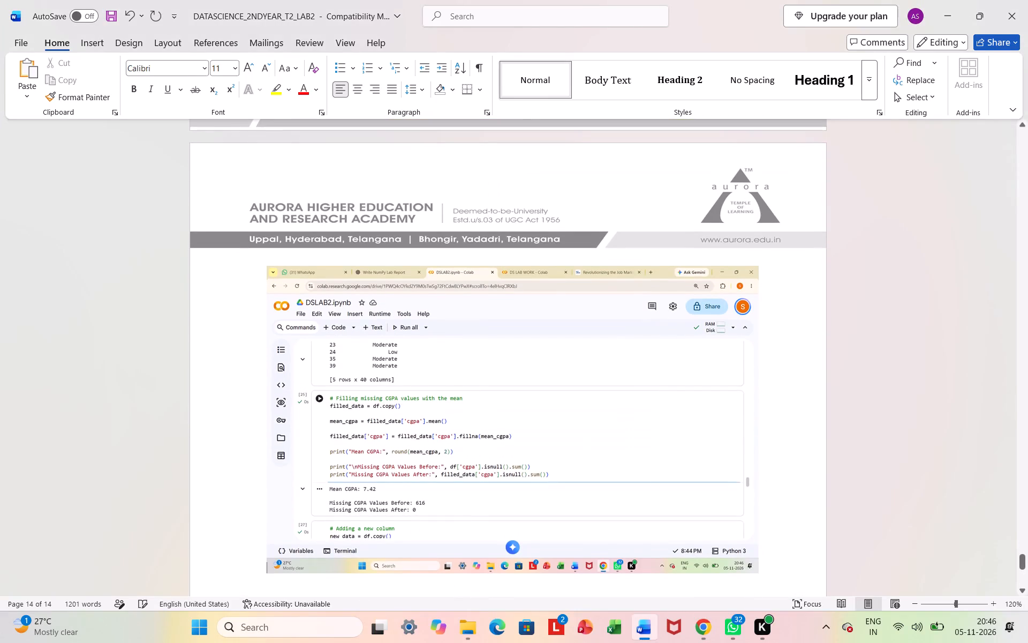
# Shrink the fillna() screenshot proportionally so that it fits on the same page as the 3.3 heading.
pyautogui.moveTo(268, 268); pyautogui.dragTo(279, 273)
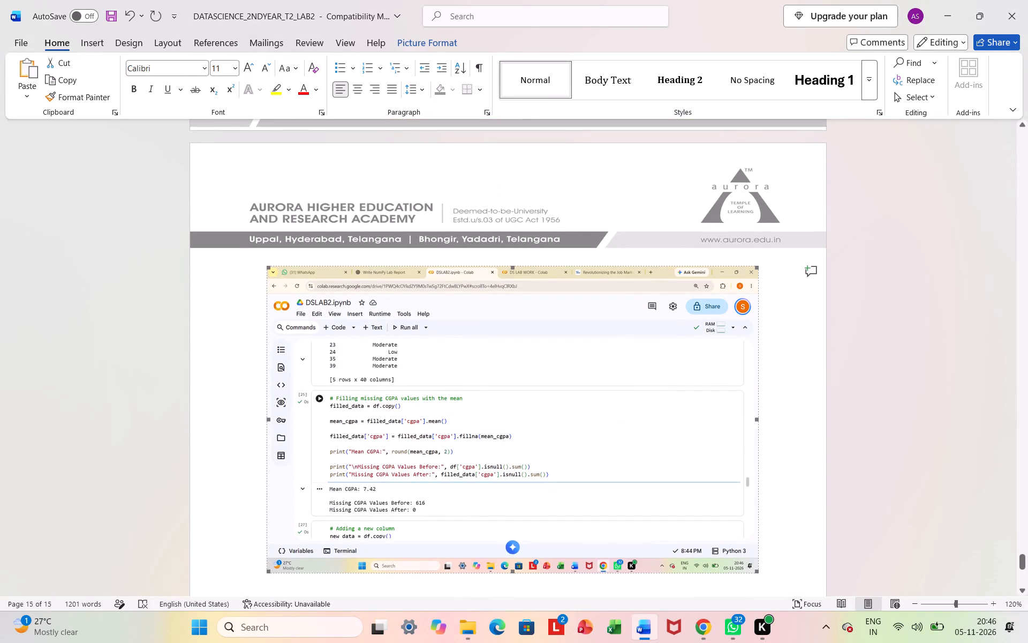
pyautogui.moveTo(279, 273); pyautogui.dragTo(376, 327)
pyautogui.scroll(1, 376, 327)
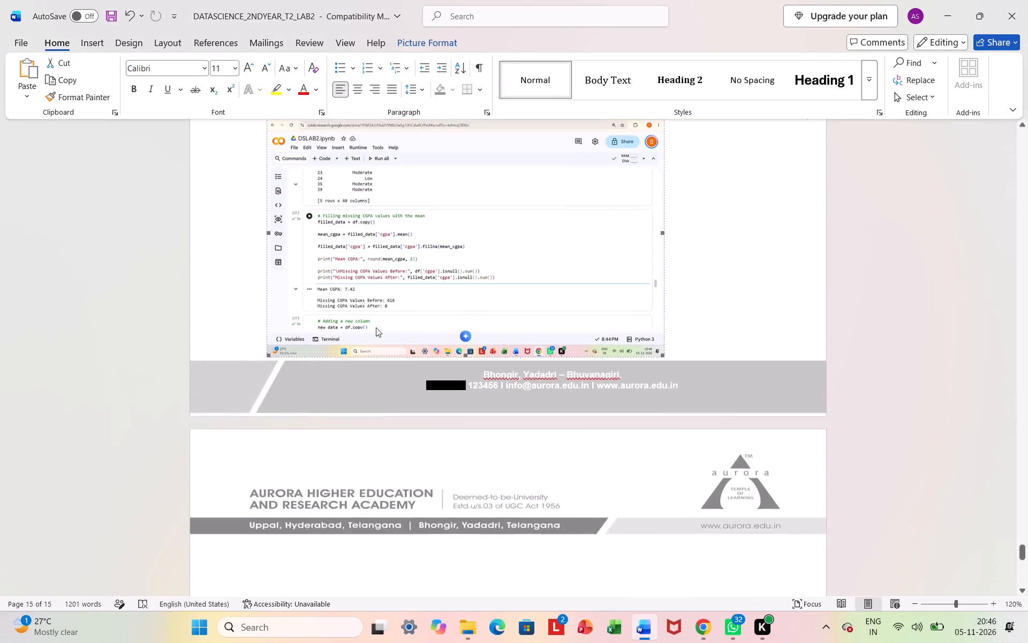
pyautogui.scroll(1, 376, 327)
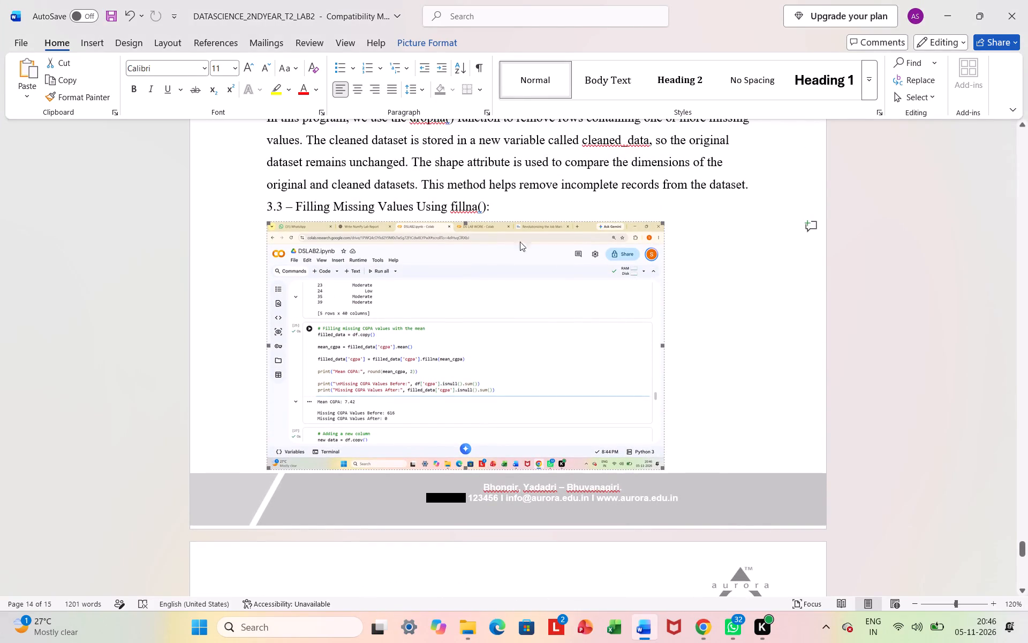
# Make the heading "3.3 – Filling Missing Values Using fillna():" bold.
pyautogui.moveTo(492, 207); pyautogui.dragTo(271, 199)
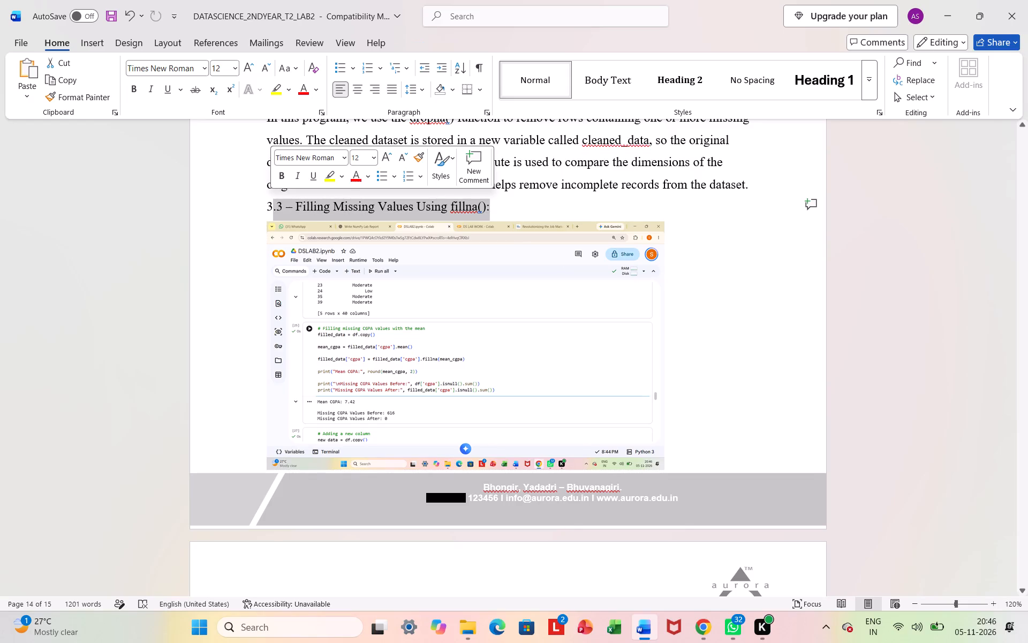
pyautogui.hotkey('shift', 'Left')
pyautogui.click(127, 83)
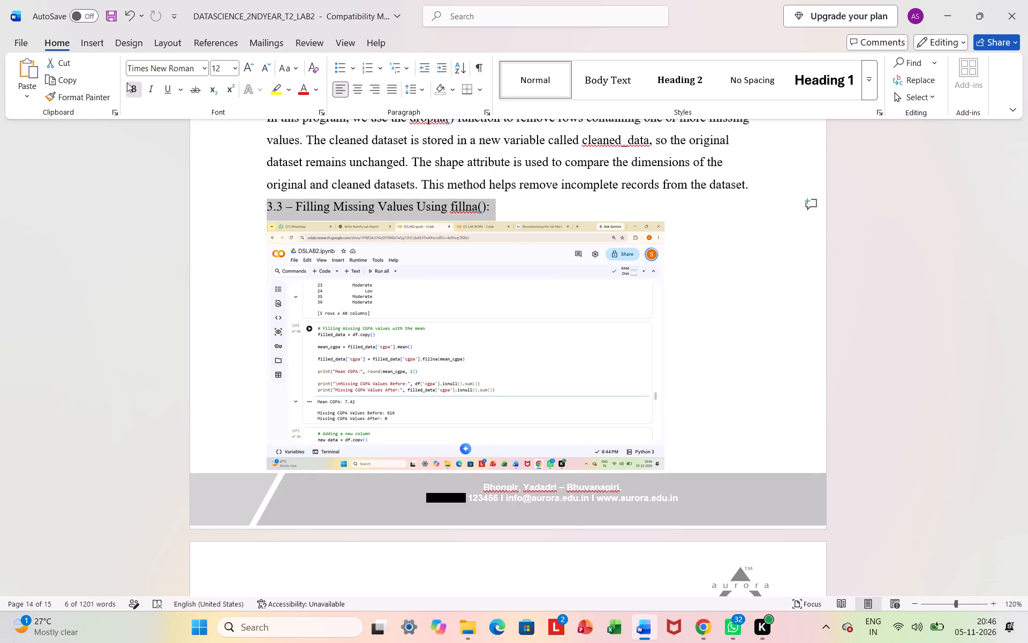
# Add a line after the fillna() screenshot and paste the fillna() explanation there from the clipboard history.
pyautogui.scroll(2, 338, 227)
pyautogui.scroll(-1, 338, 227)
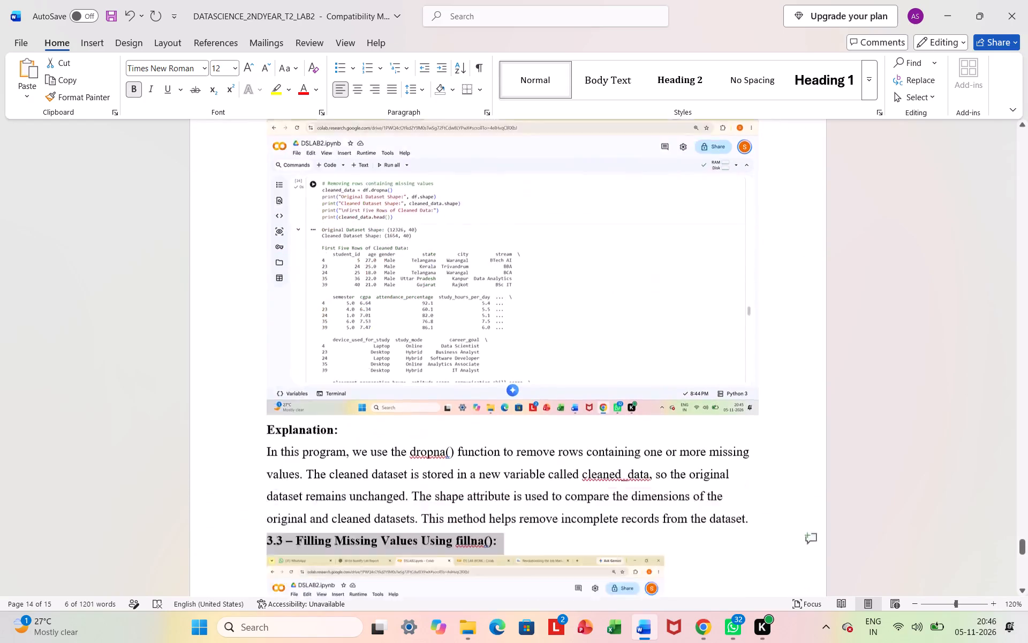
pyautogui.scroll(-1, 338, 227)
pyautogui.click(713, 360)
pyautogui.press('Return')
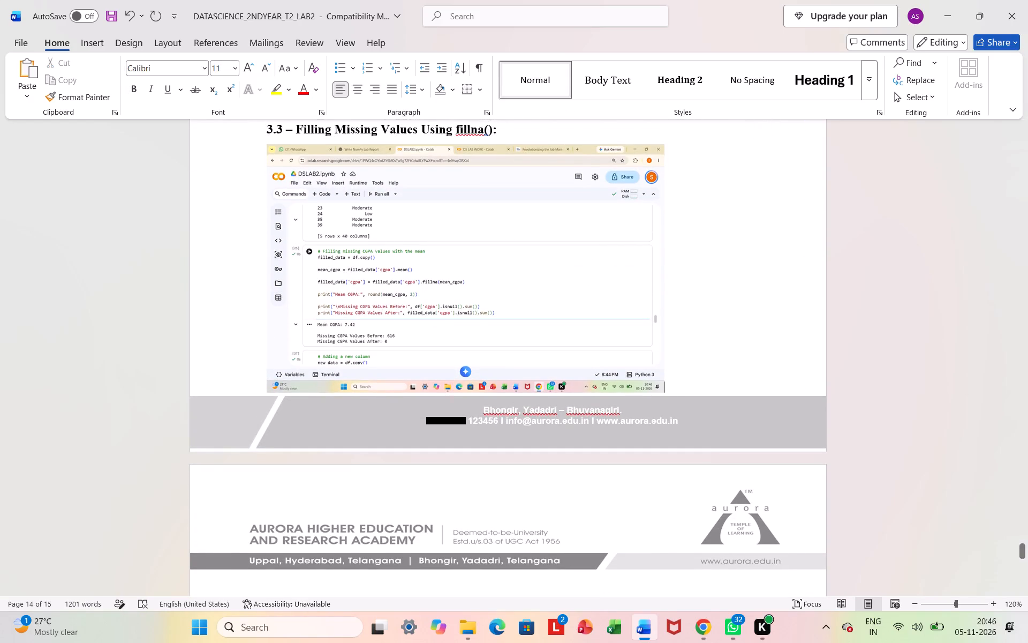
pyautogui.press('super+v')
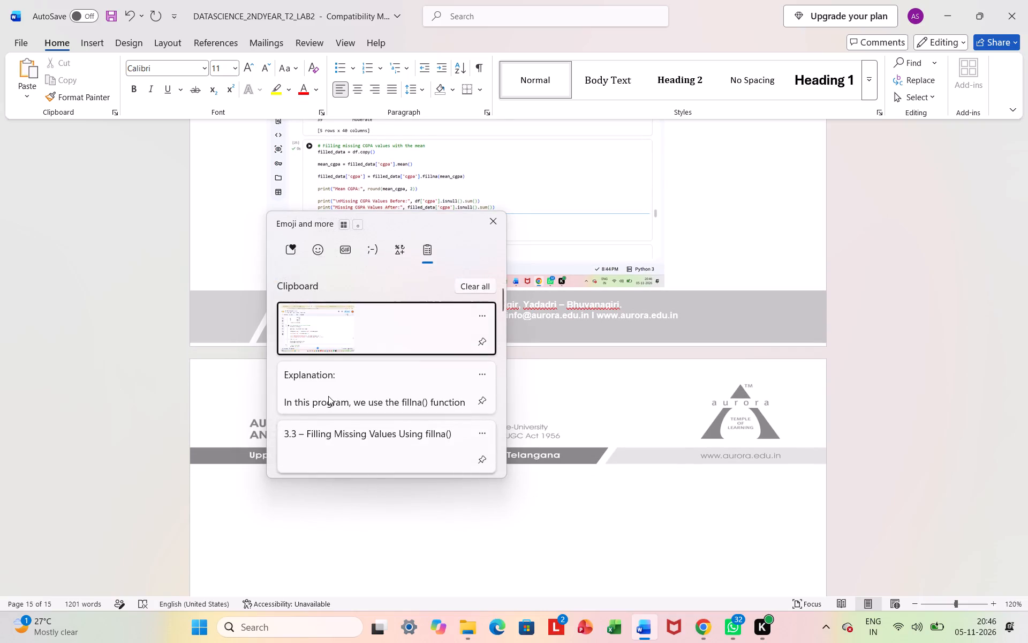
pyautogui.click(328, 395)
pyautogui.hotkey('ctrl', 'v')
pyautogui.scroll(-1, 328, 395)
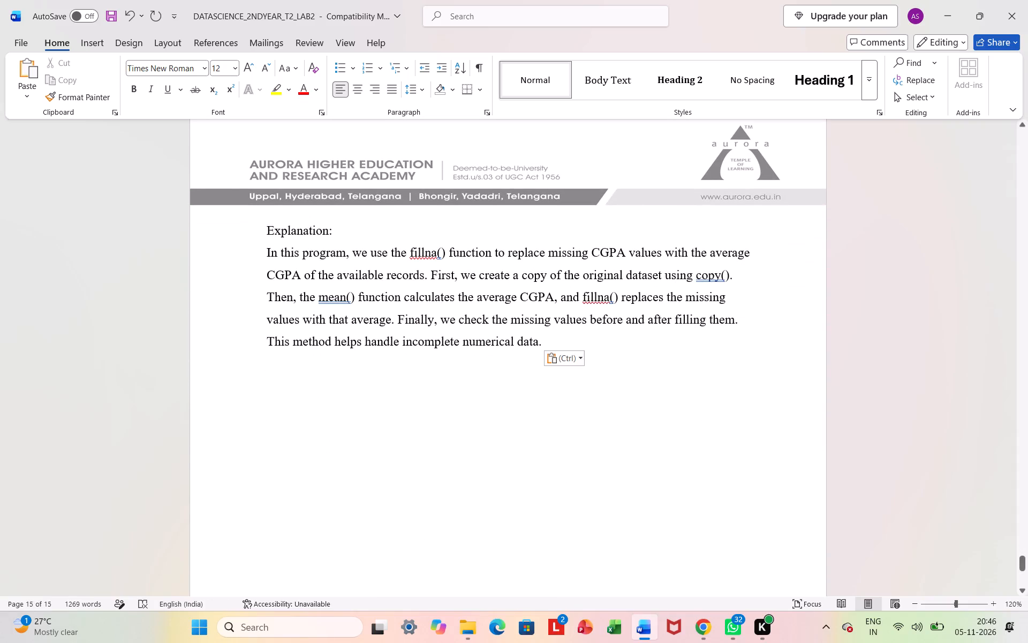
pyautogui.moveTo(338, 234); pyautogui.dragTo(267, 227)
pyautogui.click(272, 211)
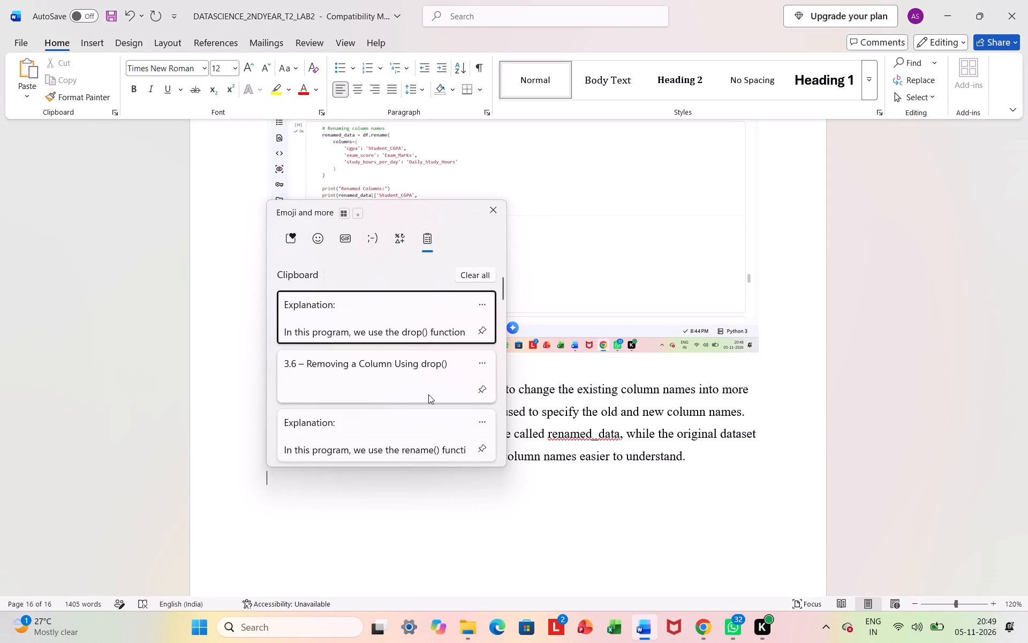
pyautogui.hotkey('ctrl', 'v')
pyautogui.hotkey('shift', ':')
pyautogui.press('Return')
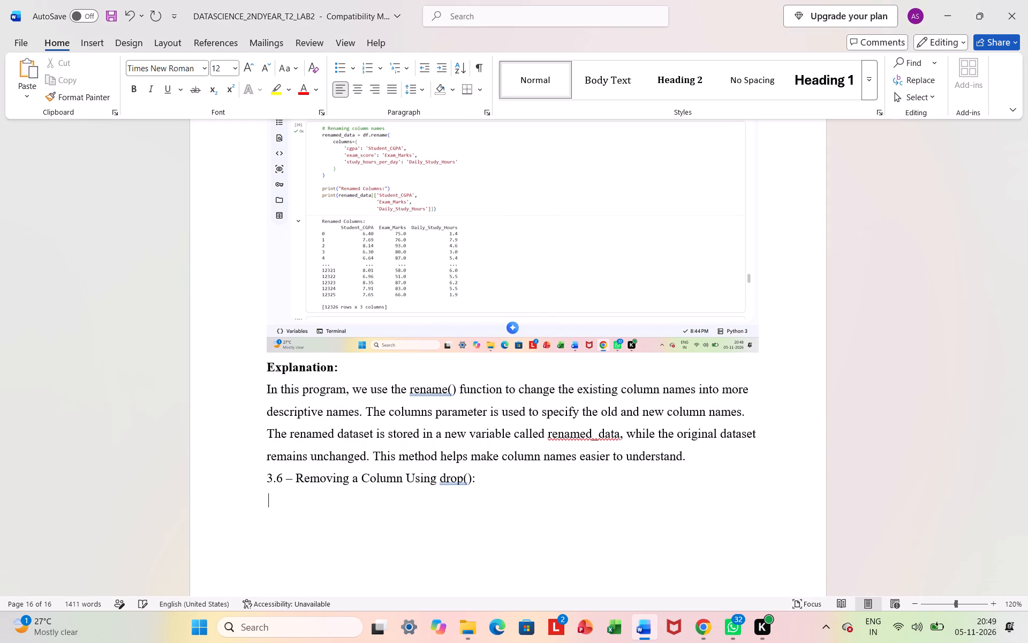
# Make the heading "3.6 – Removing a Column Using drop():" bold.
pyautogui.moveTo(268, 483); pyautogui.dragTo(493, 482)
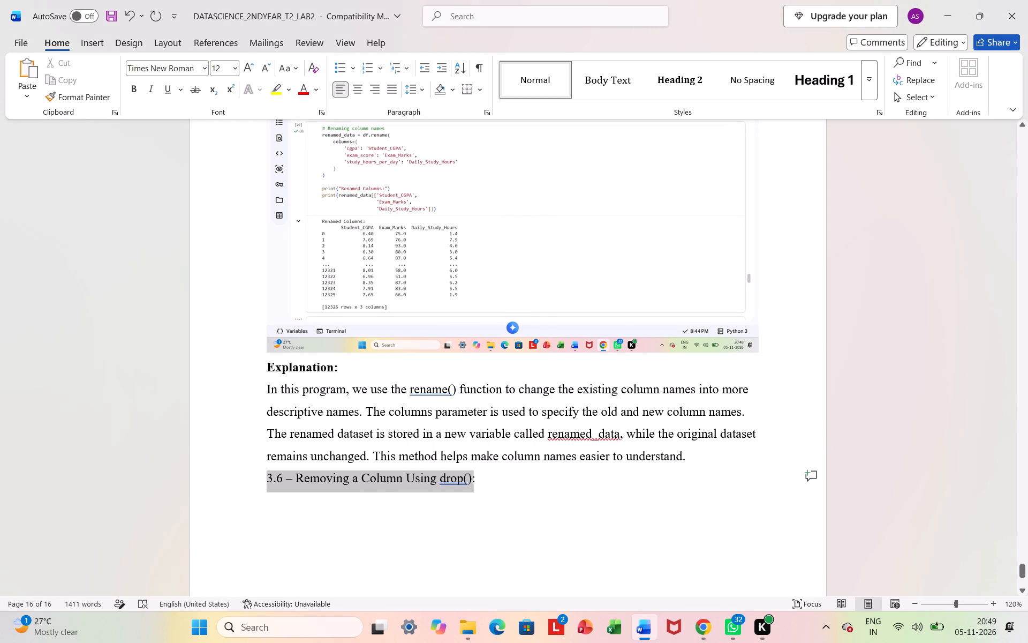
pyautogui.moveTo(493, 482); pyautogui.dragTo(500, 482)
pyautogui.click(512, 454)
# Paste the copied drop() explanation on the line below the 3.6 heading.
pyautogui.click(374, 497)
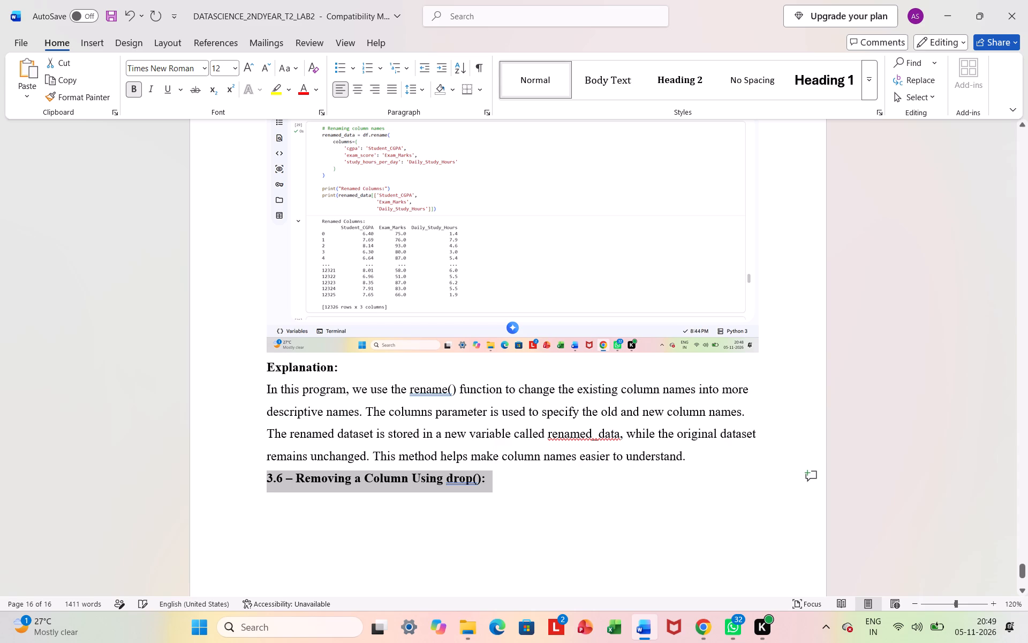
pyautogui.press('super+v')
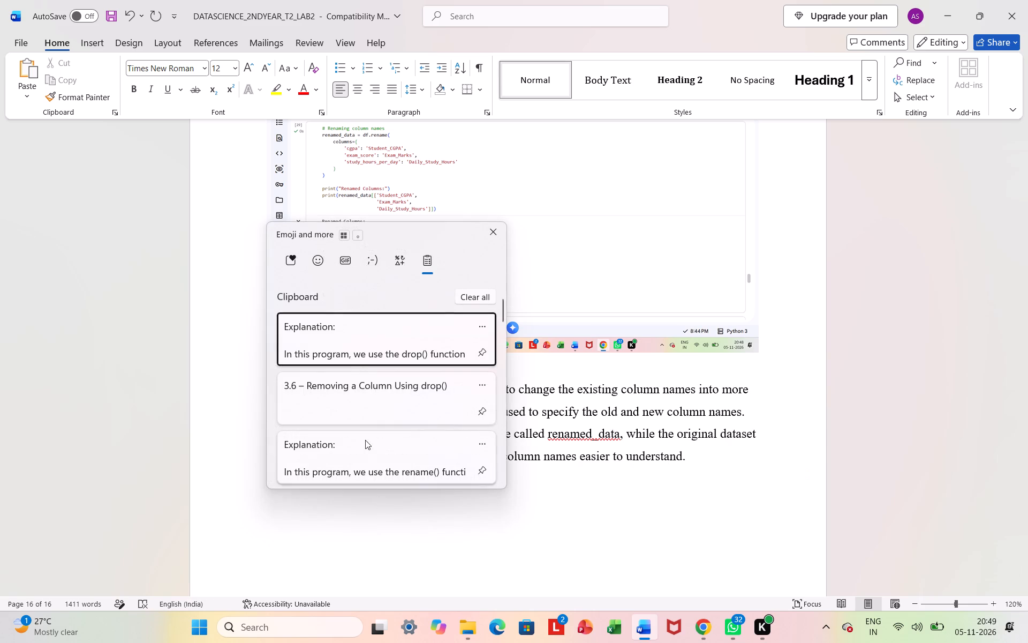
pyautogui.click(356, 361)
pyautogui.hotkey('ctrl', 'v')
# Make the "Explanation:" label below the 3.6 heading bold.
pyautogui.moveTo(336, 457); pyautogui.dragTo(263, 450)
pyautogui.click(271, 421)
pyautogui.click(307, 453)
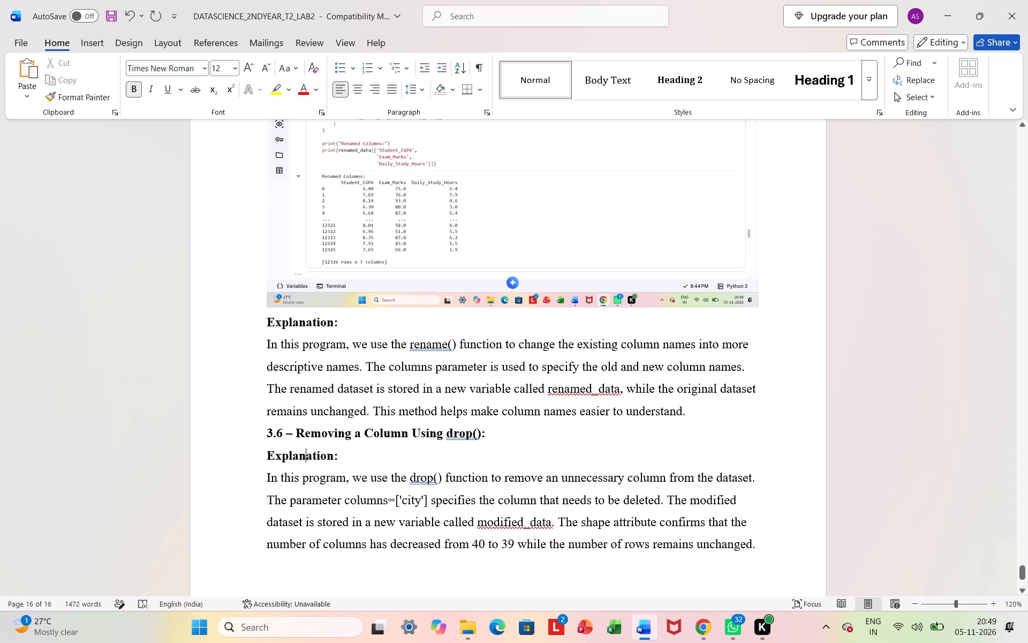
# Add a line below the 3.6 heading and paste a screenshot of the Colab cell "Removing the city column" with its output there.
pyautogui.click(495, 436)
pyautogui.press('Return')
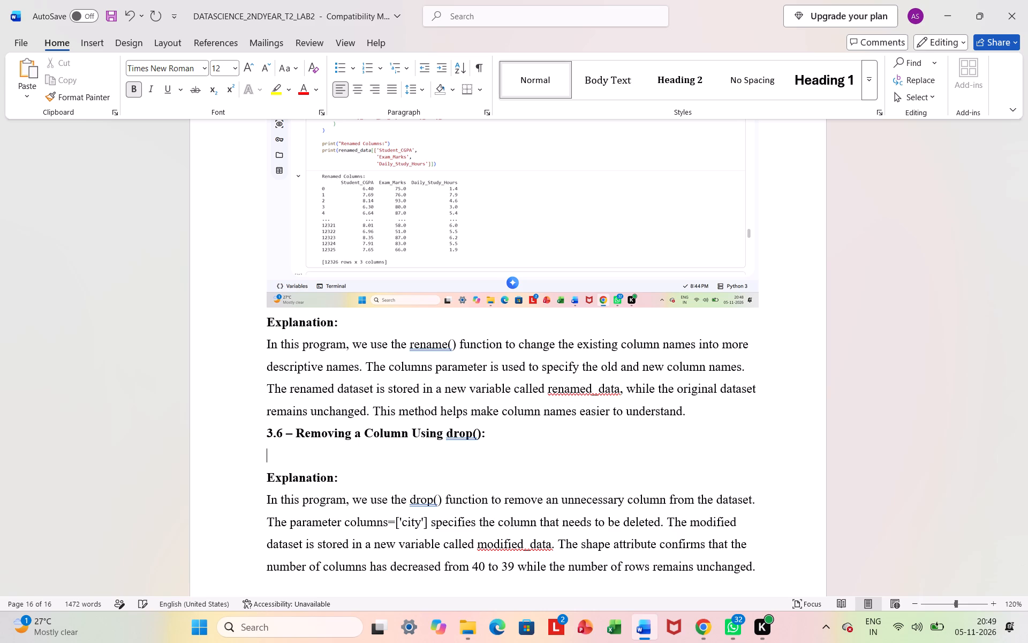
pyautogui.hotkey('alt', 'Tab')
pyautogui.click(445, 438)
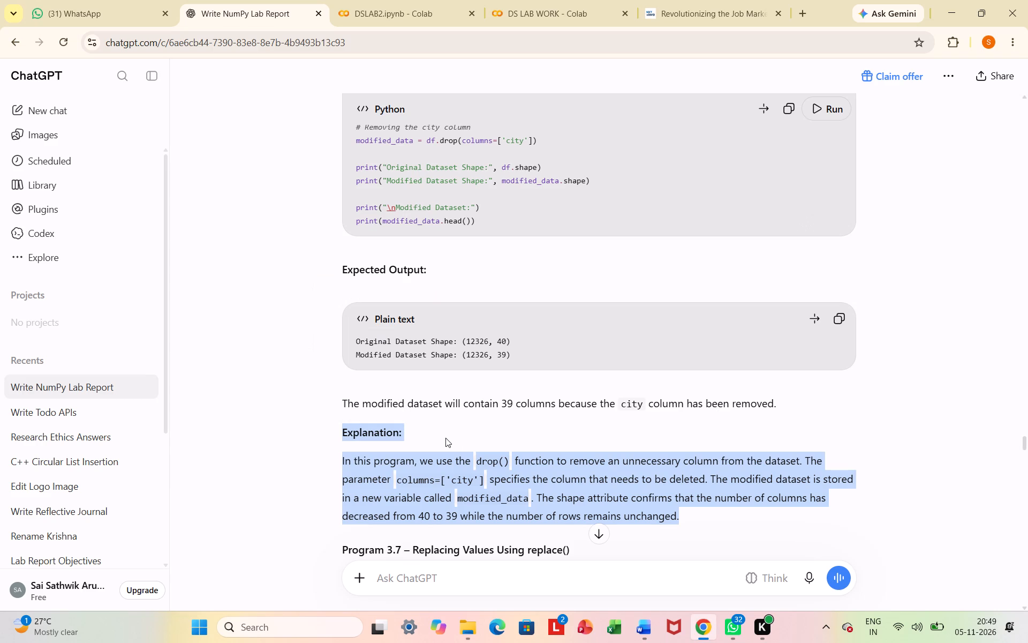
pyautogui.click(389, 17)
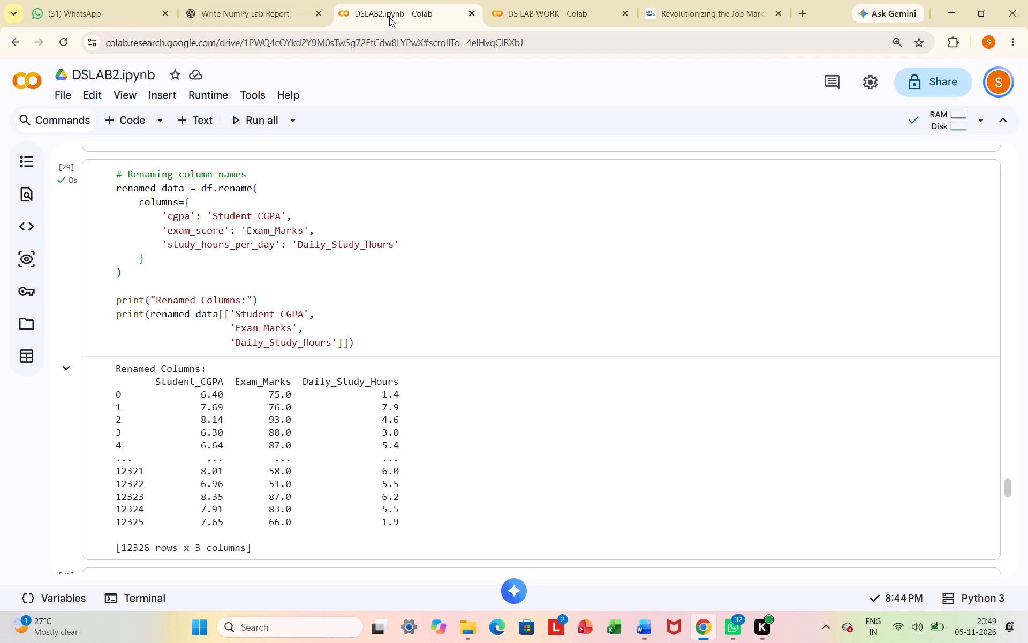
pyautogui.scroll(-2, 343, 208)
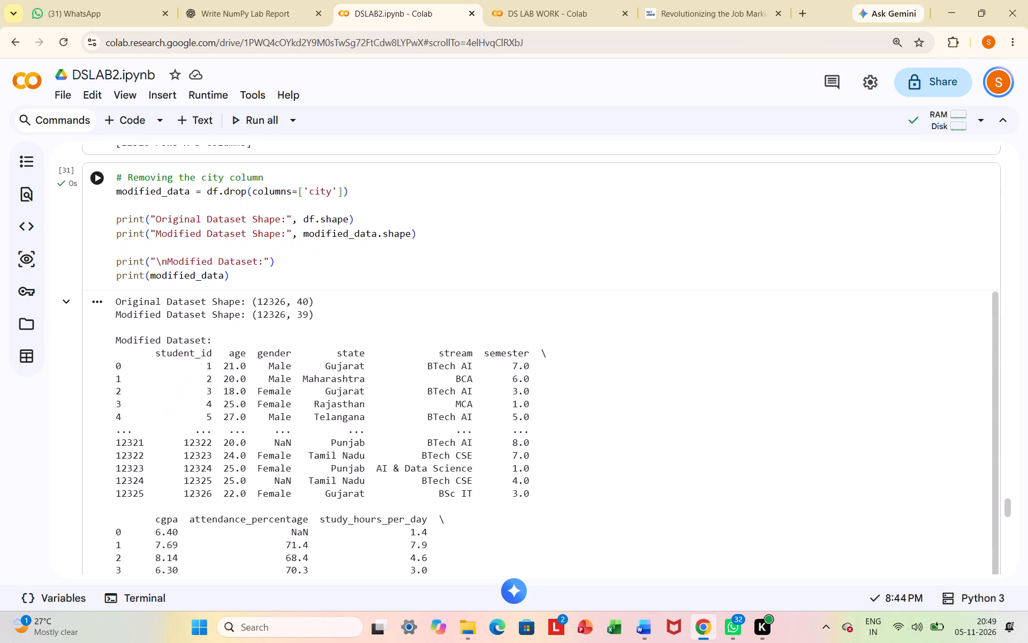
pyautogui.scroll(-2, 343, 208)
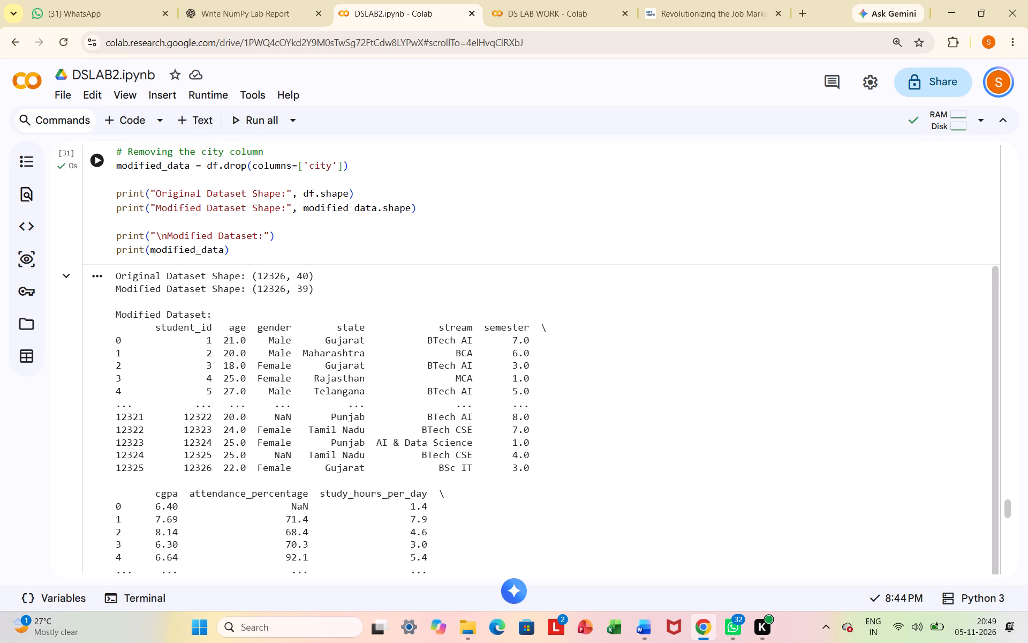
pyautogui.hotkey('alt', 'Tab')
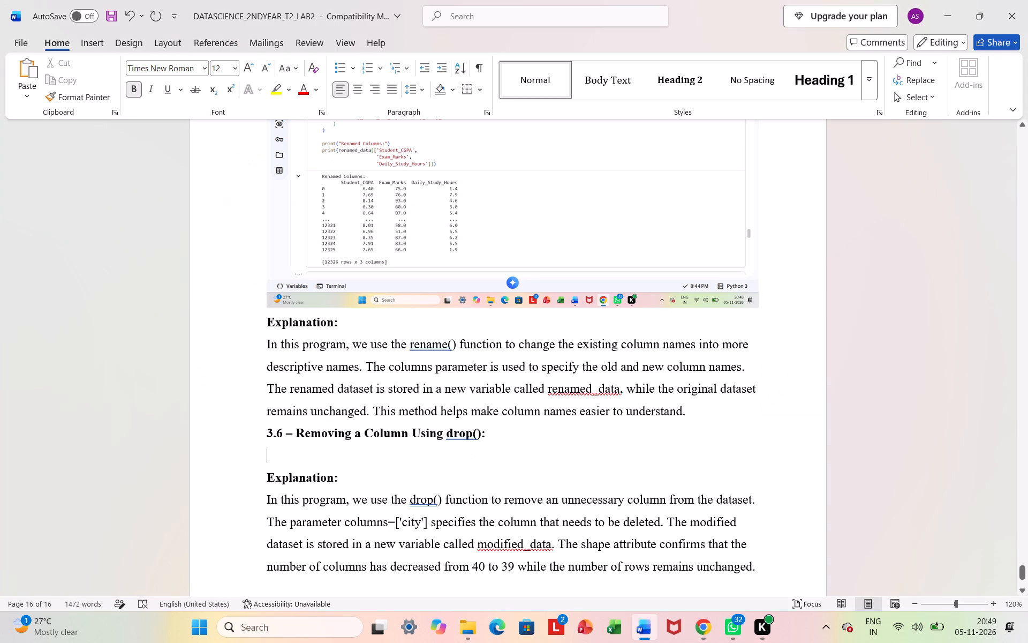
pyautogui.hotkey('alt', 'Tab')
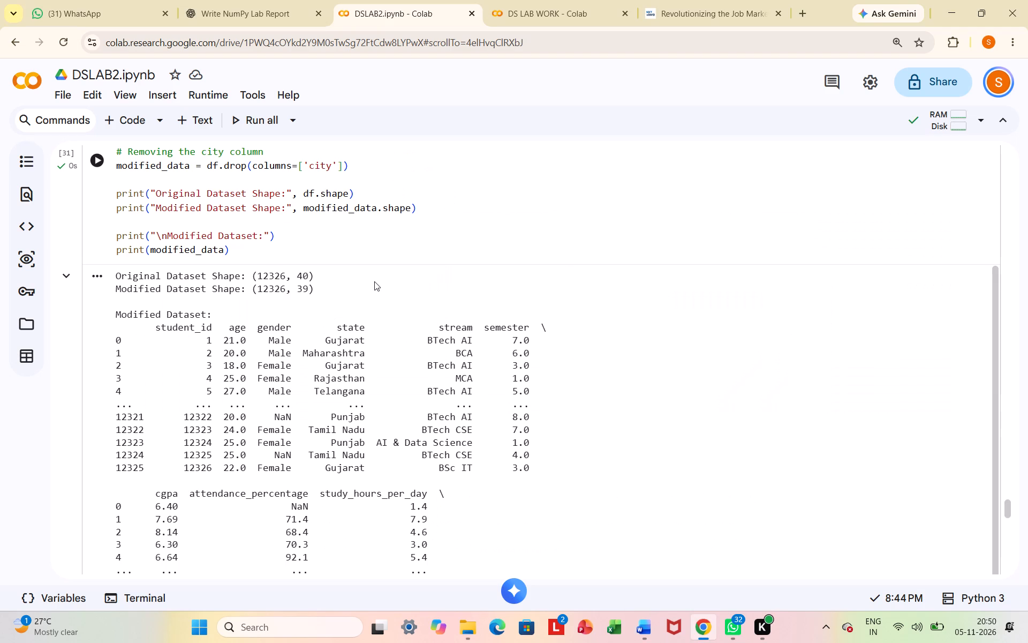
pyautogui.press('super+Print')
pyautogui.hotkey('alt', 'Tab')
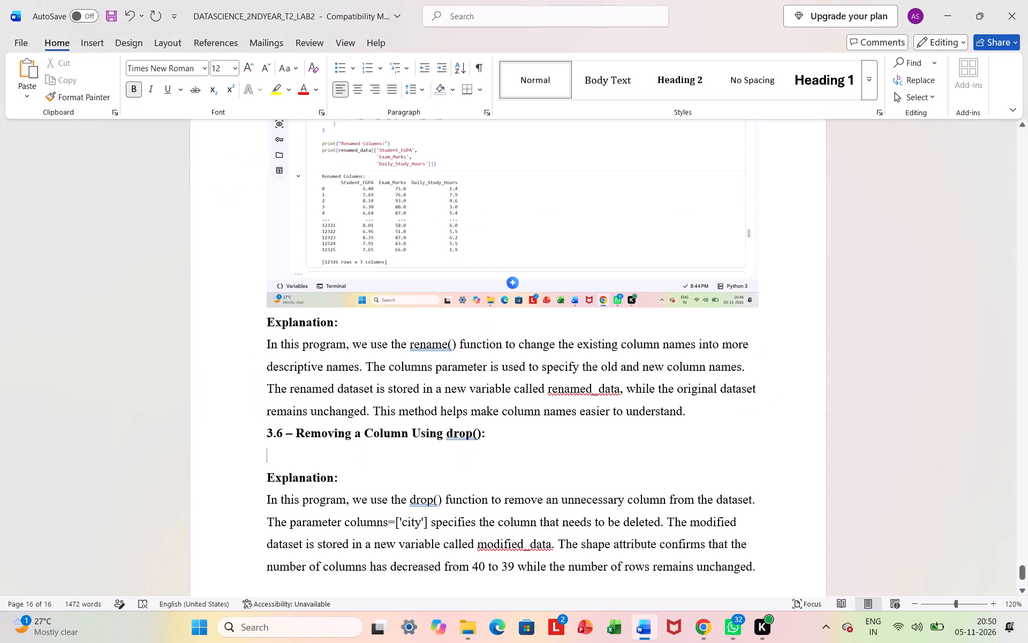
pyautogui.hotkey('ctrl', 'v')
# Shrink the pasted drop() screenshot to about three quarters of the text width so it fits under the 3.6 heading.
pyautogui.click(359, 338)
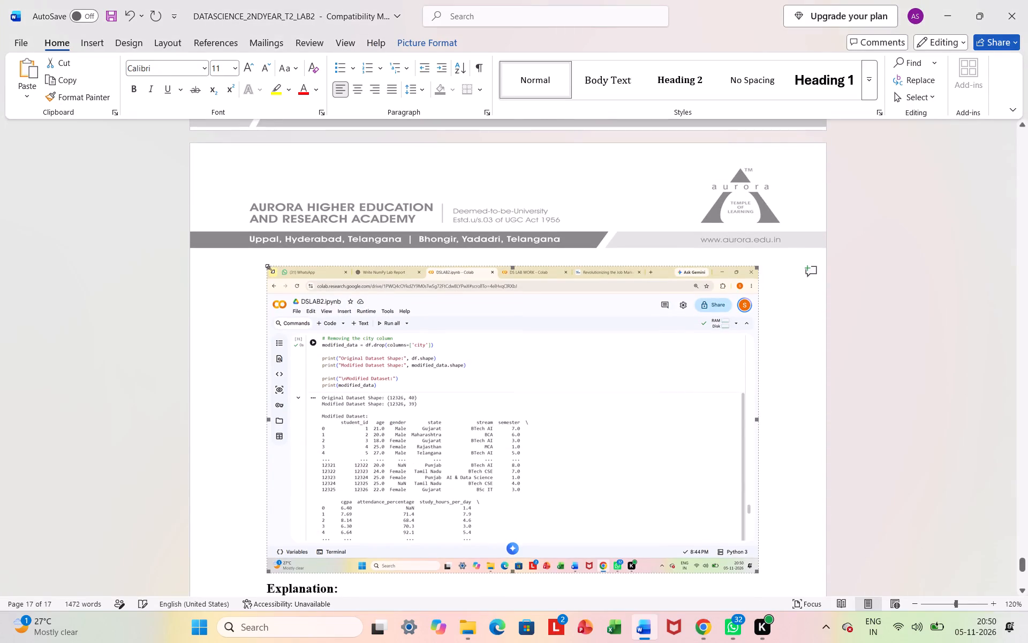
pyautogui.moveTo(270, 268); pyautogui.dragTo(460, 372)
pyautogui.scroll(1, 460, 372)
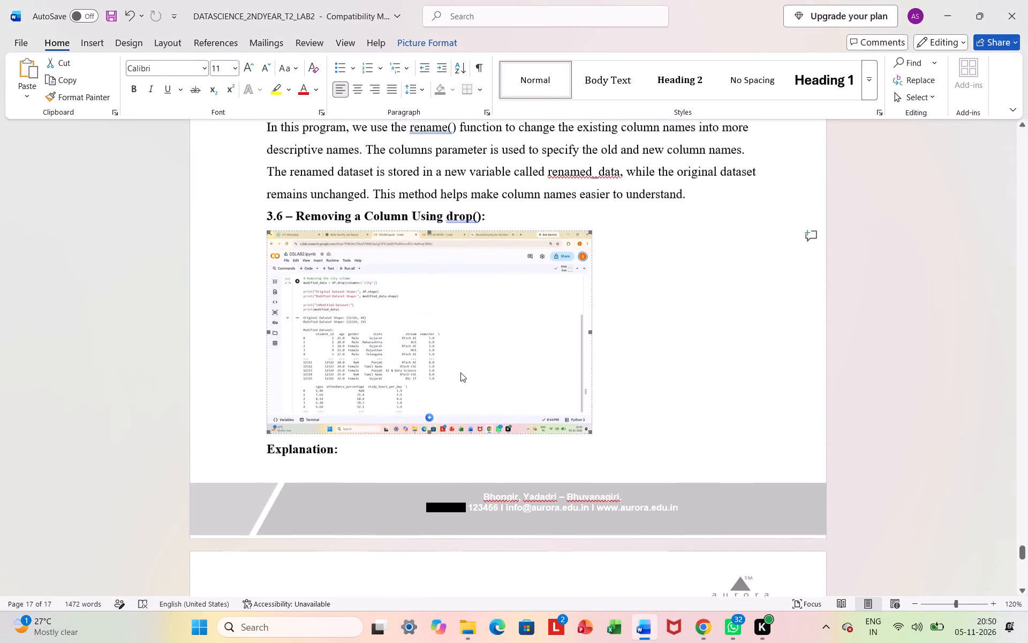
pyautogui.scroll(1, 460, 372)
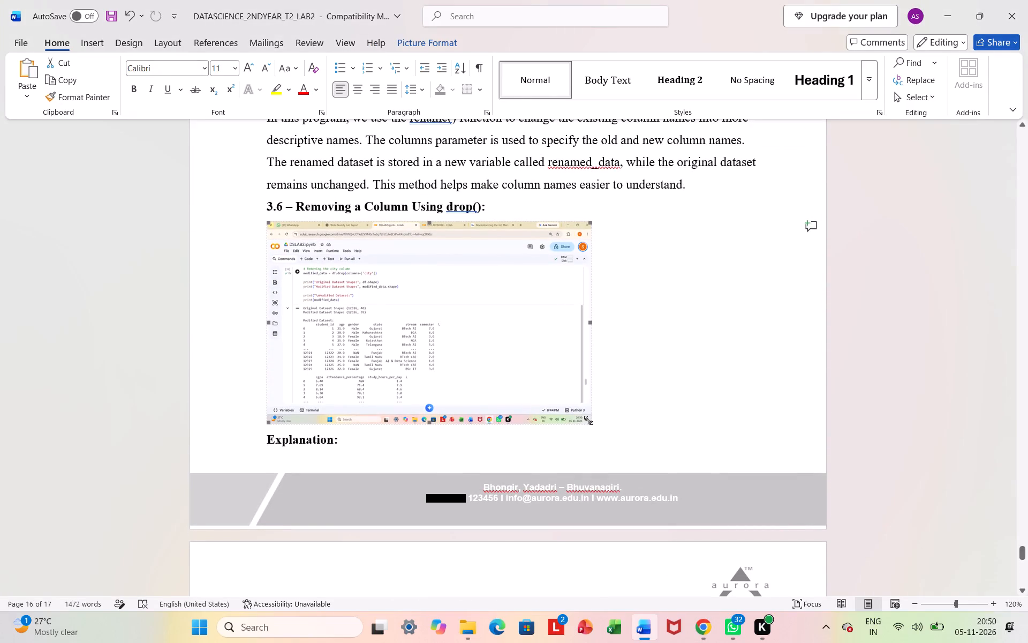
pyautogui.moveTo(591, 424); pyautogui.dragTo(621, 435)
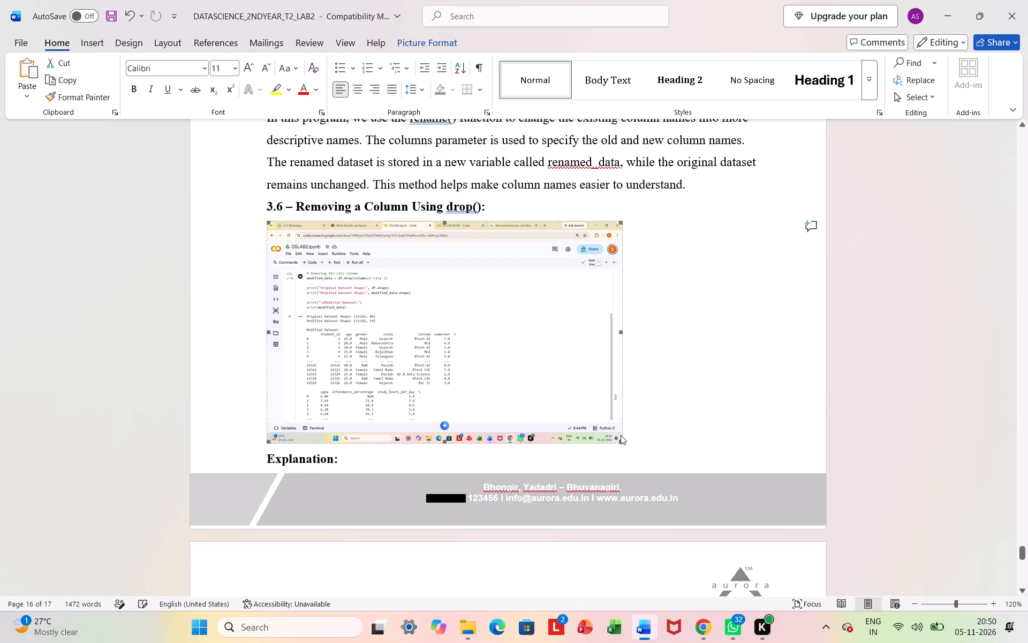
pyautogui.moveTo(621, 442); pyautogui.dragTo(627, 445)
pyautogui.moveTo(627, 445); pyautogui.dragTo(632, 448)
# Insert a line break after the drop() screenshot to push its "Explanation:" label onto the next page.
pyautogui.click(644, 447)
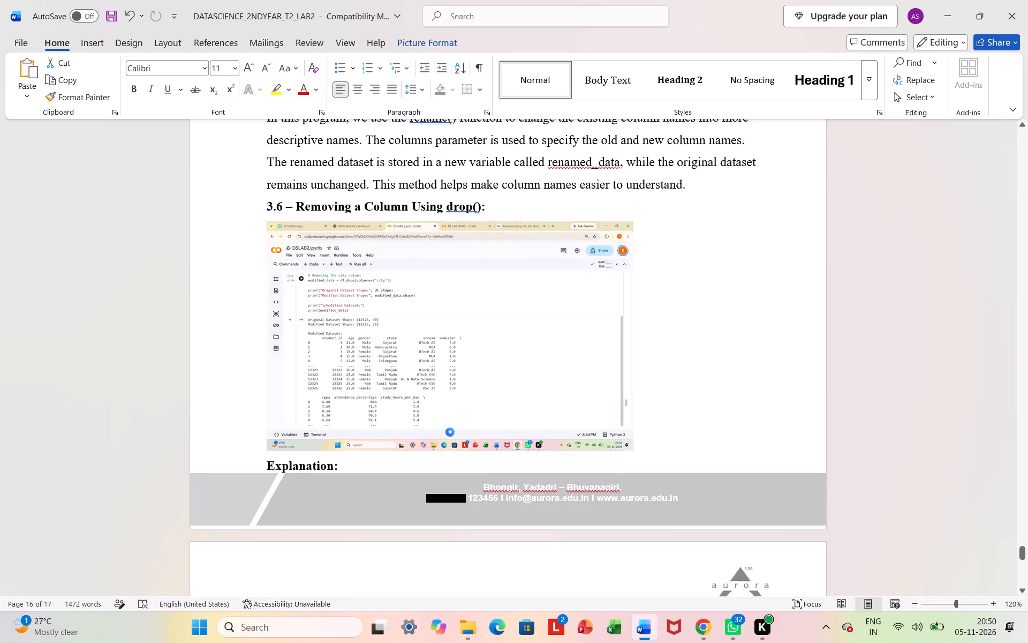
pyautogui.press('Return')
# Add a new line after the end of the drop() explanation.
pyautogui.scroll(-1, 644, 447)
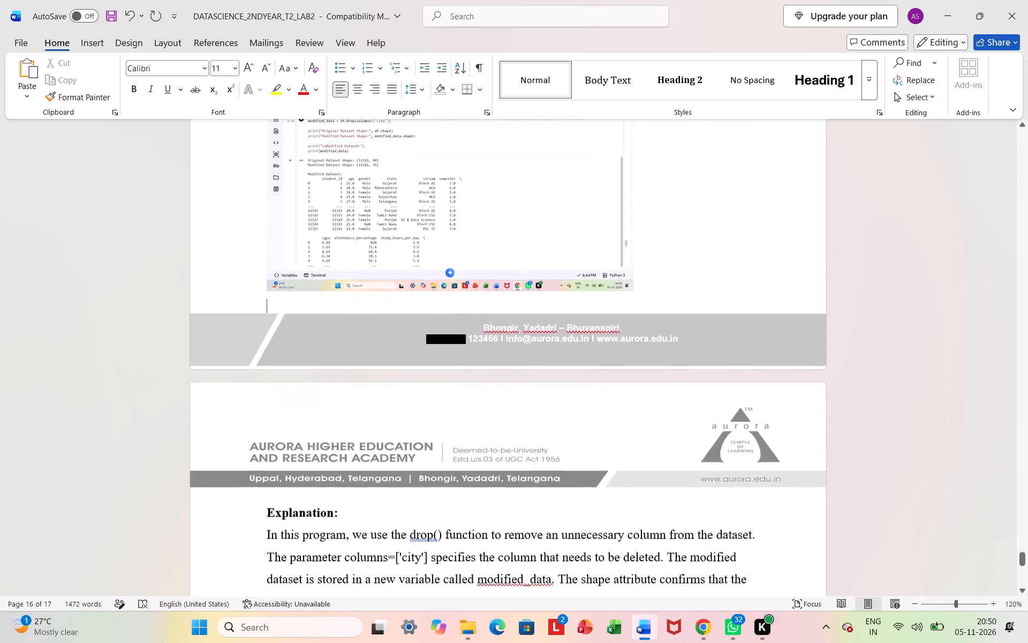
pyautogui.scroll(-2, 644, 447)
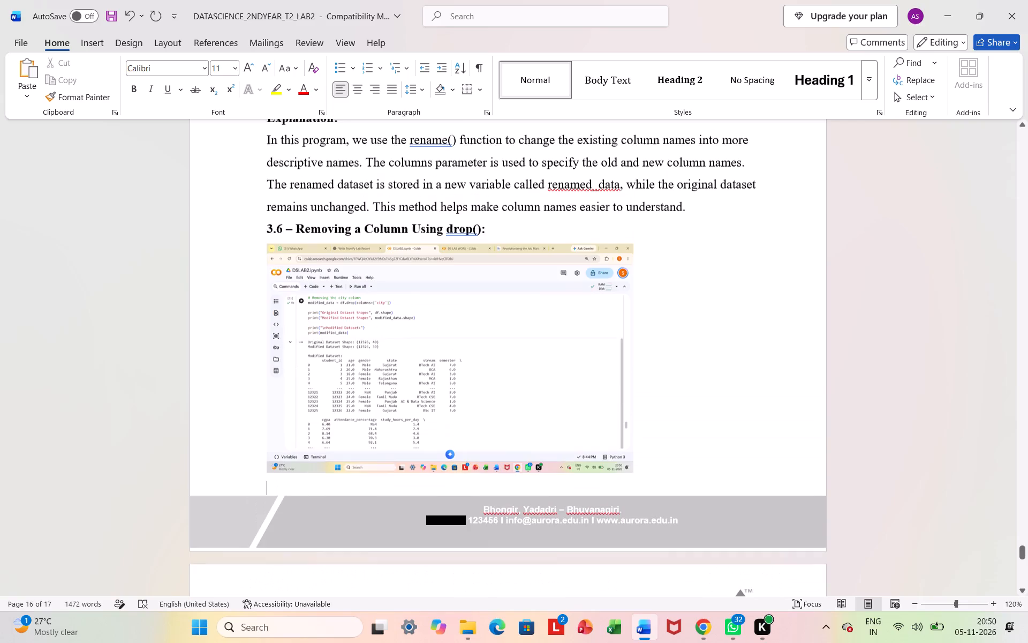
pyautogui.scroll(-2, 644, 447)
pyautogui.scroll(1, 658, 475)
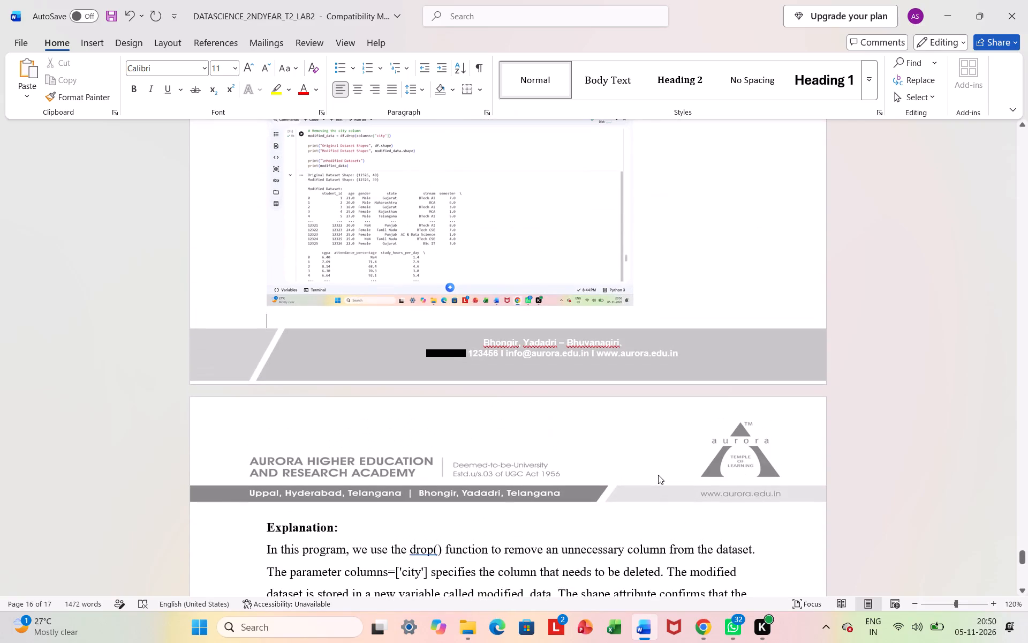
pyautogui.scroll(1, 658, 475)
pyautogui.click(756, 454)
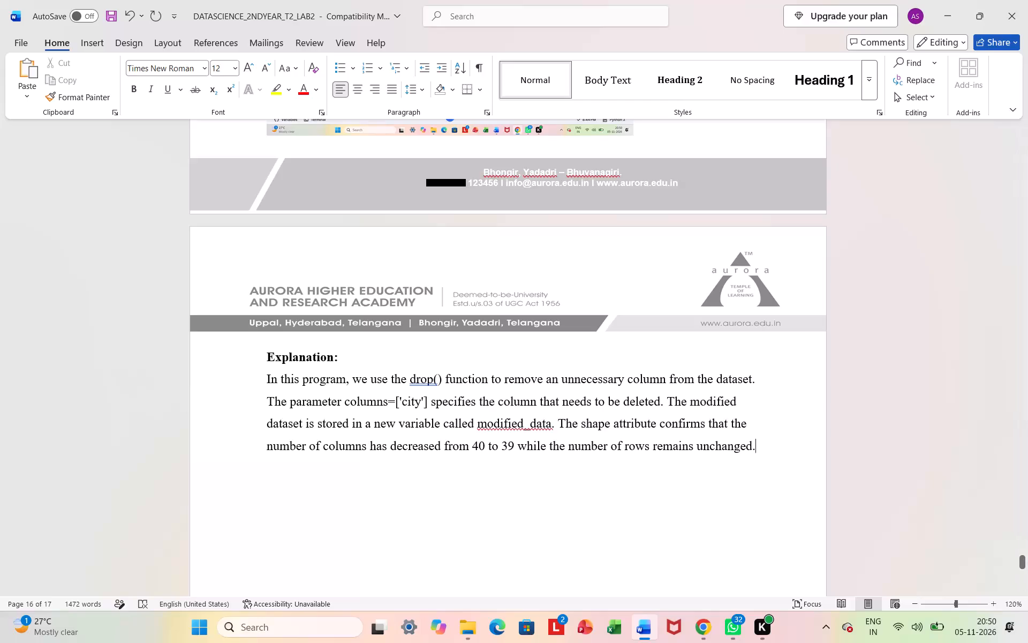
pyautogui.press('Return')
# Capture a screenshot of the Colab cell "Replacing values in the gender column" together with its output.
pyautogui.hotkey('alt', 'Tab')
pyautogui.scroll(-6, 466, 385)
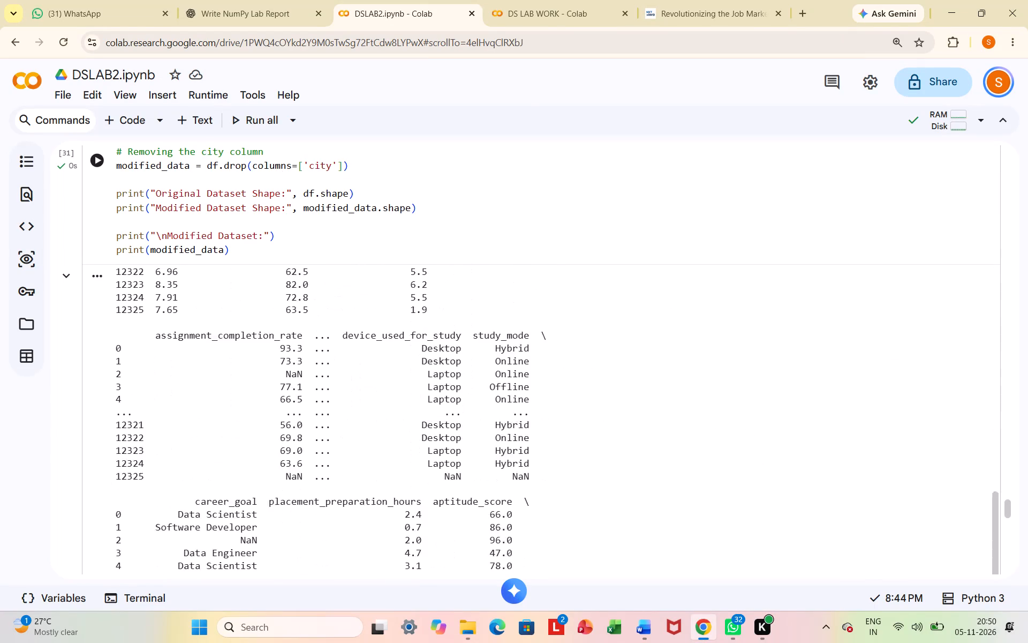
pyautogui.scroll(-7, 466, 385)
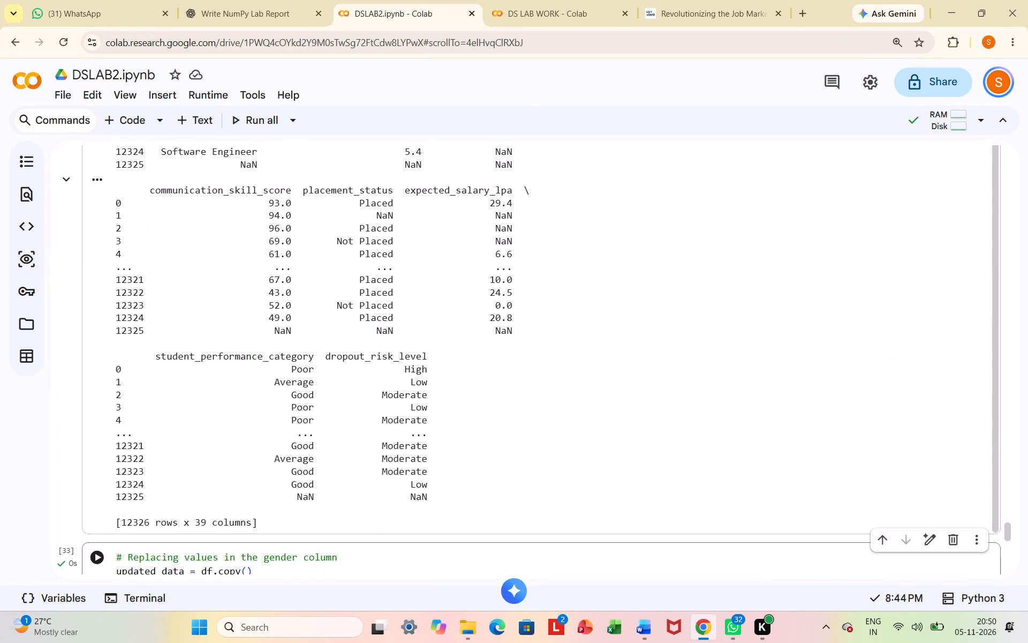
pyautogui.scroll(-1, 84, 462)
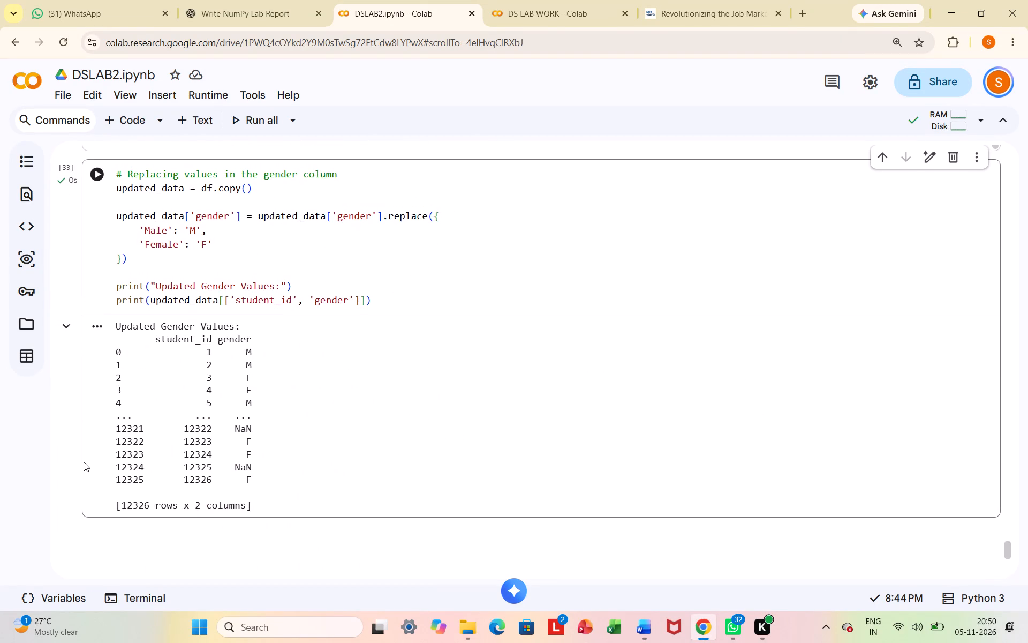
pyautogui.scroll(-1, 84, 462)
pyautogui.press('super+Print')
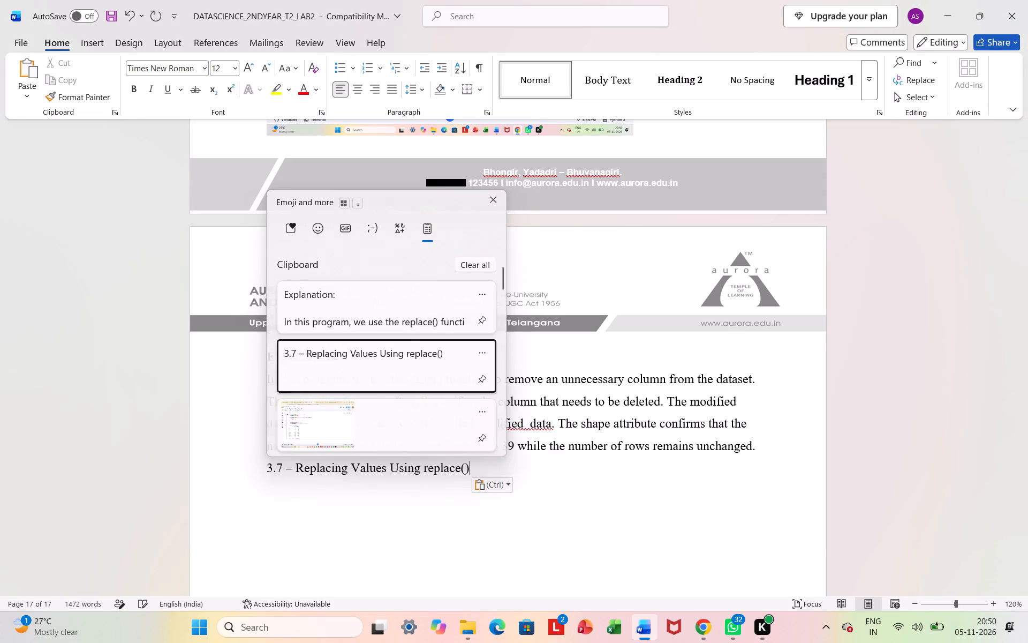
pyautogui.moveTo(267, 470); pyautogui.dragTo(474, 464)
pyautogui.click(484, 448)
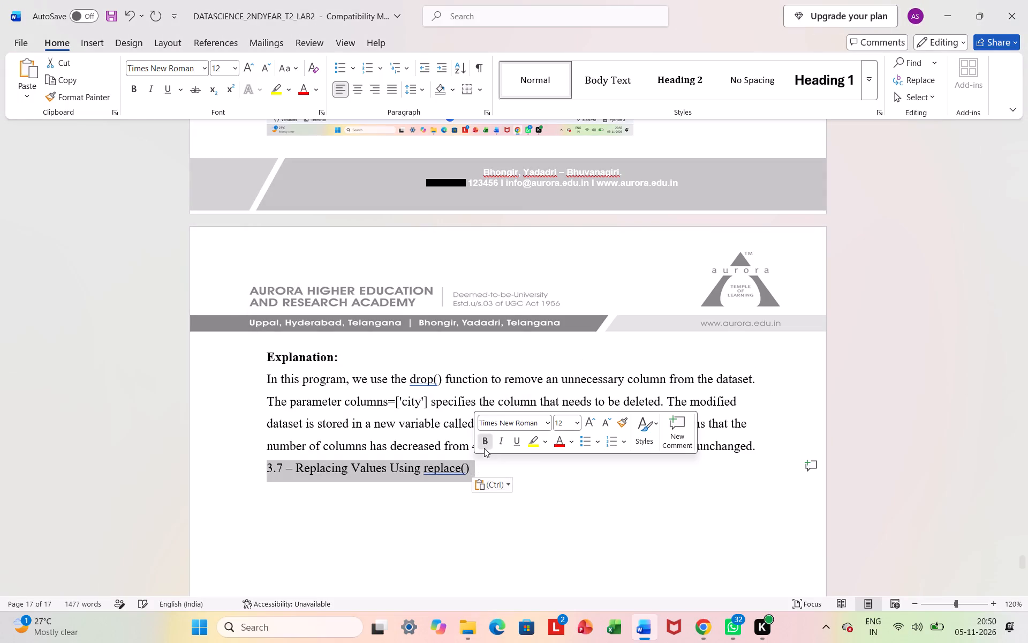
pyautogui.click(494, 469)
pyautogui.scroll(-1, 494, 469)
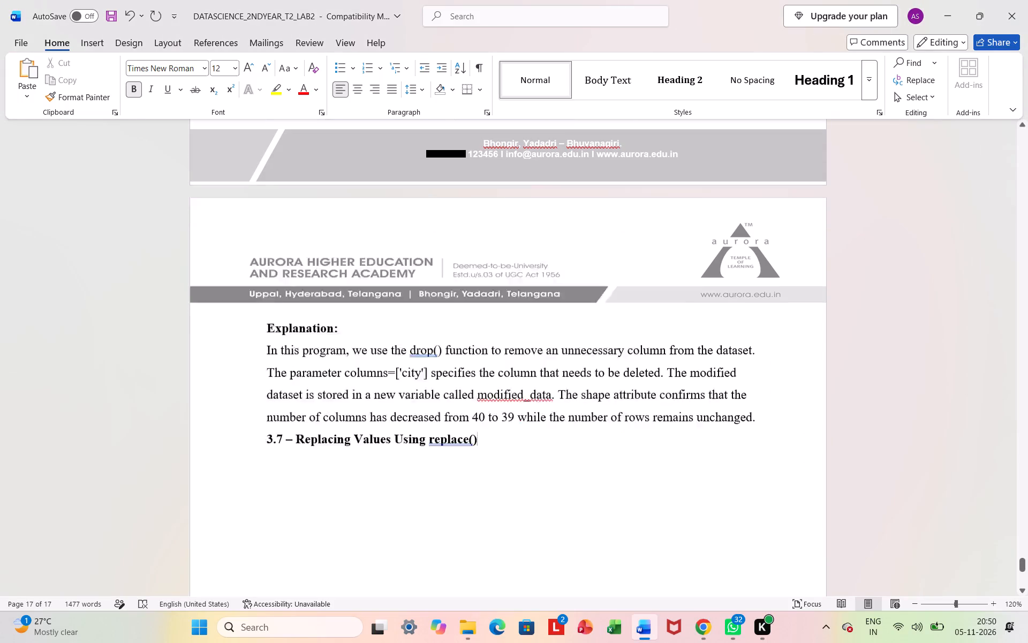
pyautogui.scroll(-2, 494, 469)
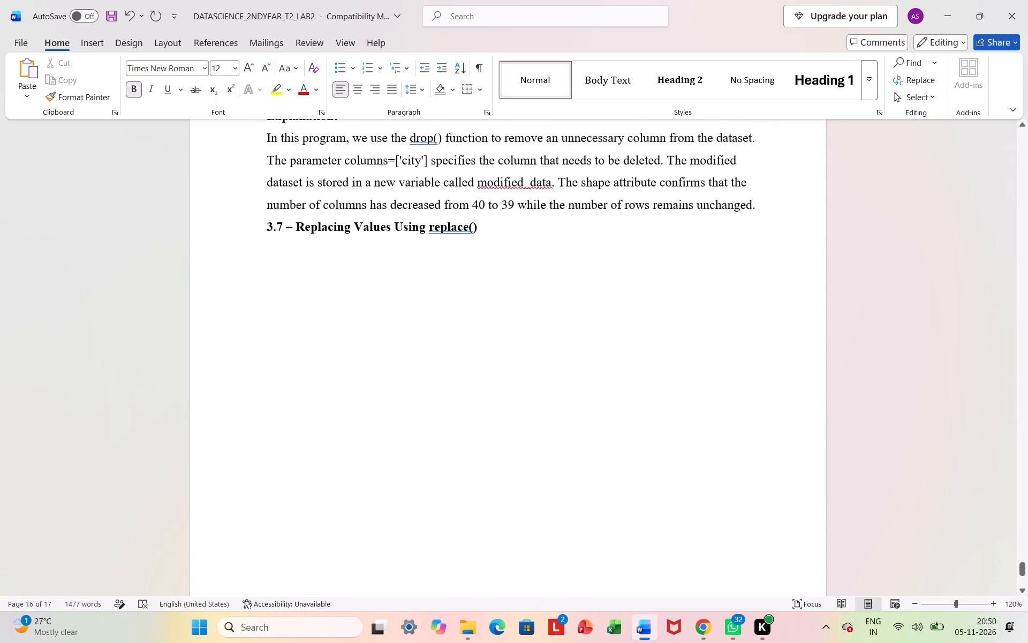
pyautogui.hotkey('shift', ':')
# Paste the replace() explanation under the 3.7 heading and remove bold from its body paragraph, keeping the "Explanation:" label bold.
pyautogui.press('Return')
pyautogui.press('super+v')
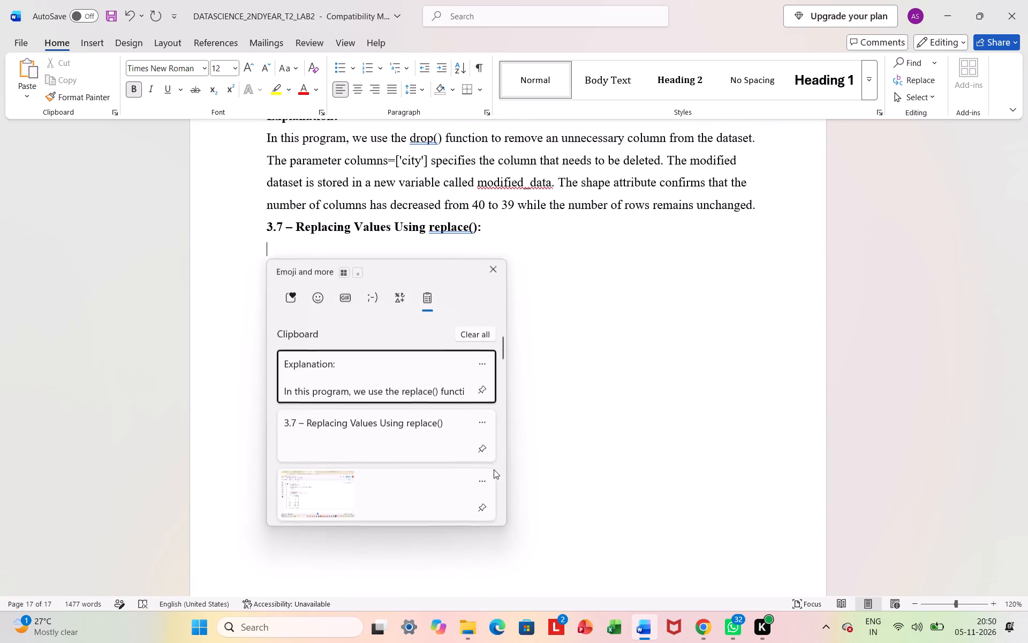
pyautogui.click(382, 393)
pyautogui.hotkey('ctrl', 'v')
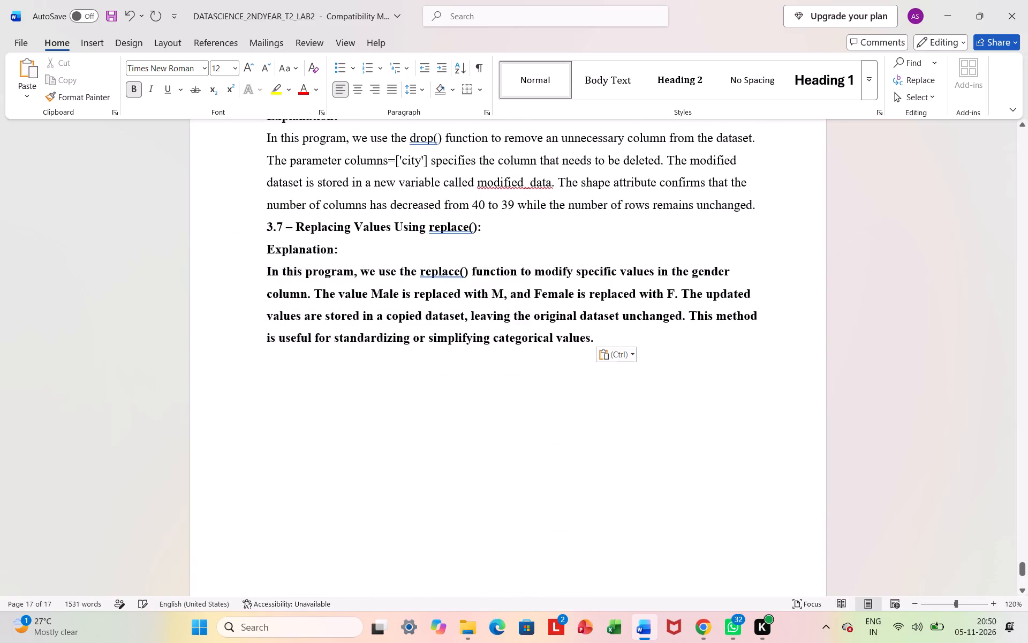
pyautogui.moveTo(265, 270); pyautogui.dragTo(608, 331)
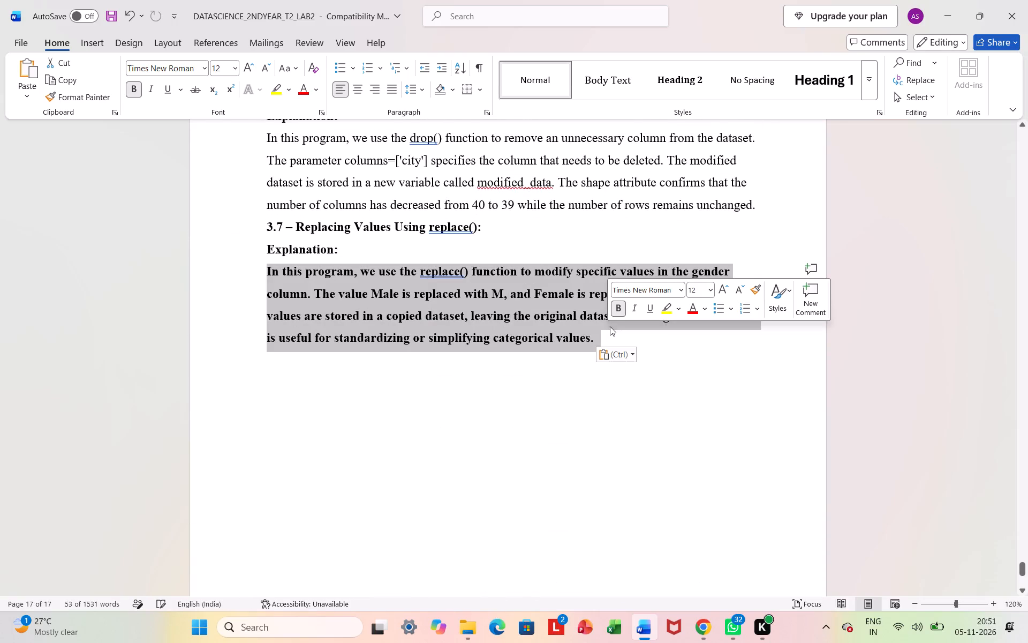
pyautogui.click(613, 318)
pyautogui.click(613, 315)
# Insert the captured gender-replacement Colab screenshot between the 3.7 heading and its "Explanation:" label.
pyautogui.click(507, 229)
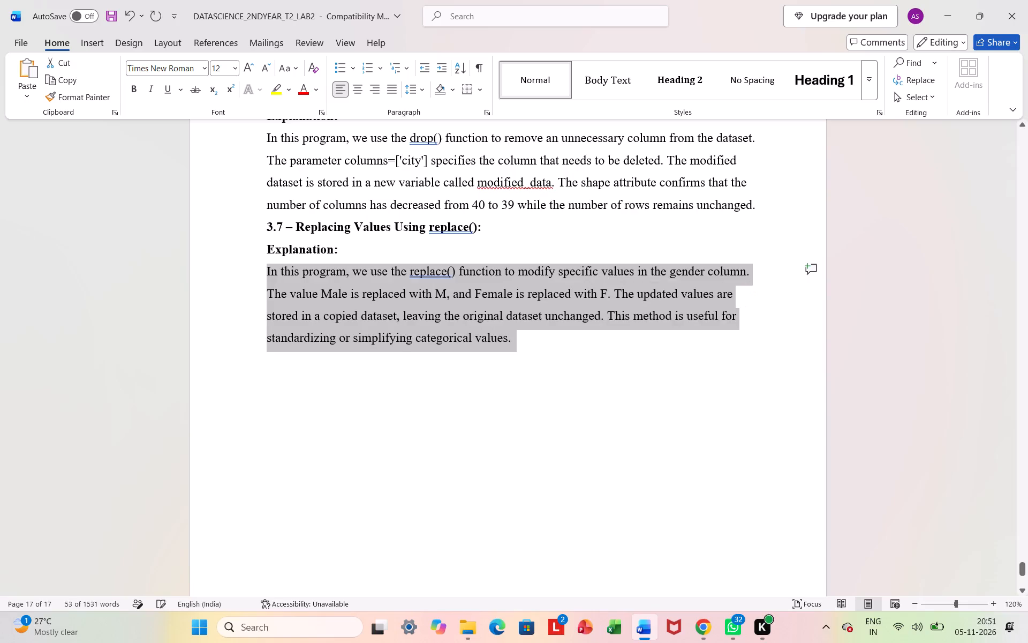
pyautogui.press('Return')
pyautogui.press('super+v')
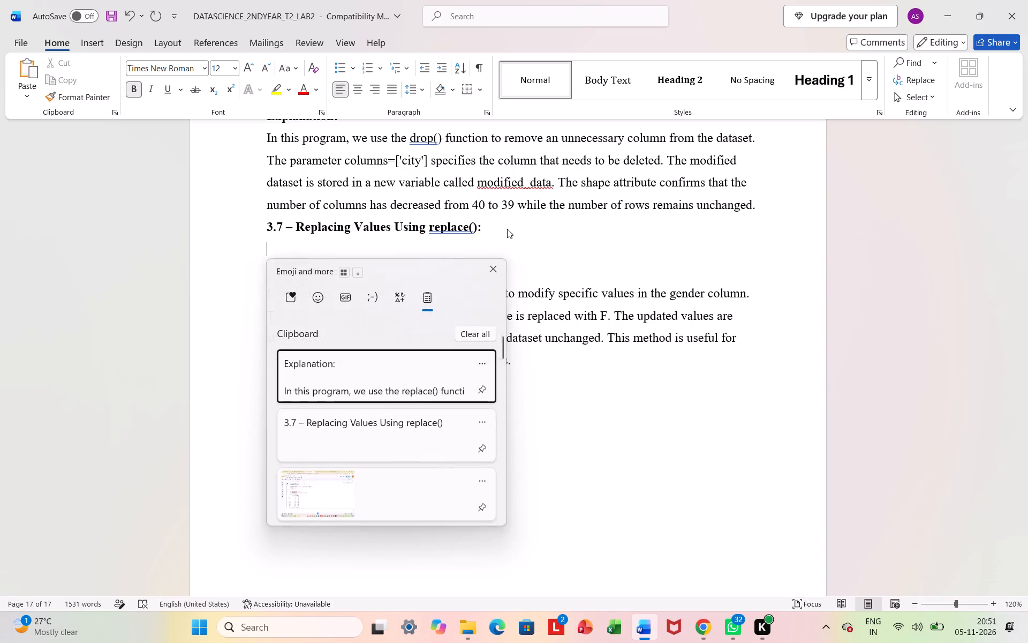
pyautogui.click(377, 470)
pyautogui.hotkey('ctrl', 'v')
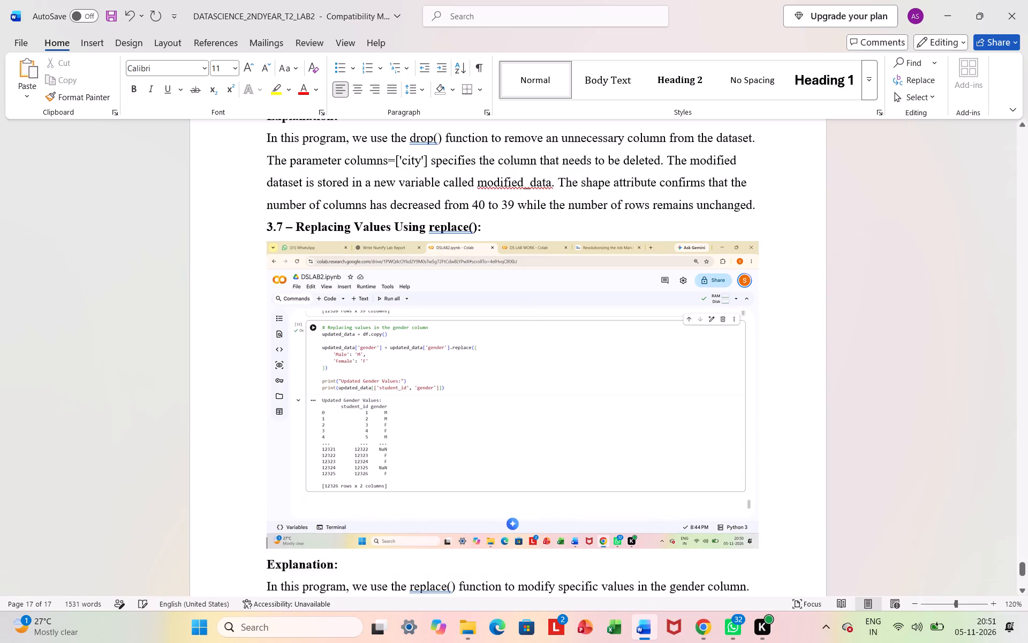
pyautogui.scroll(-1, 366, 377)
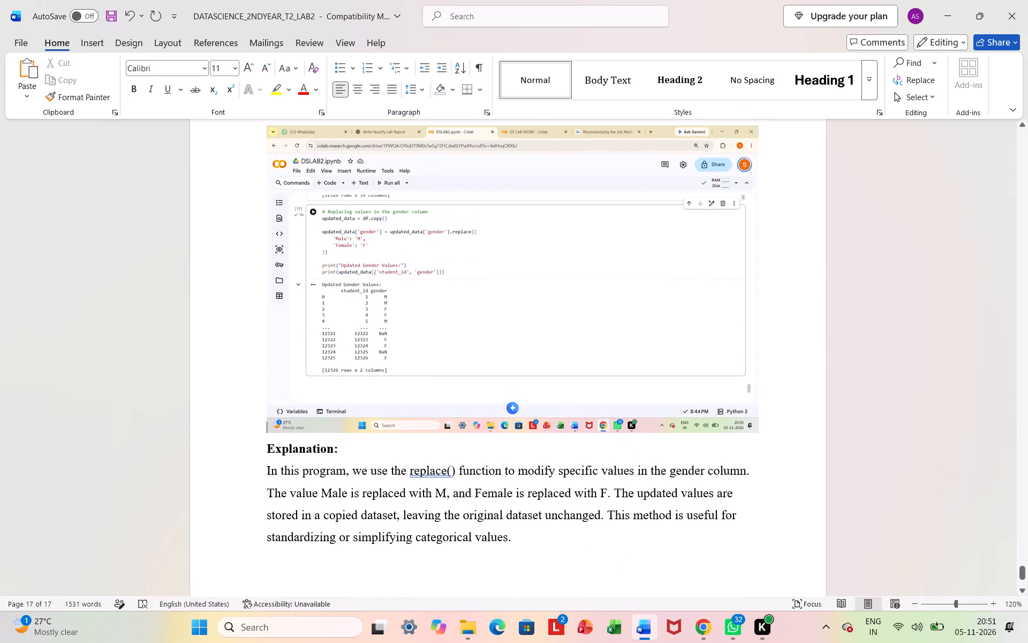
# Save the lab report document.
pyautogui.hotkey('ctrl', 's')
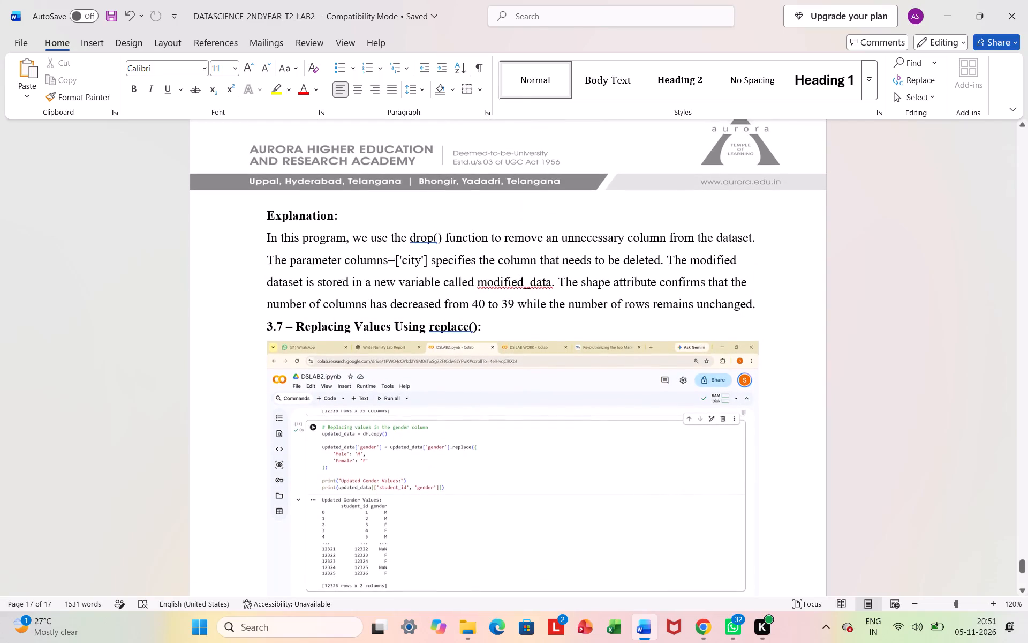
# Add a bold "DRIVE LINK:" line after the replace() explanation, with no empty line left below it.
pyautogui.click(536, 382)
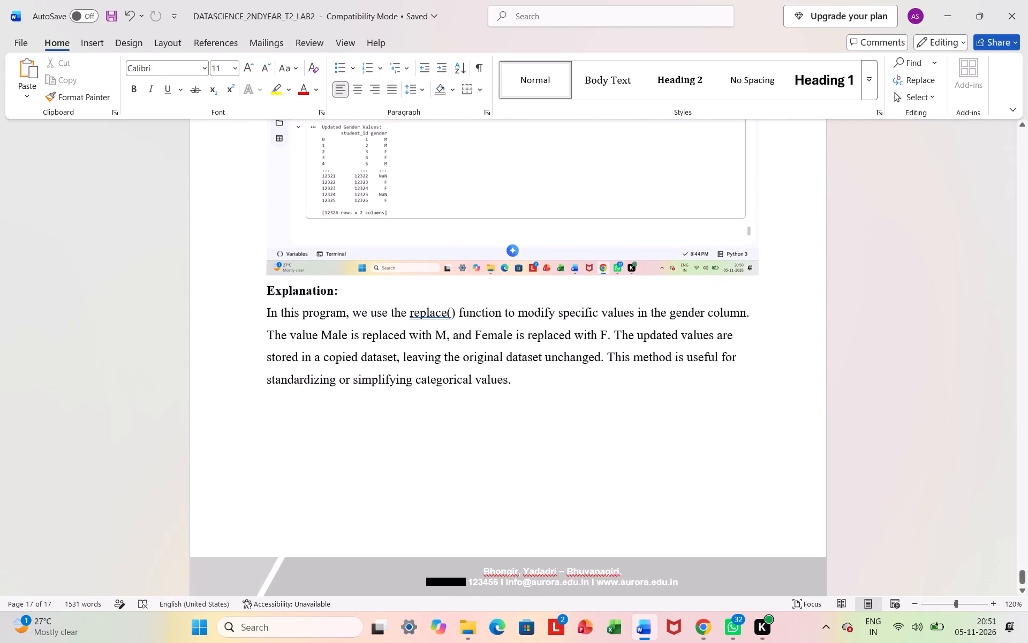
pyautogui.press('Return')
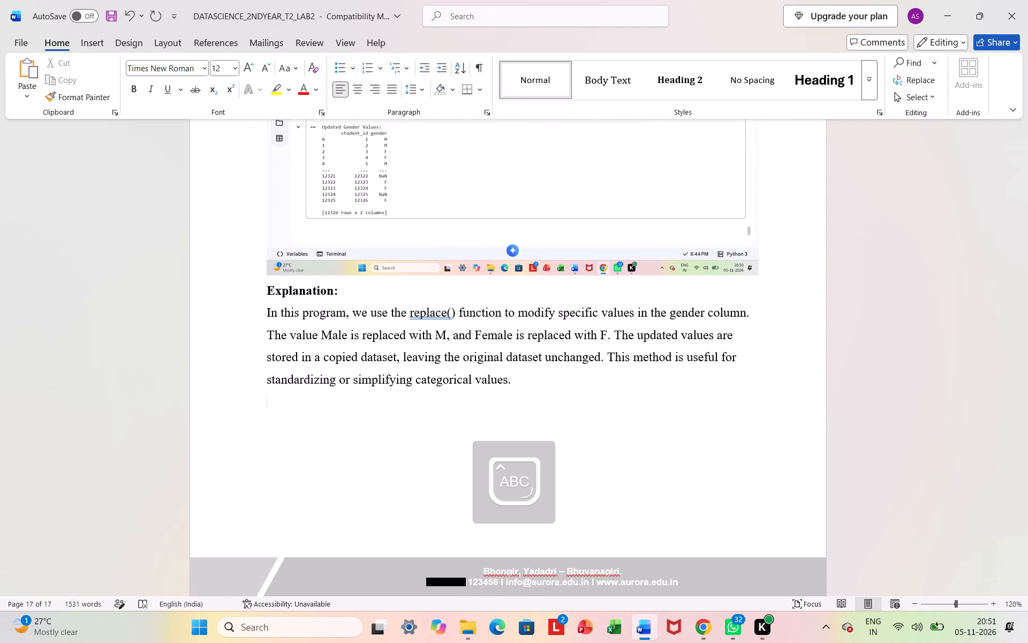
pyautogui.write('DRIVE LINK:')
pyautogui.press('Return')
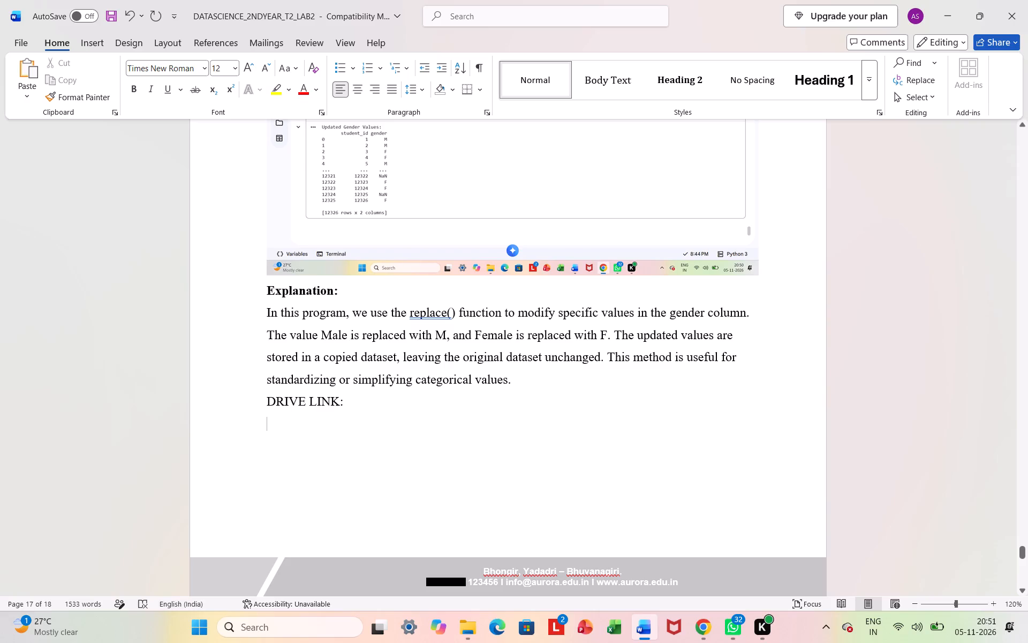
pyautogui.moveTo(261, 401); pyautogui.dragTo(376, 409)
pyautogui.click(384, 392)
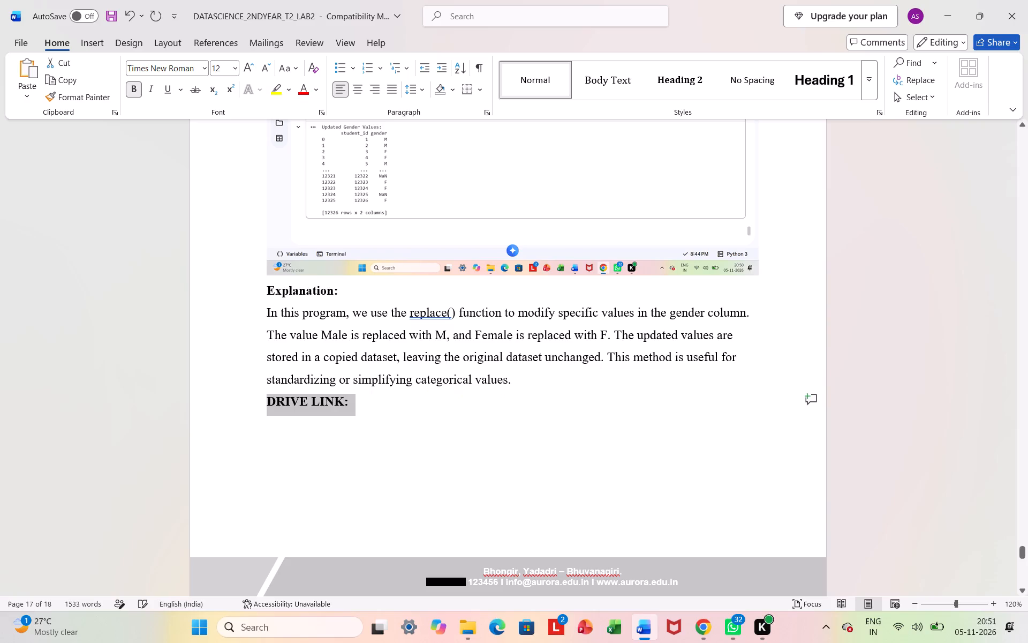
pyautogui.click(276, 442)
pyautogui.press('BackSpace')
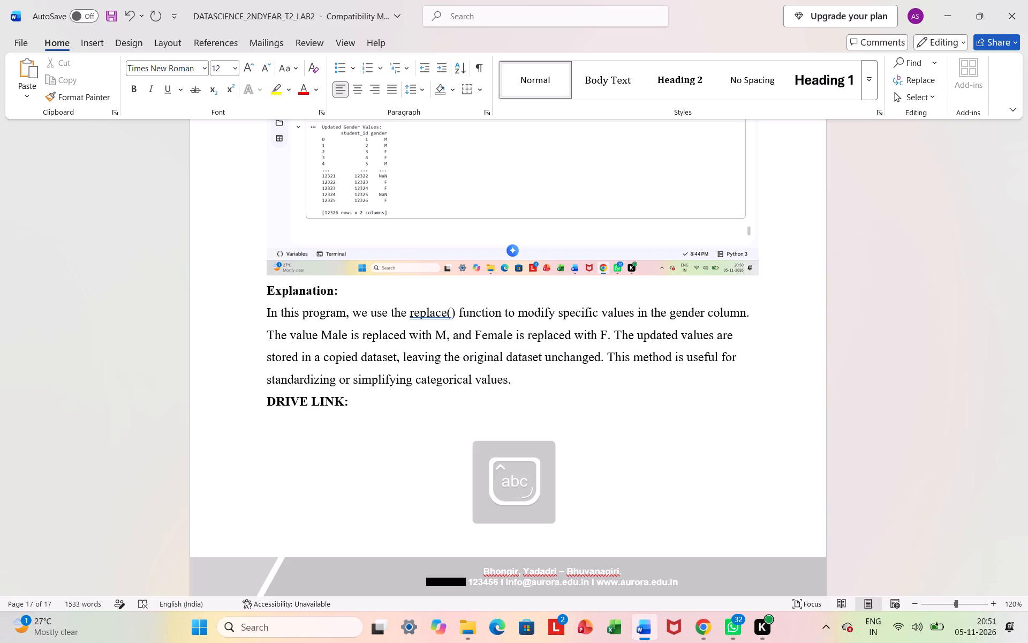
# Save the DSLAB2.ipynb notebook in Colab and dismiss the save notification.
pyautogui.hotkey('alt', 'Tab')
pyautogui.click(372, 343)
pyautogui.click(372, 0)
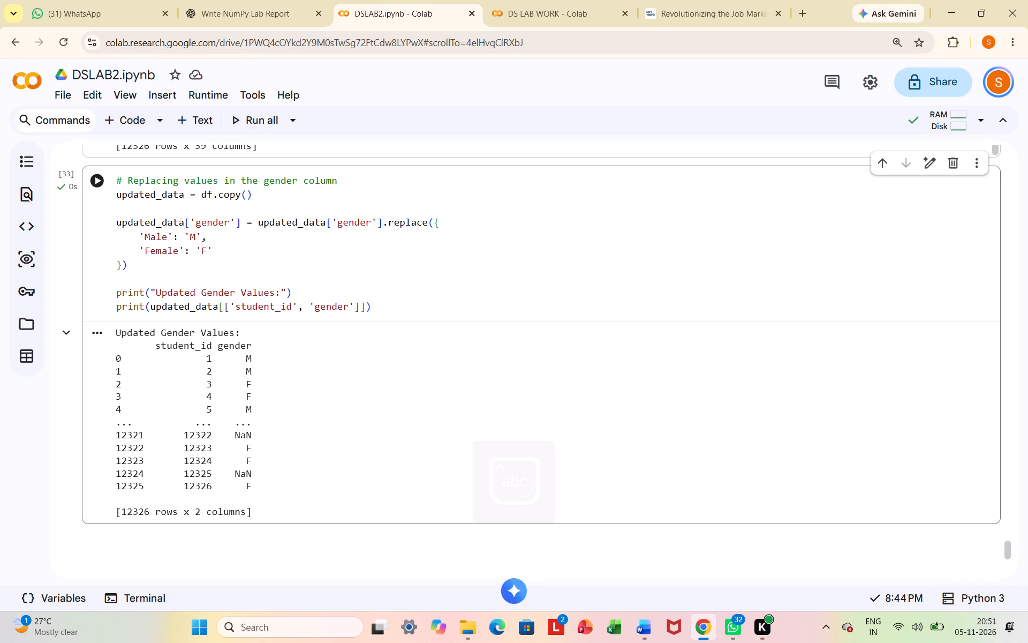
pyautogui.hotkey('ctrl', 's')
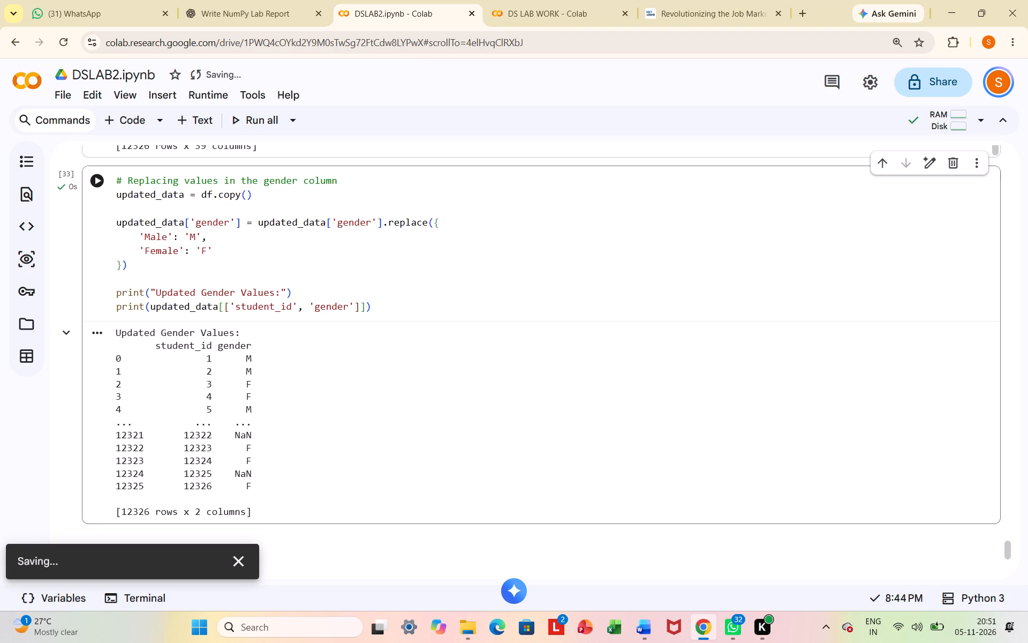
pyautogui.click(238, 556)
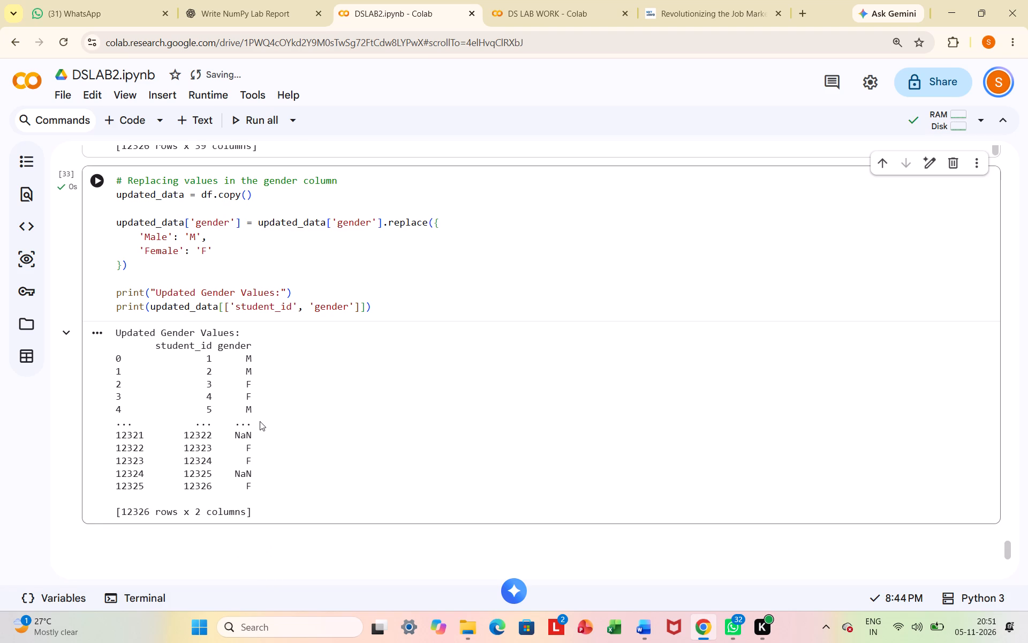
pyautogui.scroll(1, 260, 421)
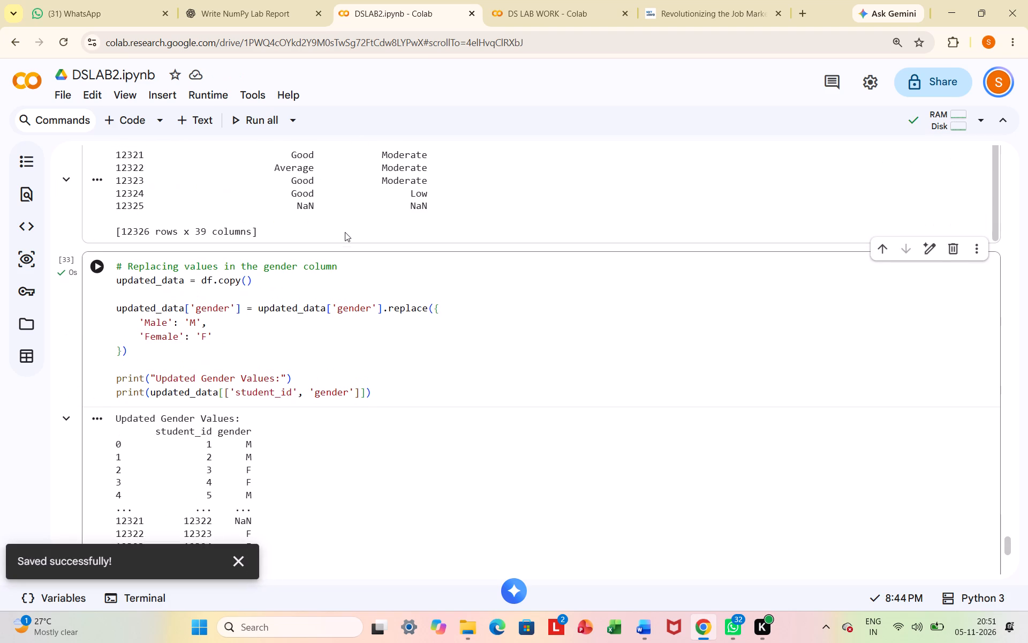
pyautogui.click(239, 578)
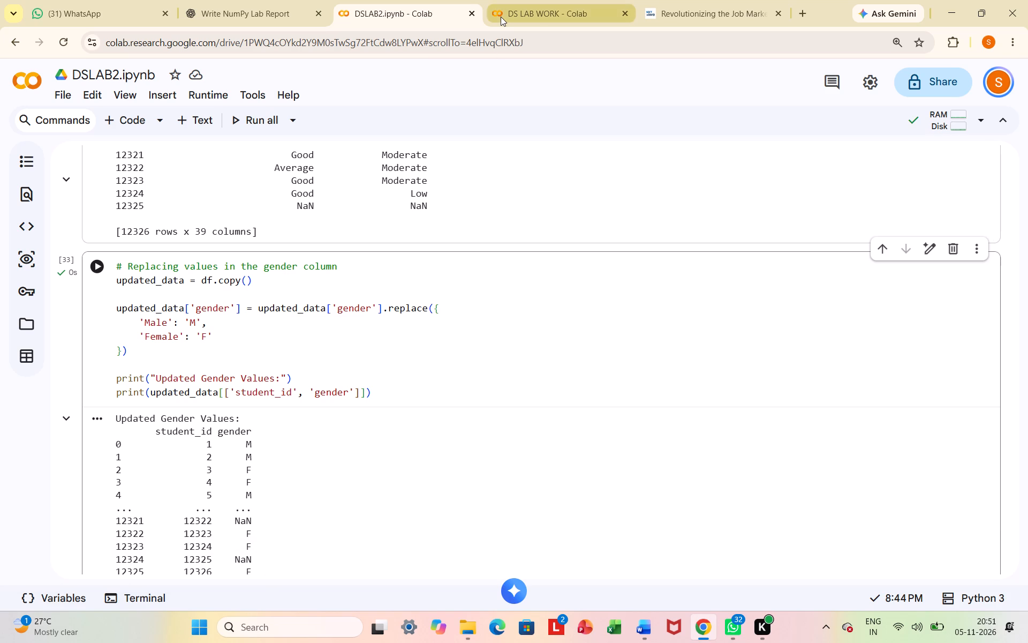
# Open a new browser tab and place it directly after the DSLAB2.ipynb tab.
pyautogui.click(809, 0)
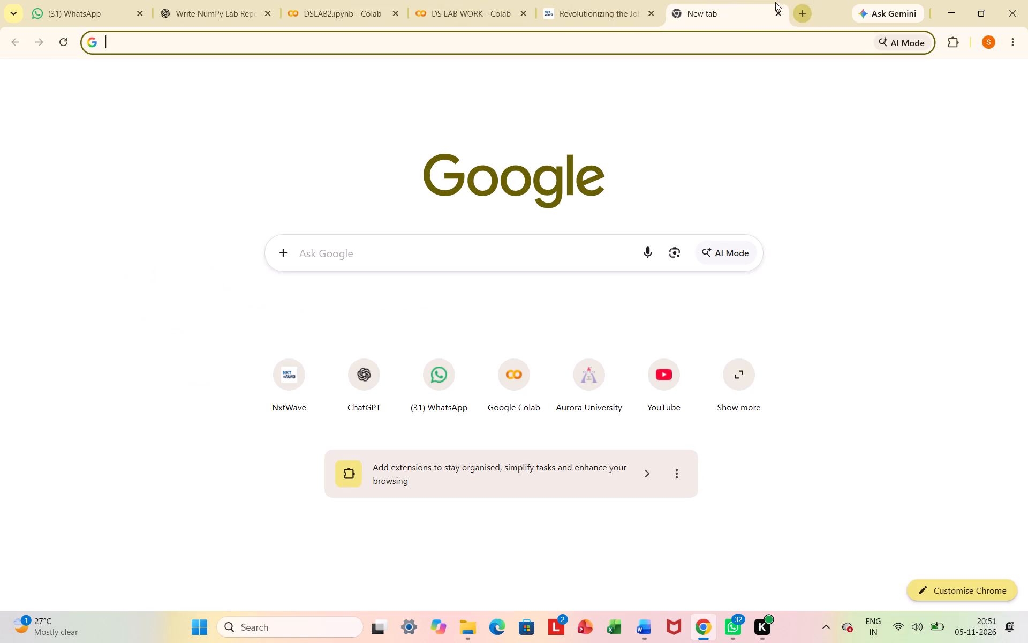
pyautogui.moveTo(766, 2); pyautogui.dragTo(594, 0)
pyautogui.click(523, 0)
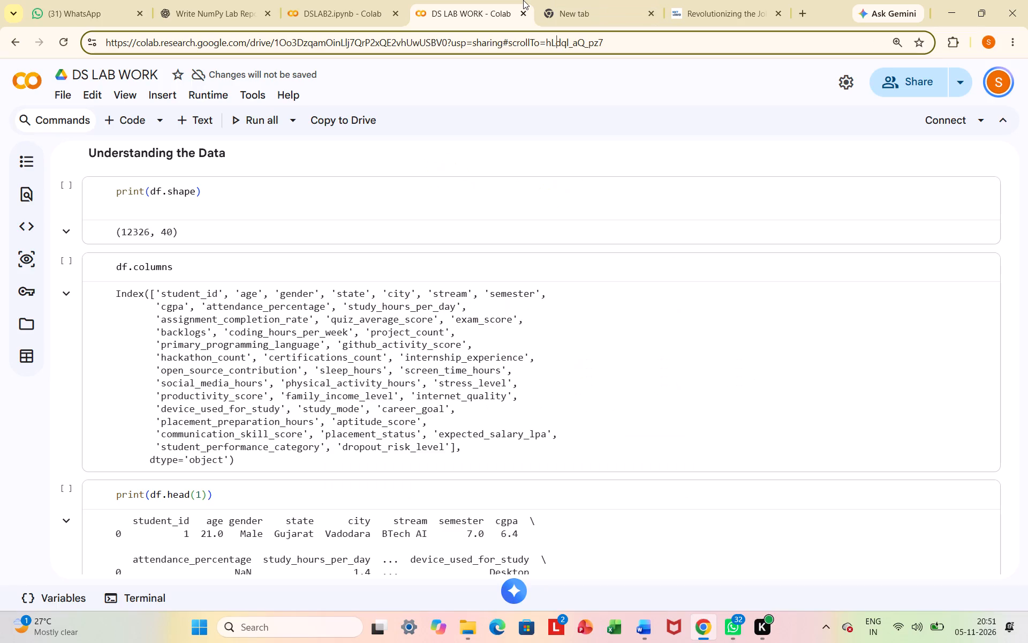
pyautogui.moveTo(487, 0); pyautogui.dragTo(596, 0)
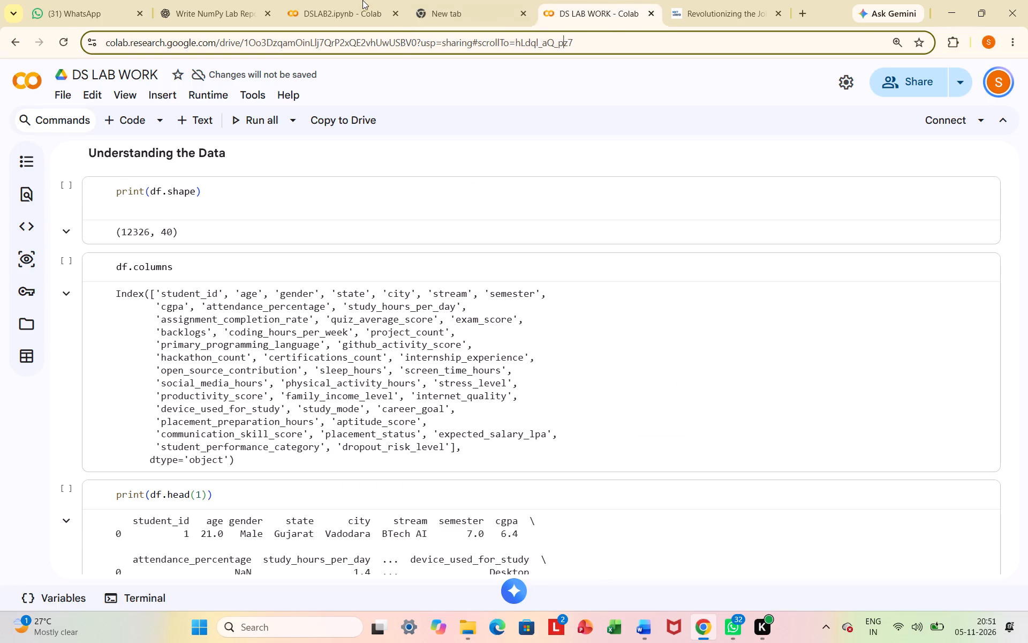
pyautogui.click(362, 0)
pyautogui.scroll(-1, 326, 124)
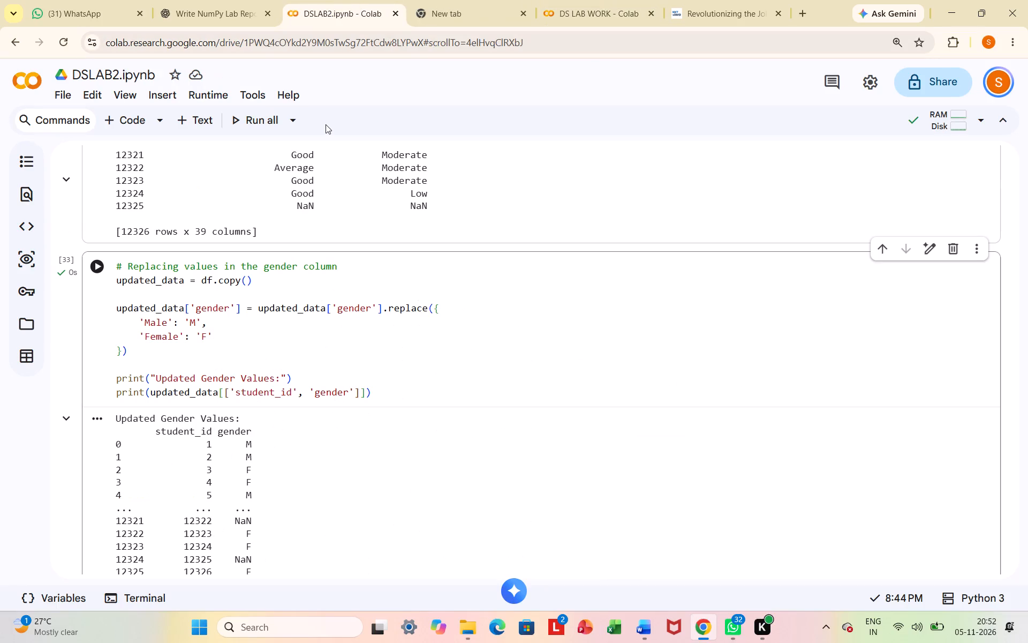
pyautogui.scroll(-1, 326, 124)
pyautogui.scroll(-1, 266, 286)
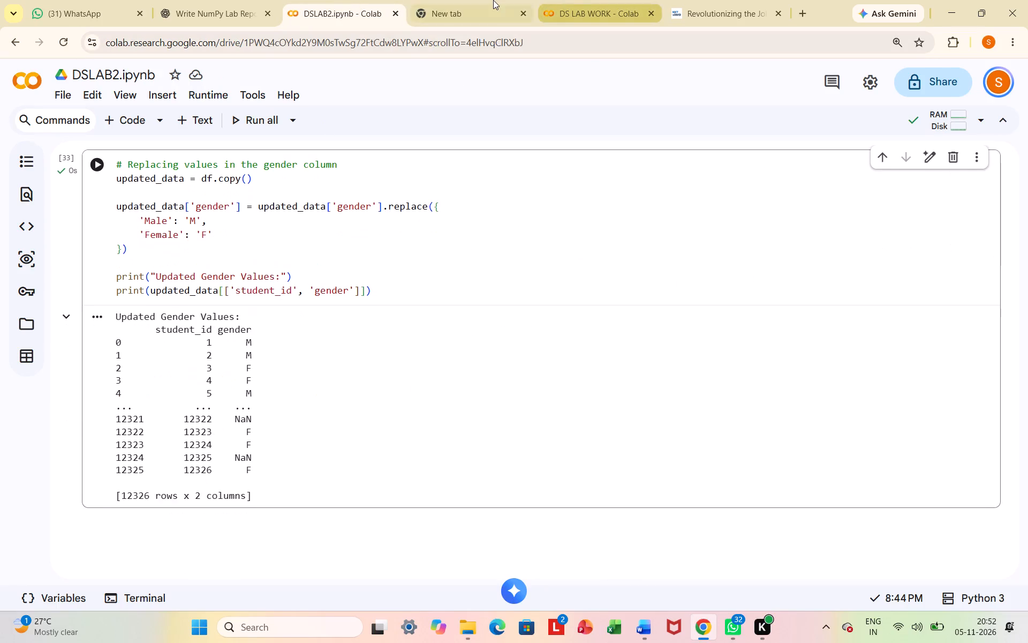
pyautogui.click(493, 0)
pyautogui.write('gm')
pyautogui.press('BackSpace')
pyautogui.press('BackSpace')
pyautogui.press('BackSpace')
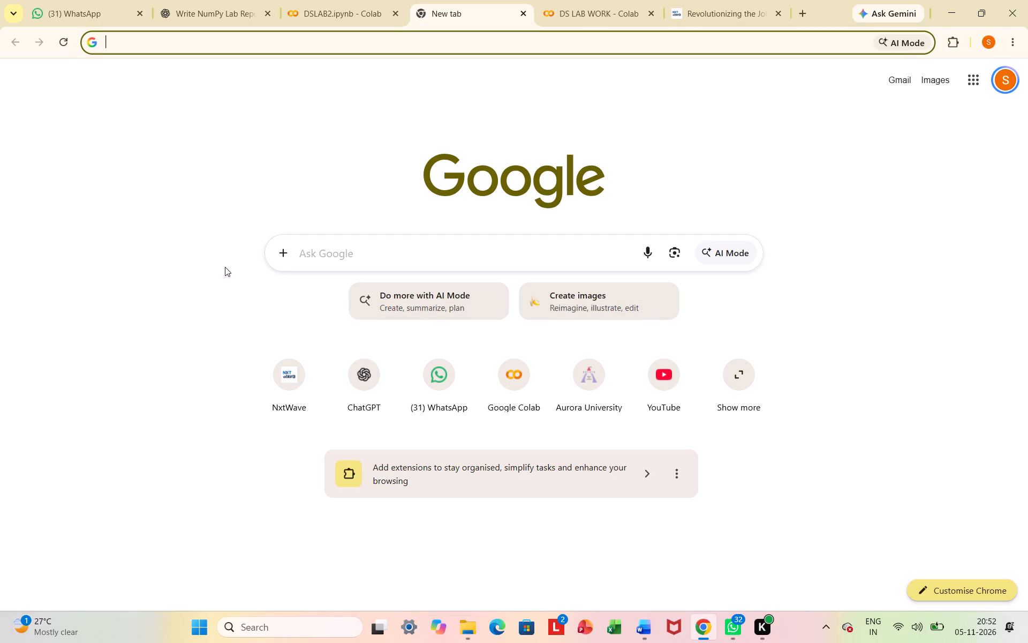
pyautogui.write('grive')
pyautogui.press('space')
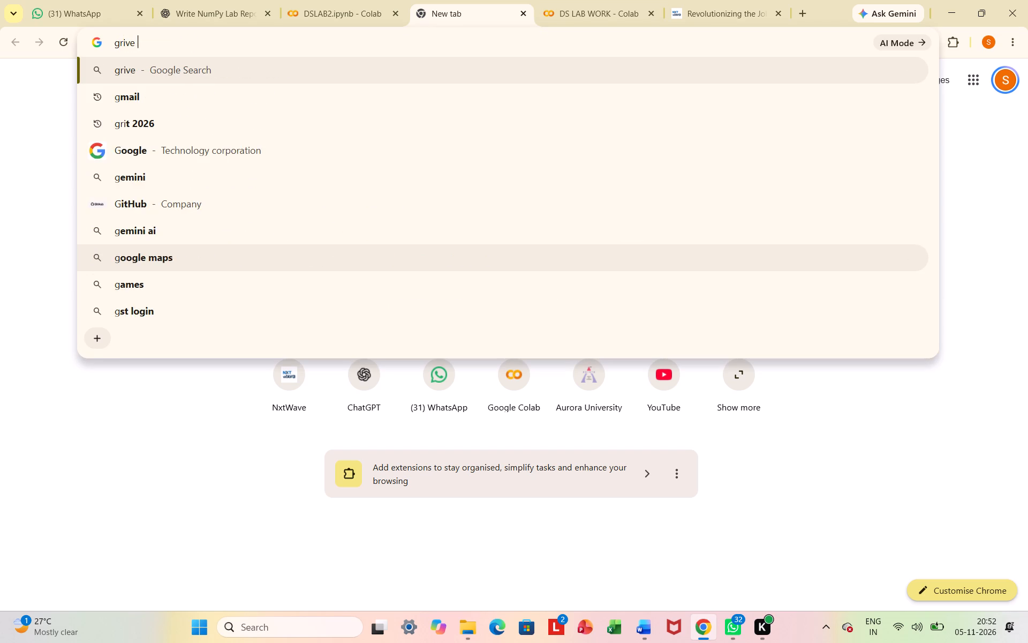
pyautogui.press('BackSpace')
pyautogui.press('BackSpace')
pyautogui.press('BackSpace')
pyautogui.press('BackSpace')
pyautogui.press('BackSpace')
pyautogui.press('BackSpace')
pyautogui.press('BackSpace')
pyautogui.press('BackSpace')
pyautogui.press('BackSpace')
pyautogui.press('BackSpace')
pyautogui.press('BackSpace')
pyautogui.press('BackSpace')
# Search the web for "drive" and open Google Drive from the results.
pyautogui.write('drive')
pyautogui.press('space')
pyautogui.press('Return')
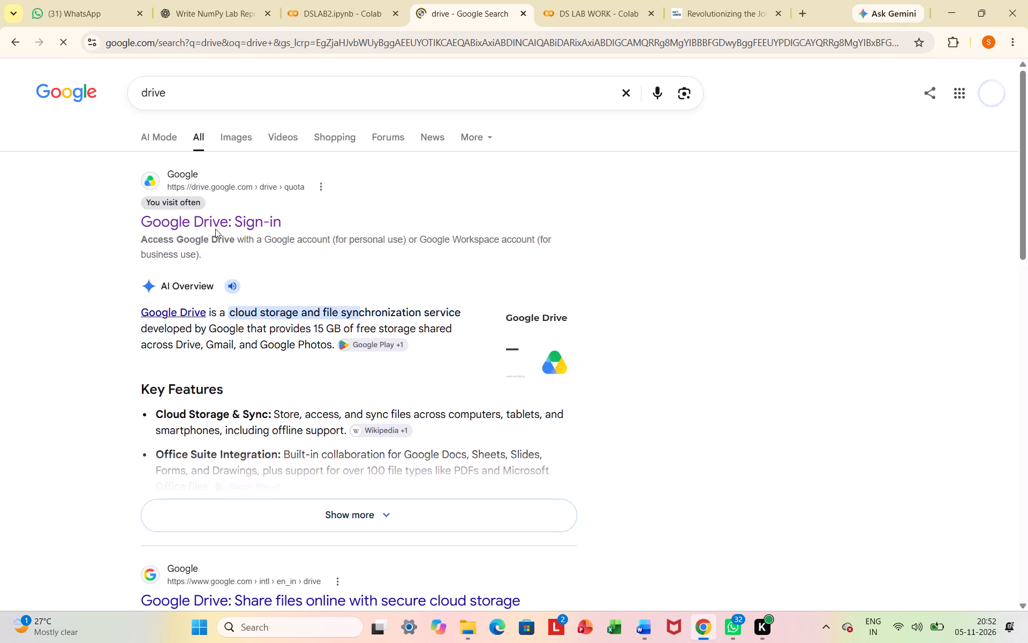
pyautogui.click(215, 226)
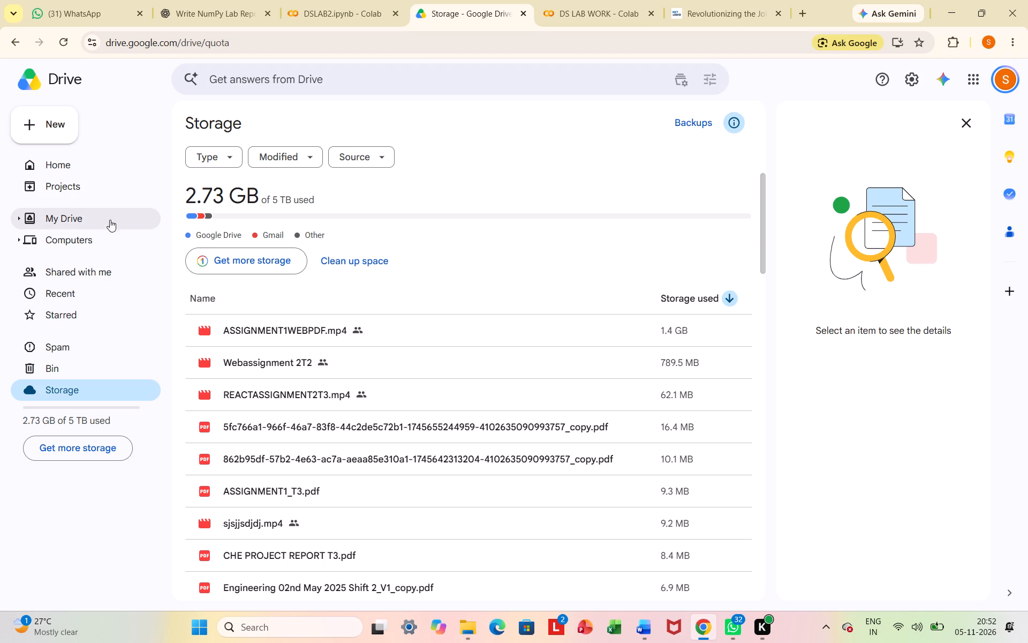
# Open the Colab Notebooks folder in My Drive.
pyautogui.click(80, 216)
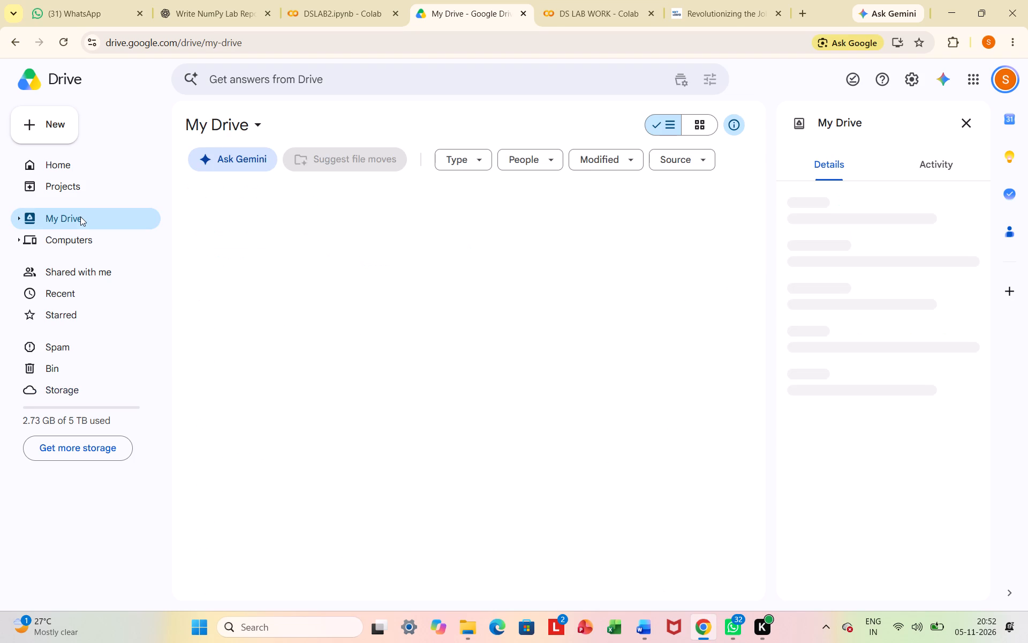
pyautogui.doubleClick(225, 241)
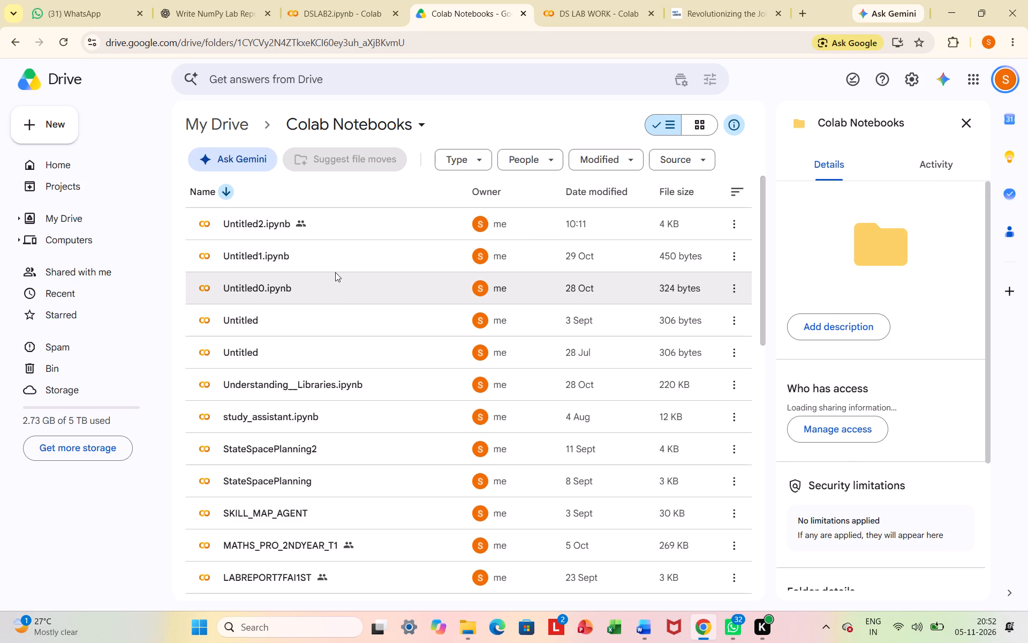
# Look through the Colab Notebooks folder for the DSLAB2.ipynb file, checking it against the open notebook tabs.
pyautogui.click(319, 11)
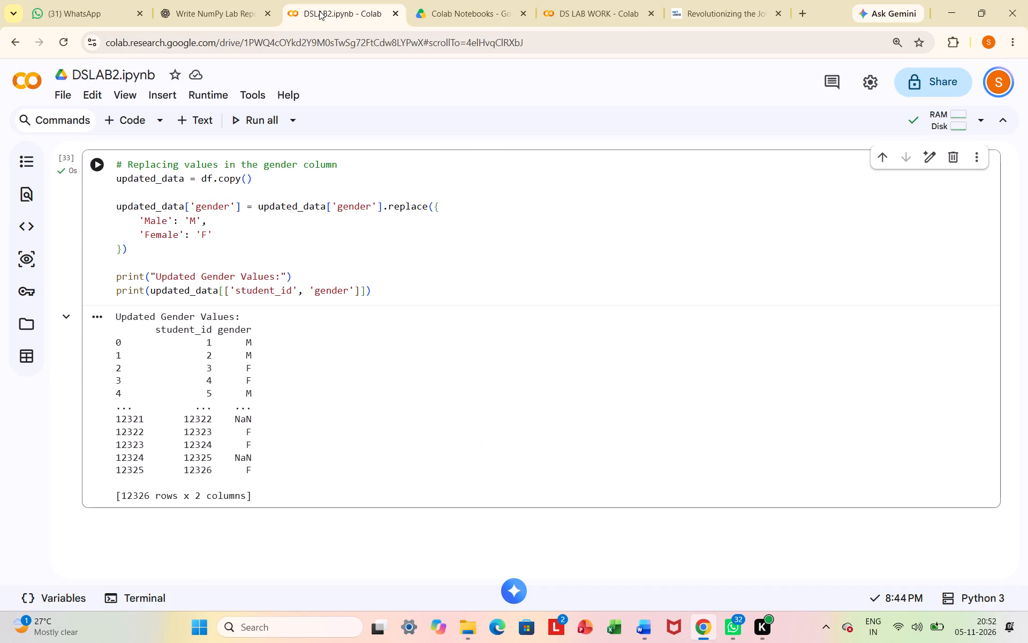
pyautogui.click(479, 4)
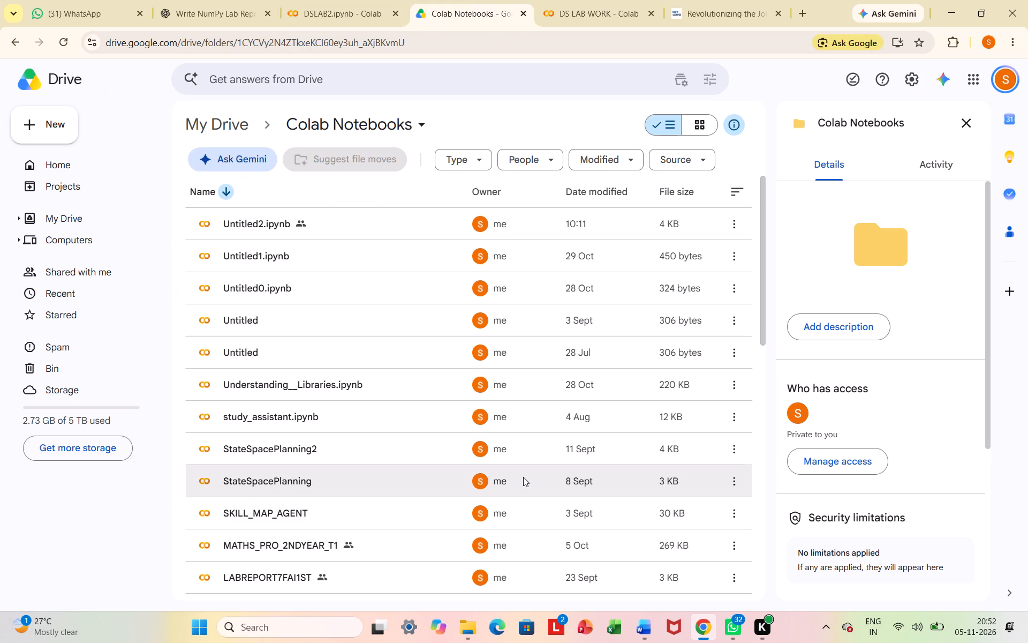
pyautogui.scroll(-7, 523, 477)
pyautogui.scroll(6, 481, 425)
pyautogui.scroll(-1, 284, 369)
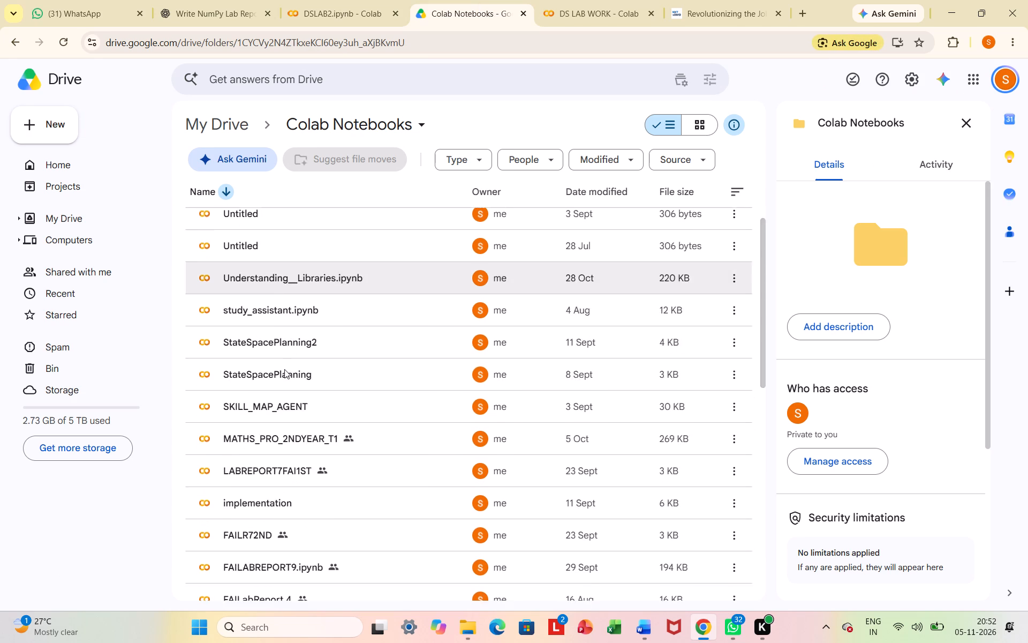
pyautogui.scroll(-4, 284, 369)
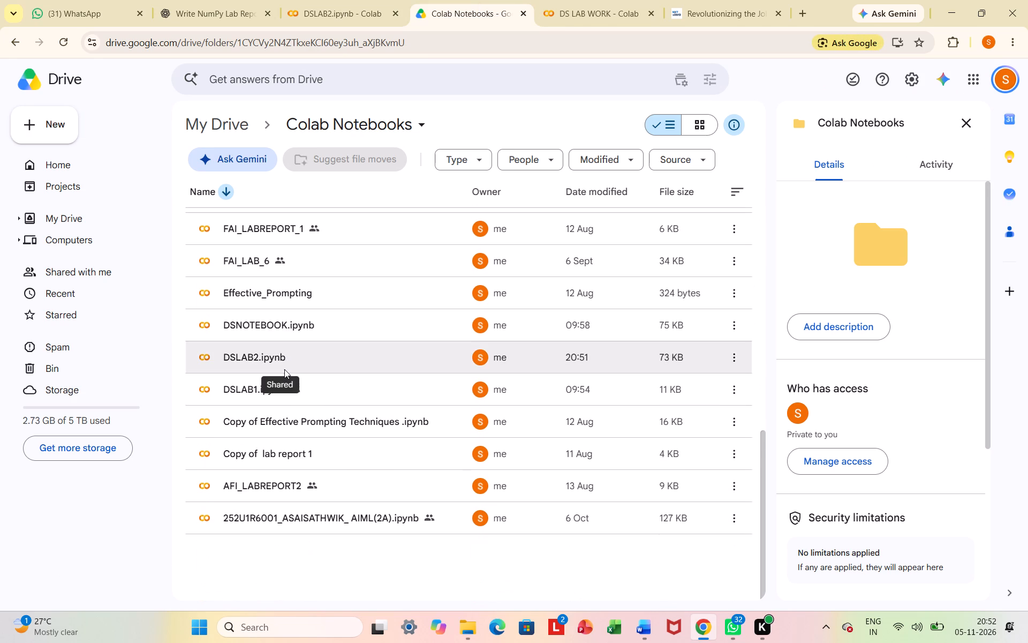
pyautogui.scroll(1, 303, 408)
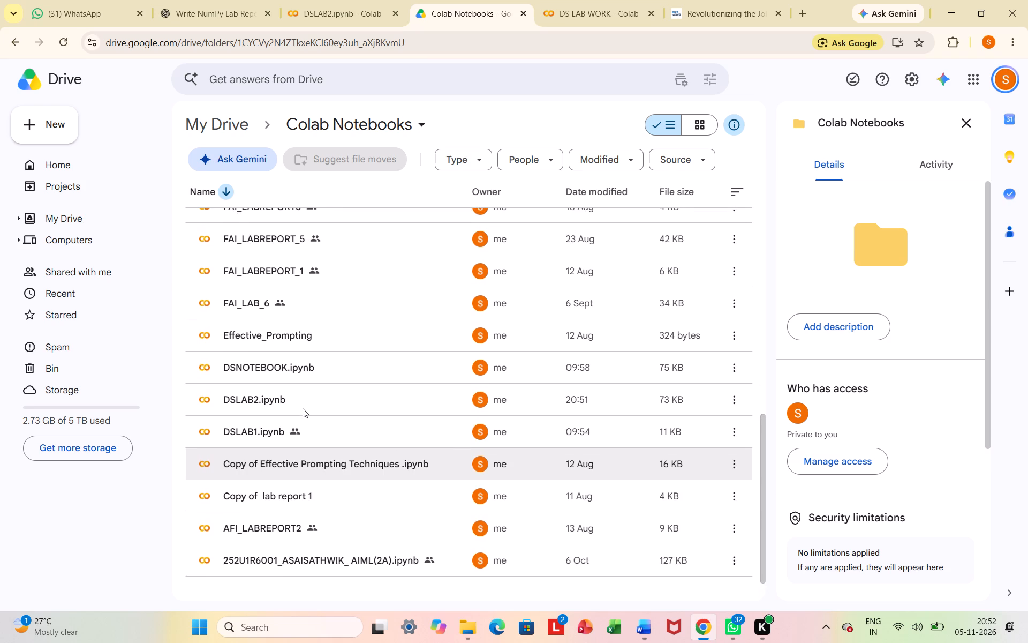
pyautogui.scroll(4, 303, 408)
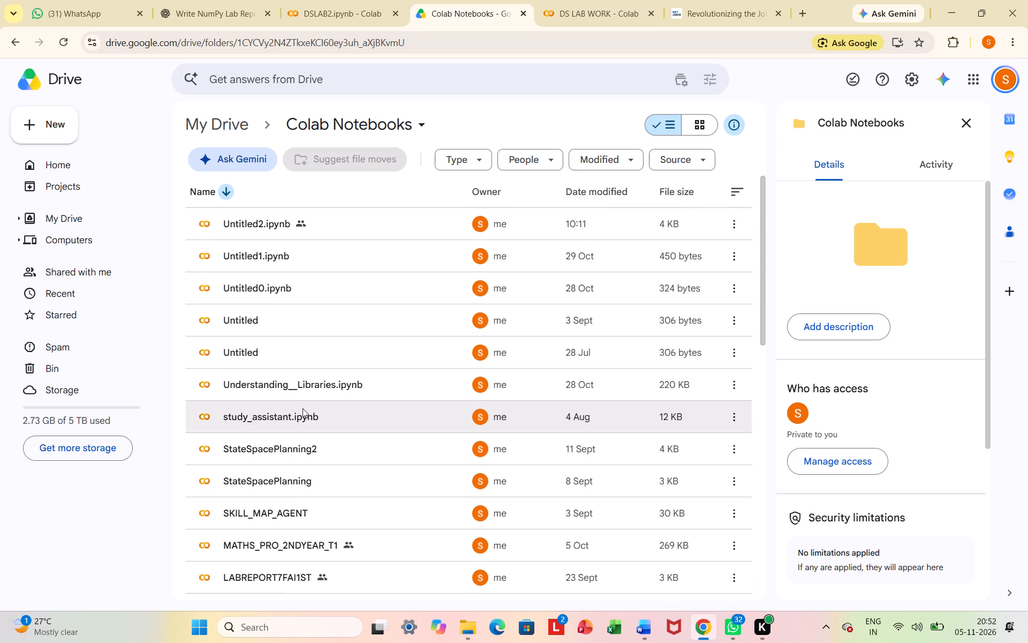
pyautogui.scroll(-5, 267, 357)
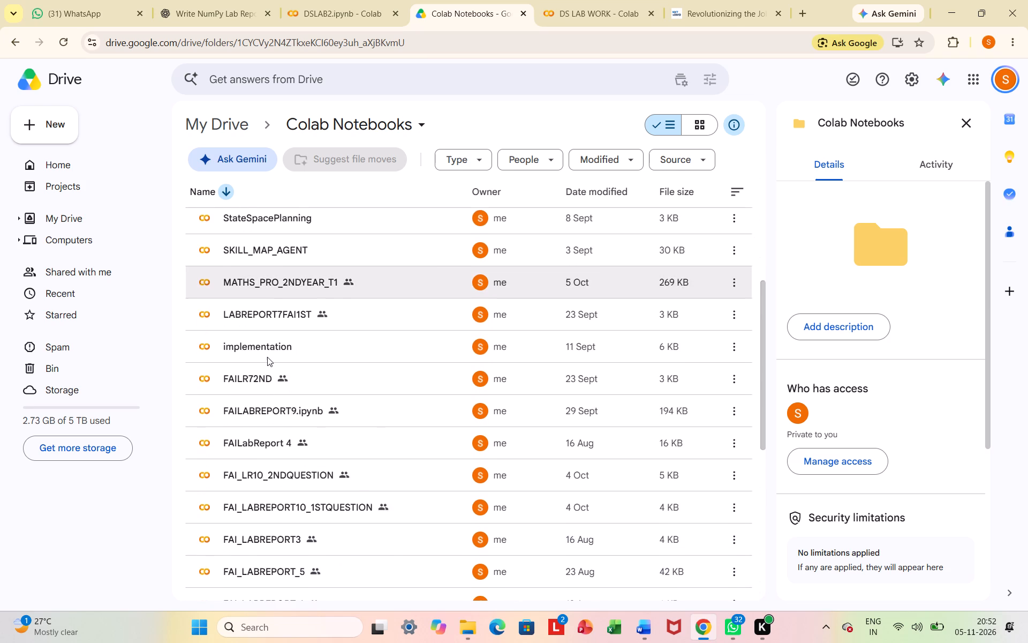
pyautogui.scroll(-2, 267, 357)
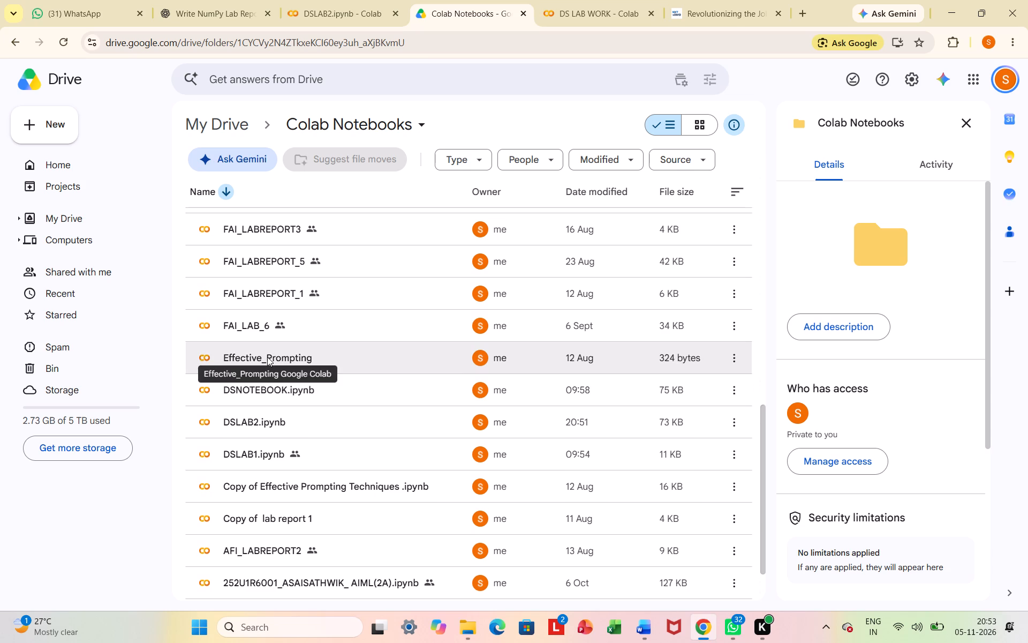
pyautogui.click(380, 0)
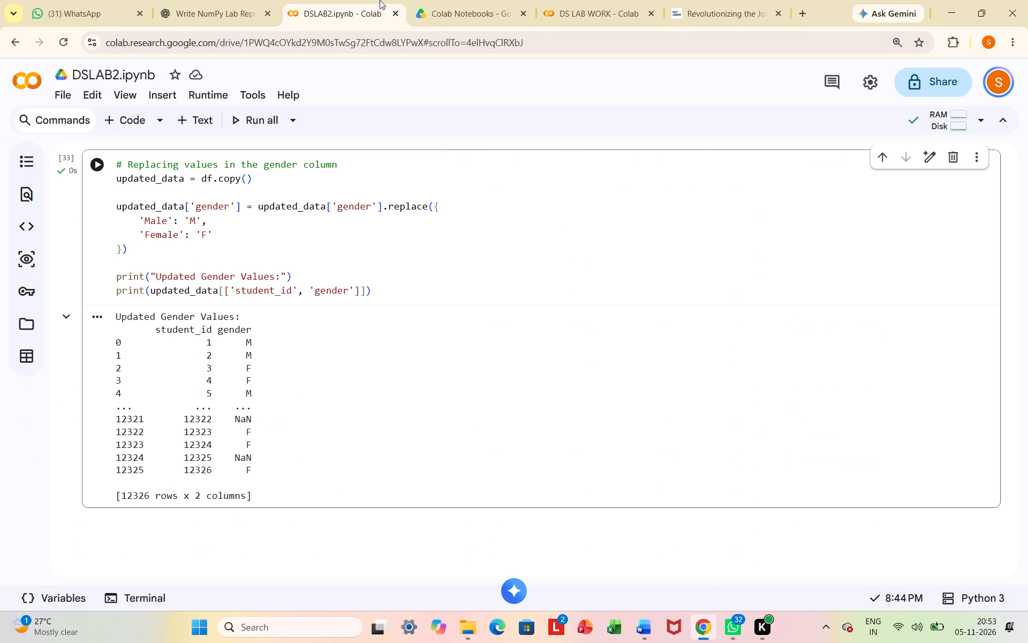
pyautogui.click(545, 0)
pyautogui.click(467, 0)
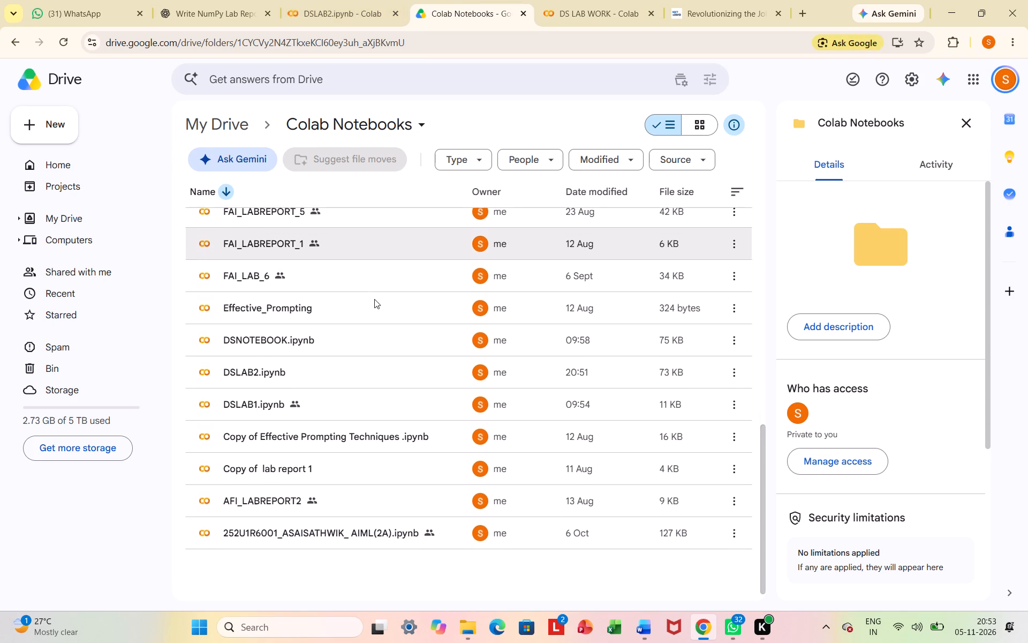
pyautogui.scroll(2, 374, 299)
pyautogui.scroll(1, 319, 301)
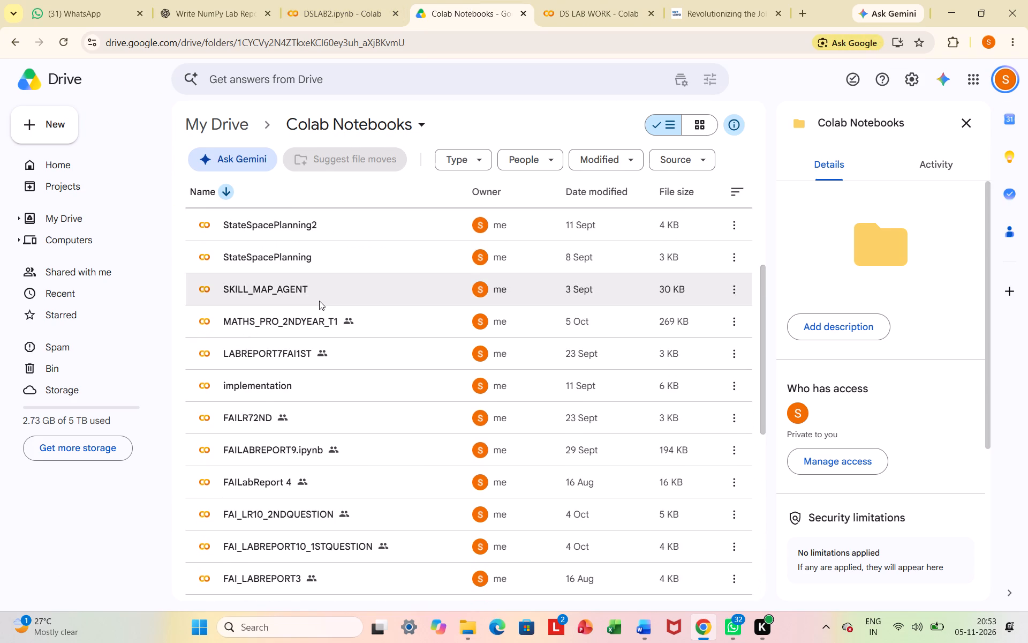
pyautogui.scroll(3, 319, 301)
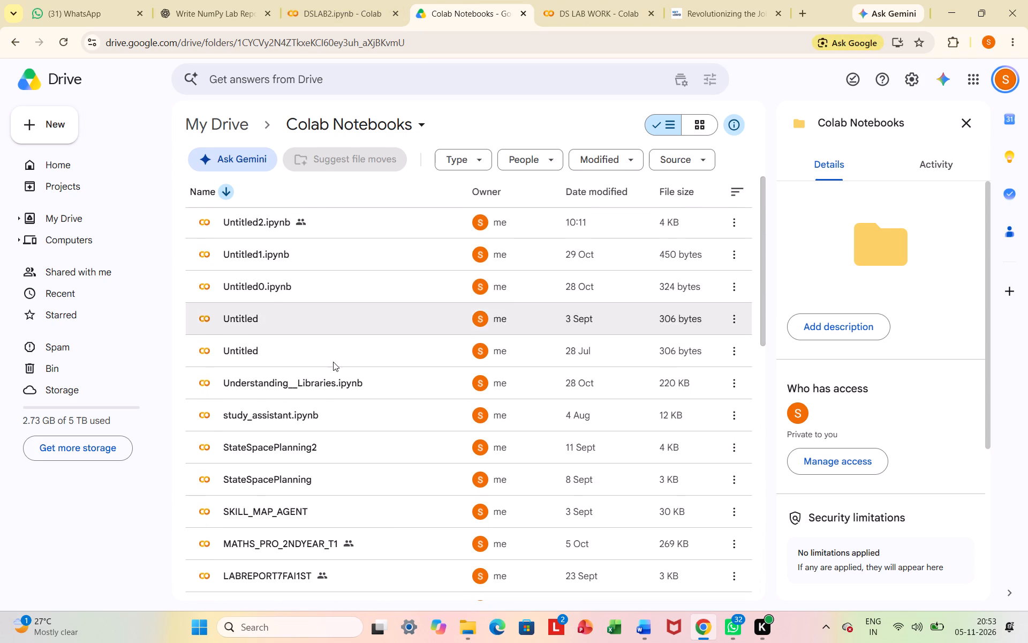
# Hide the folder's details and look through the full list of notebooks again.
pyautogui.click(955, 122)
pyautogui.scroll(-1, 398, 415)
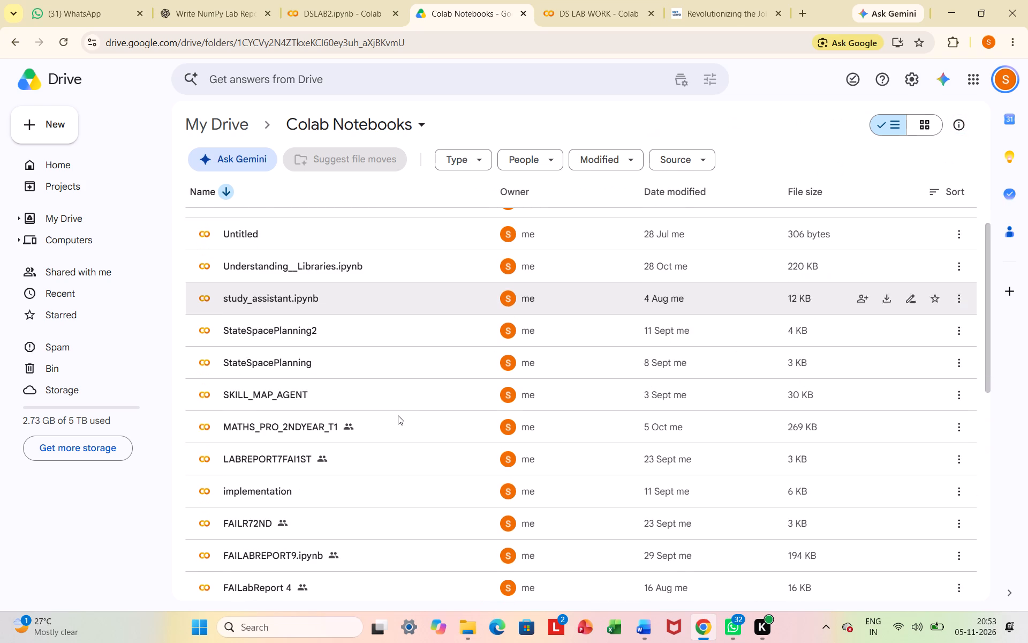
pyautogui.scroll(-4, 398, 415)
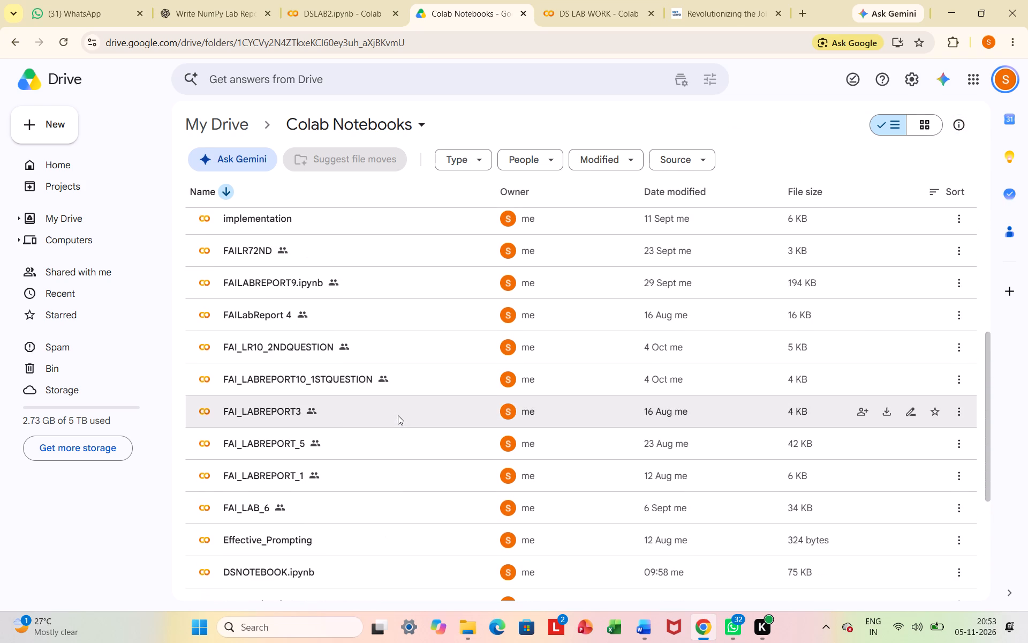
pyautogui.scroll(-3, 340, 418)
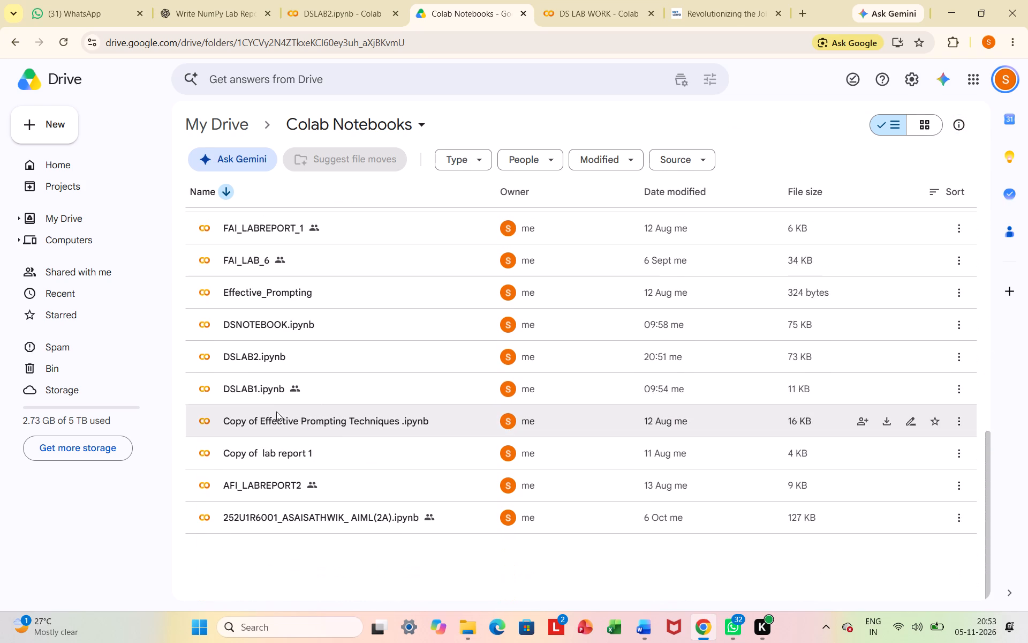
pyautogui.scroll(2, 322, 398)
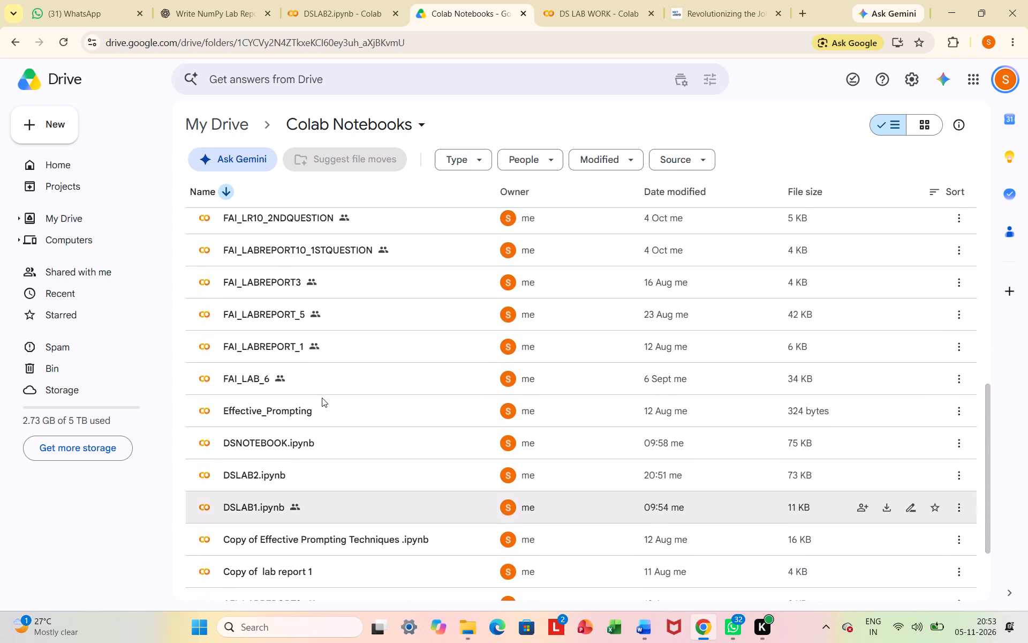
pyautogui.scroll(4, 322, 398)
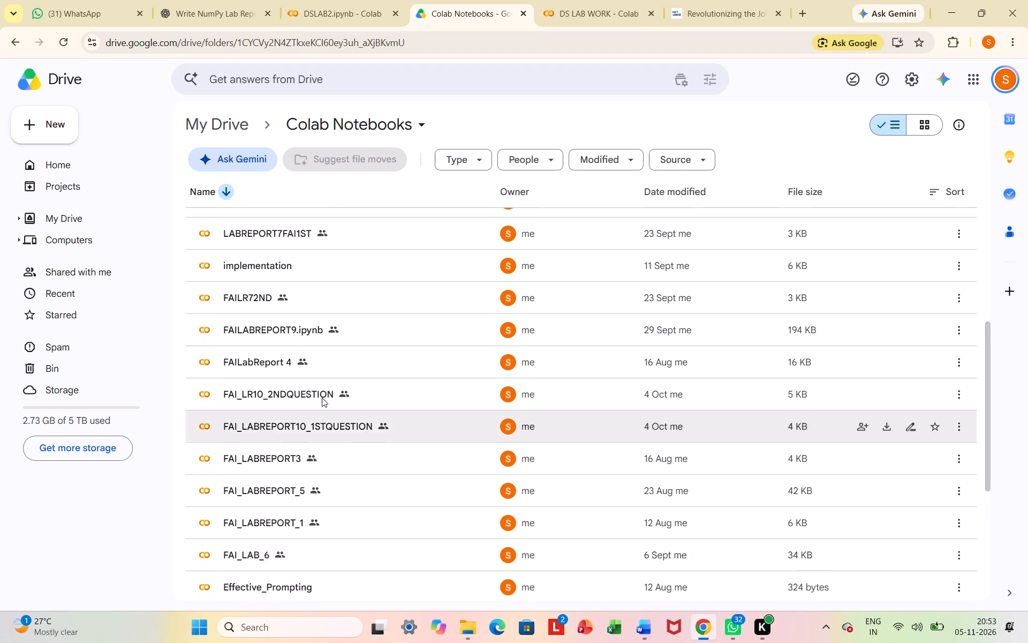
pyautogui.scroll(1, 322, 398)
pyautogui.scroll(6, 279, 338)
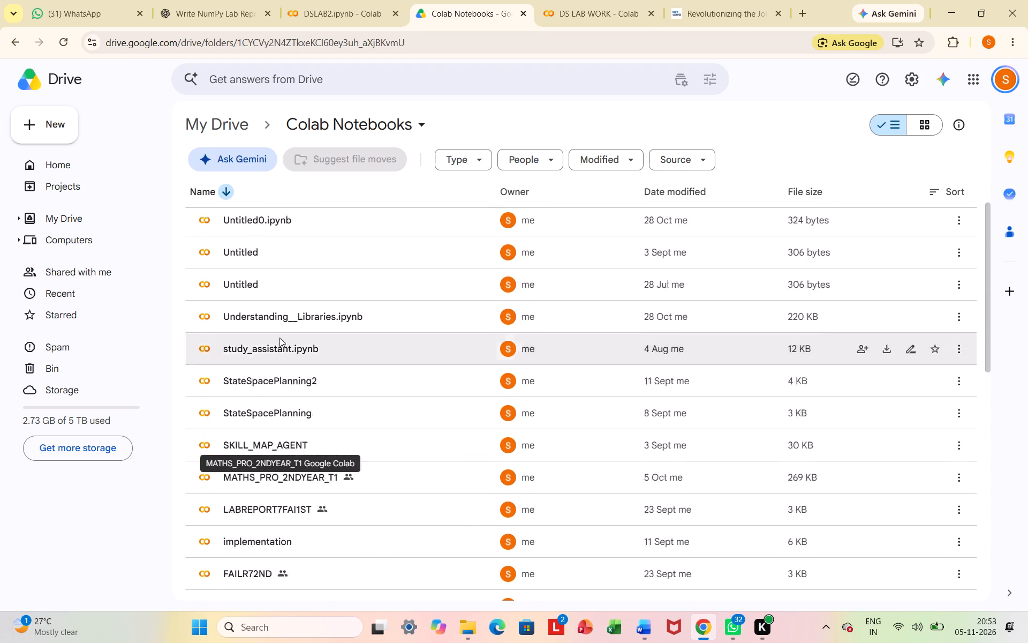
pyautogui.scroll(1, 279, 338)
# Reload the Colab Notebooks folder and locate DSLAB2.ipynb in the list.
pyautogui.hotkey('ctrl', 'r')
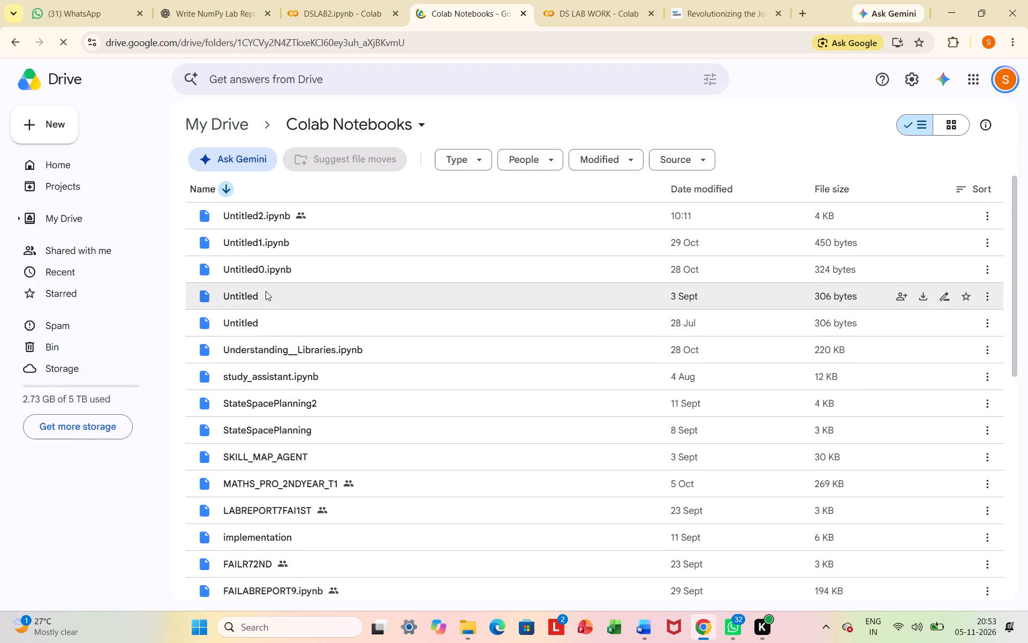
pyautogui.scroll(-5, 266, 291)
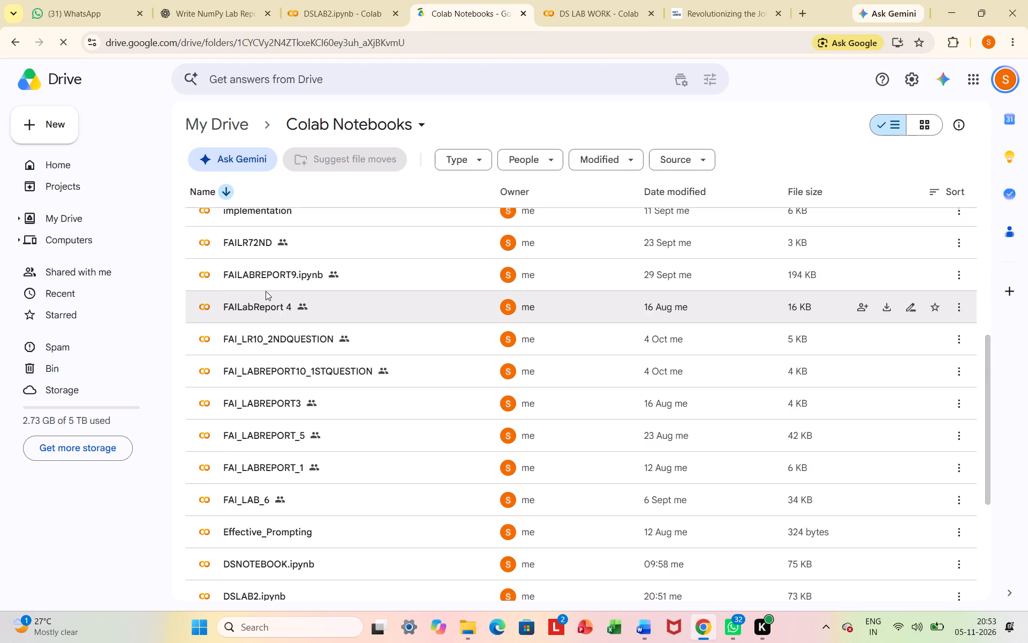
pyautogui.scroll(-3, 266, 291)
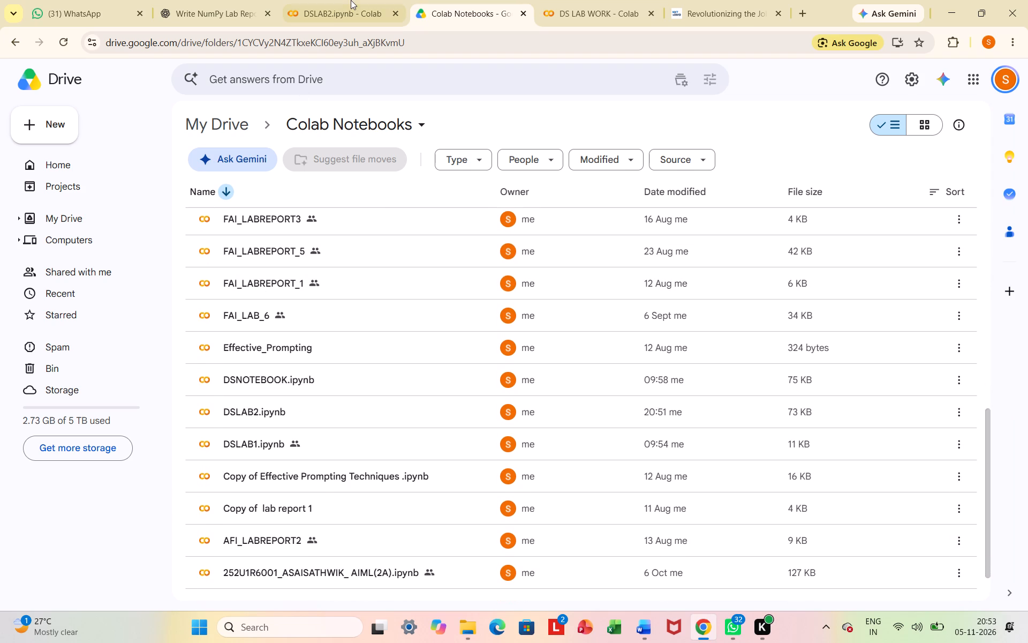
pyautogui.scroll(-1, 302, 383)
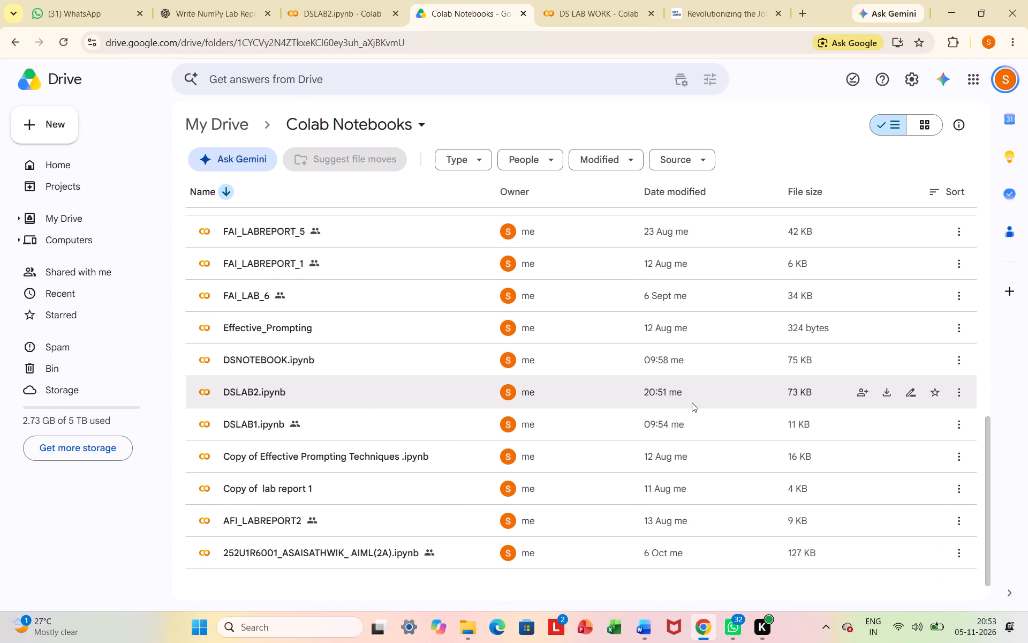
# Open the details of DSLAB2.ipynb and set its general access to "Anyone with the link".
pyautogui.click(961, 395)
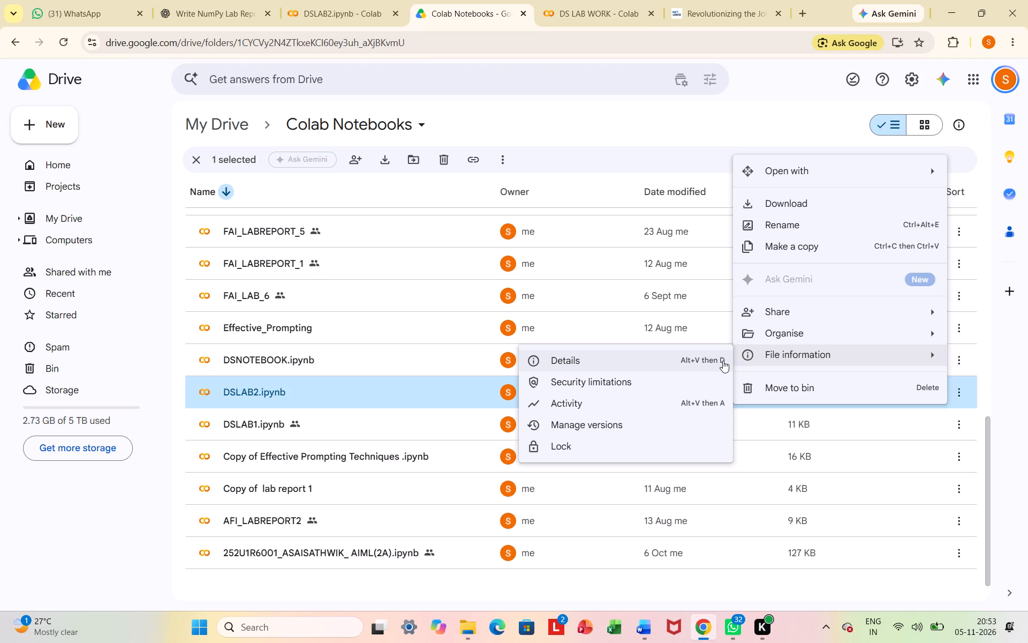
pyautogui.click(723, 361)
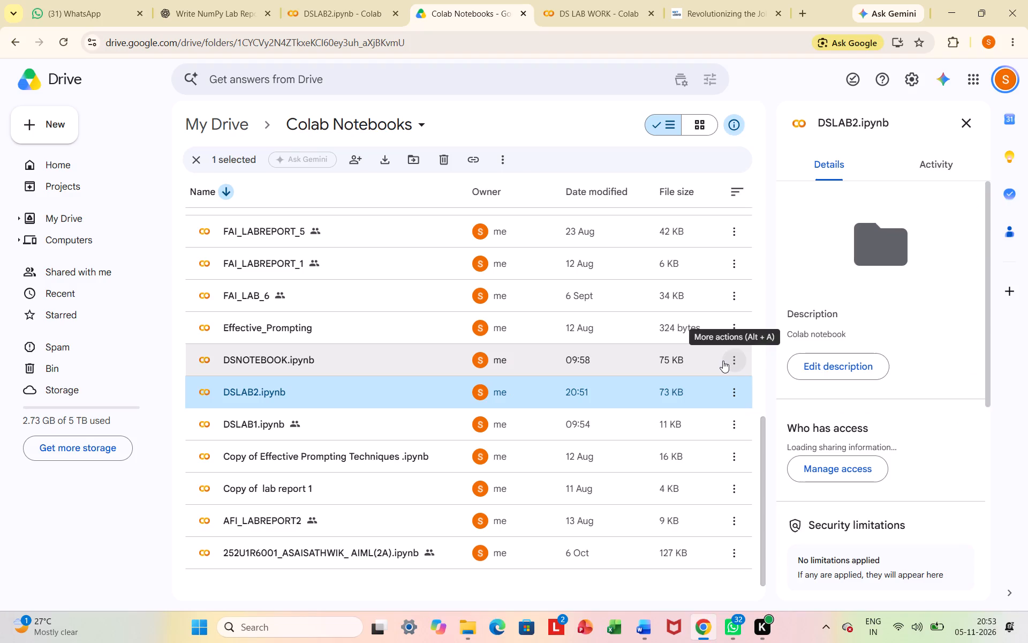
pyautogui.click(832, 491)
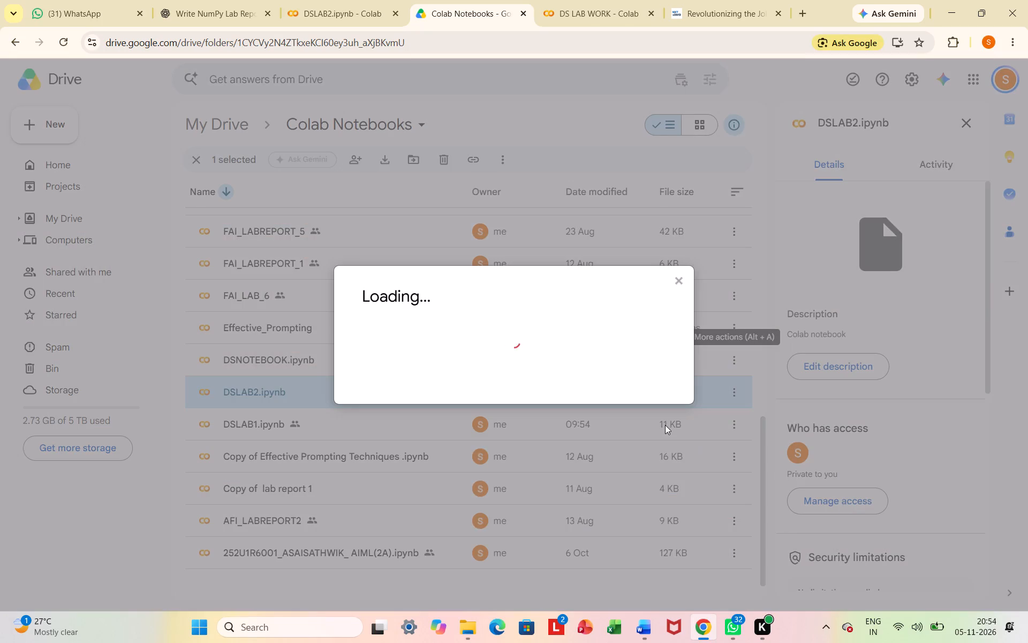
pyautogui.click(428, 384)
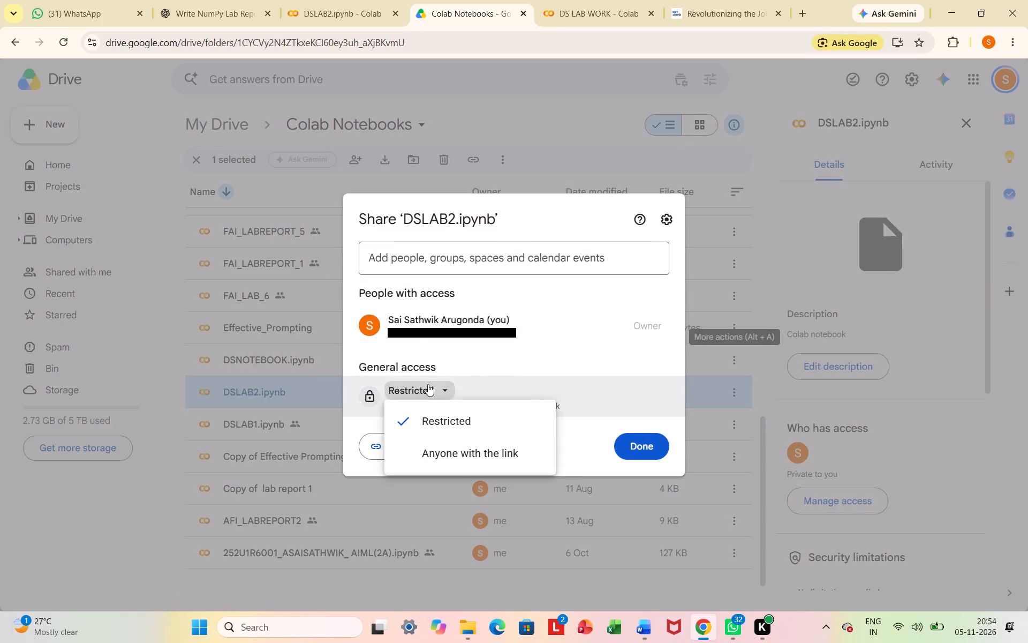
pyautogui.click(455, 453)
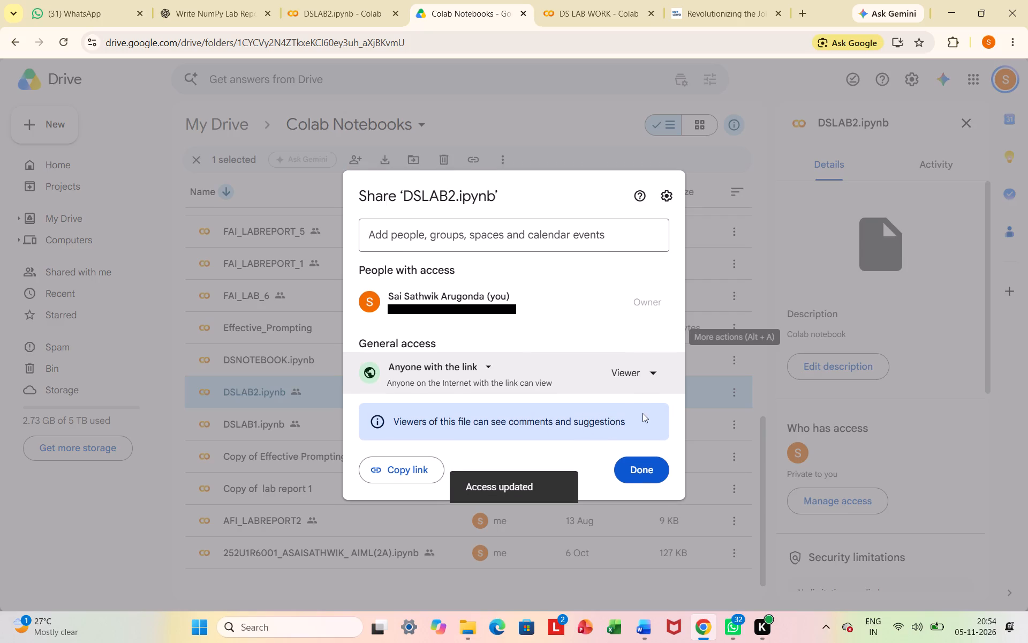
pyautogui.click(644, 459)
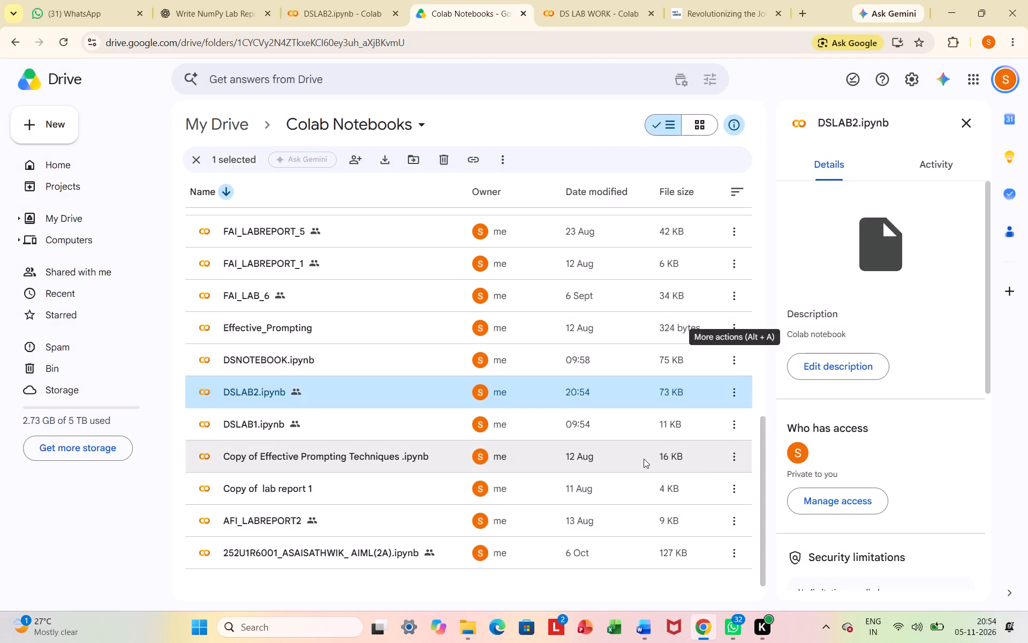
# Copy the sharing link of DSLAB2.ipynb from its access settings and close the sharing dialog.
pyautogui.scroll(-1, 817, 469)
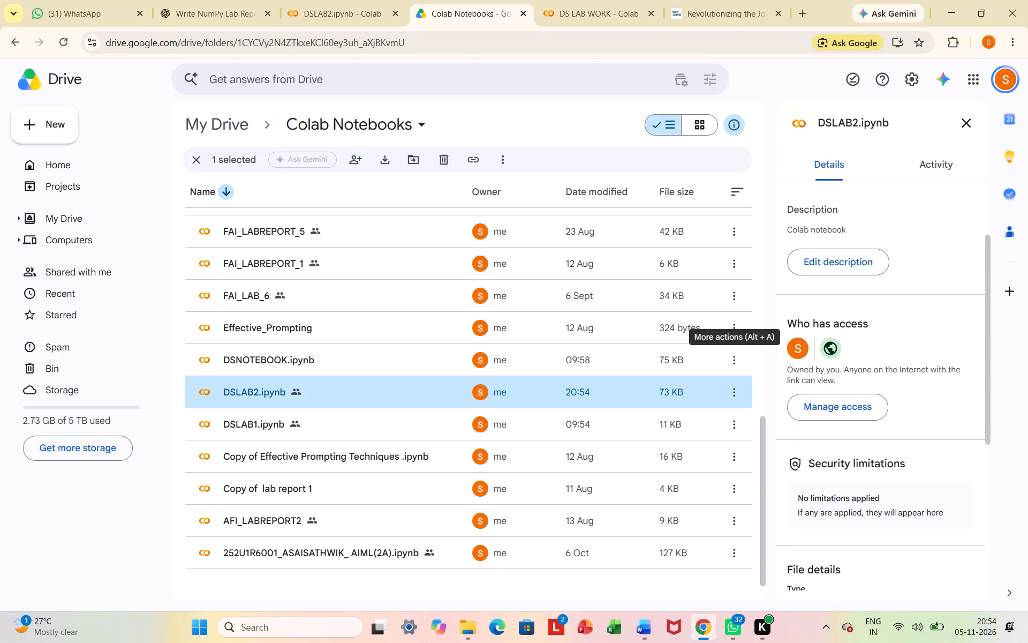
pyautogui.scroll(-2, 817, 469)
pyautogui.scroll(1, 817, 469)
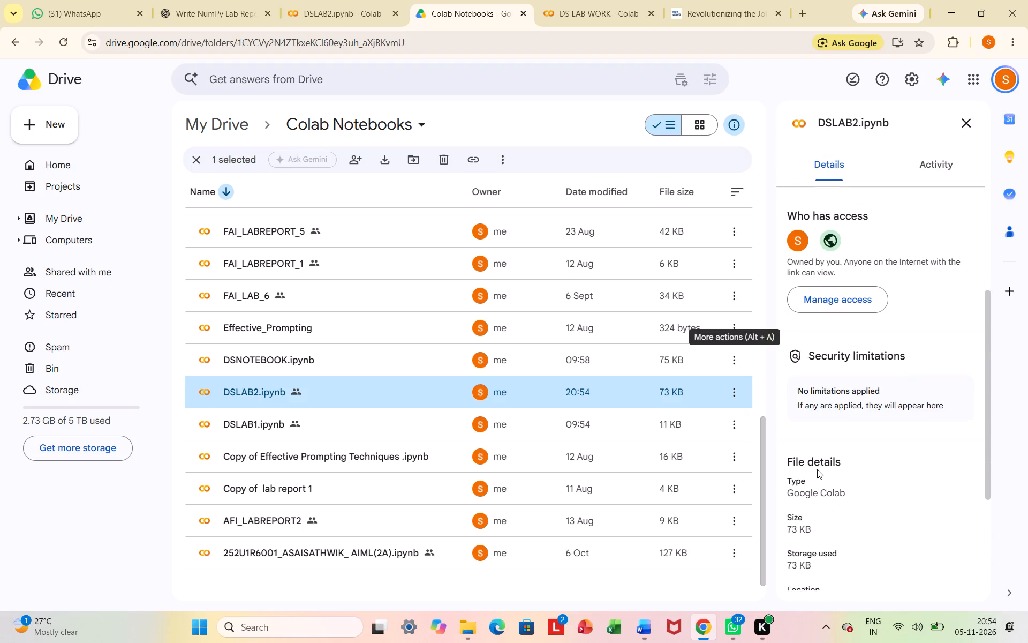
pyautogui.scroll(1, 817, 469)
pyautogui.scroll(3, 834, 304)
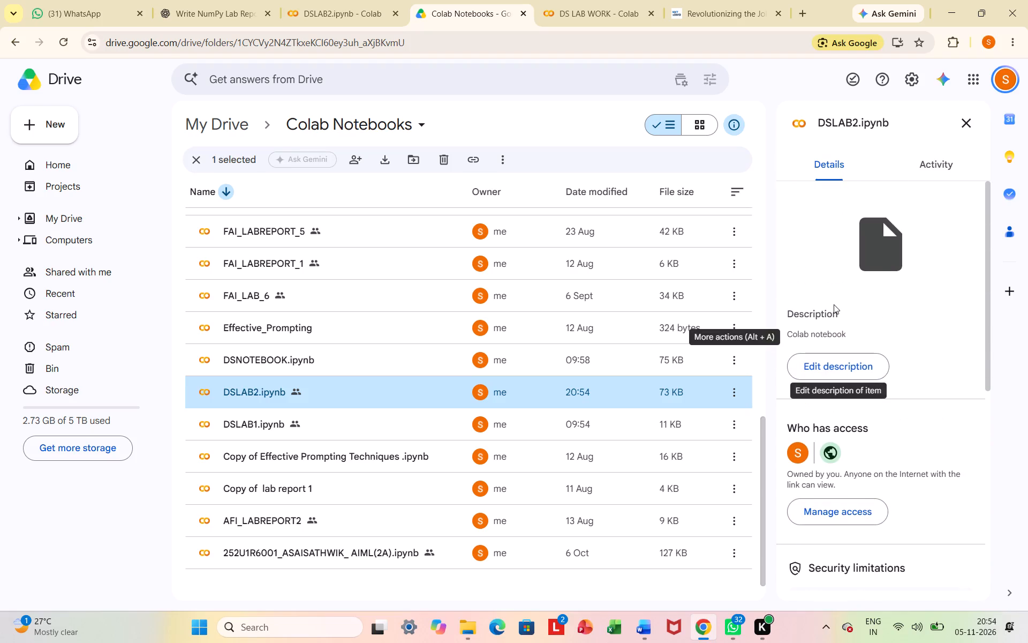
pyautogui.click(830, 507)
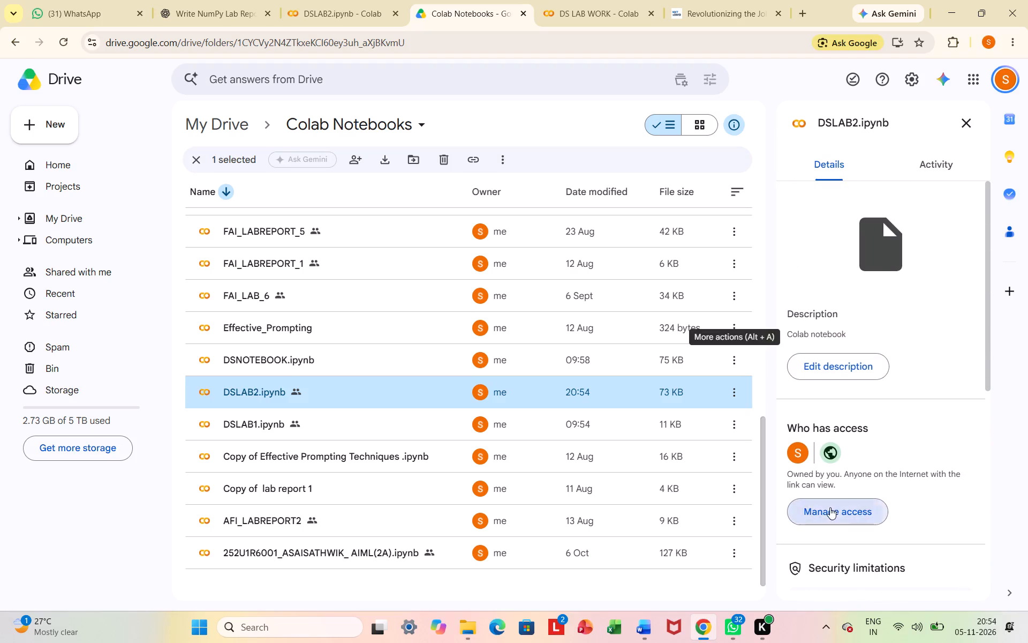
pyautogui.click(442, 477)
pyautogui.click(426, 472)
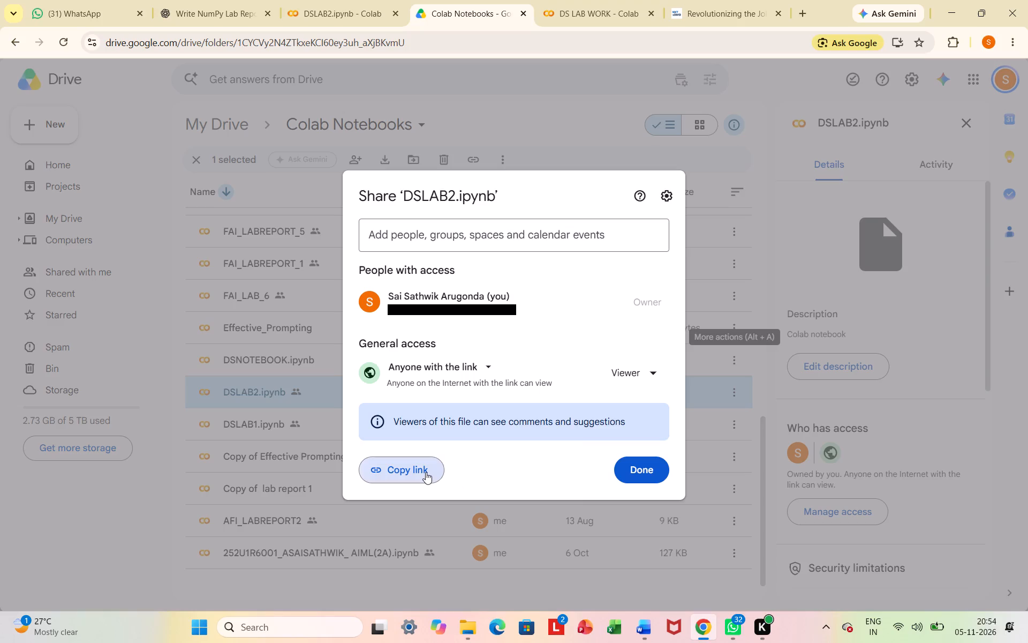
pyautogui.click(814, 464)
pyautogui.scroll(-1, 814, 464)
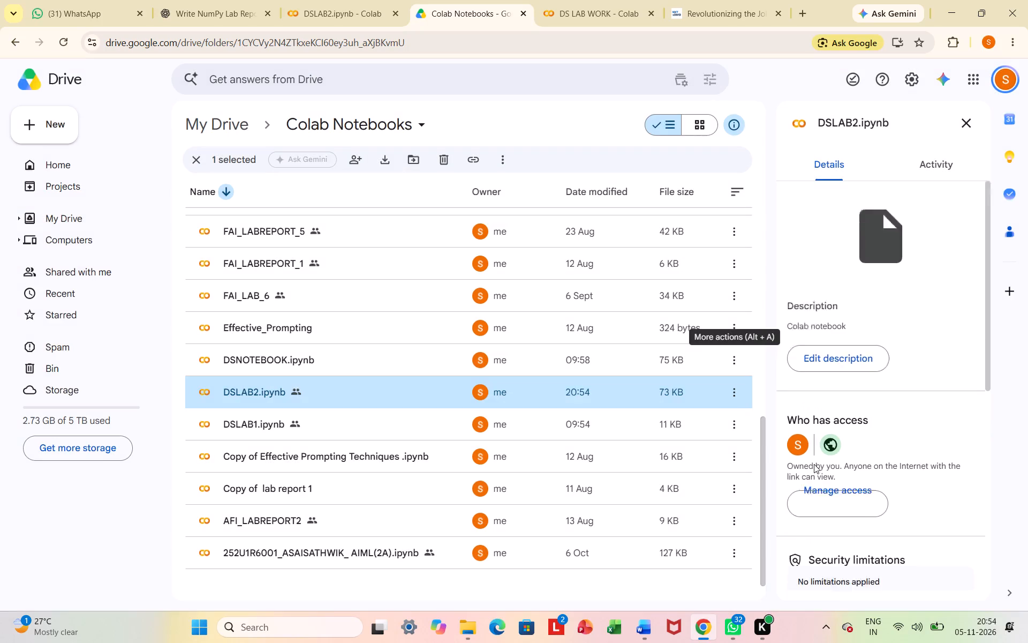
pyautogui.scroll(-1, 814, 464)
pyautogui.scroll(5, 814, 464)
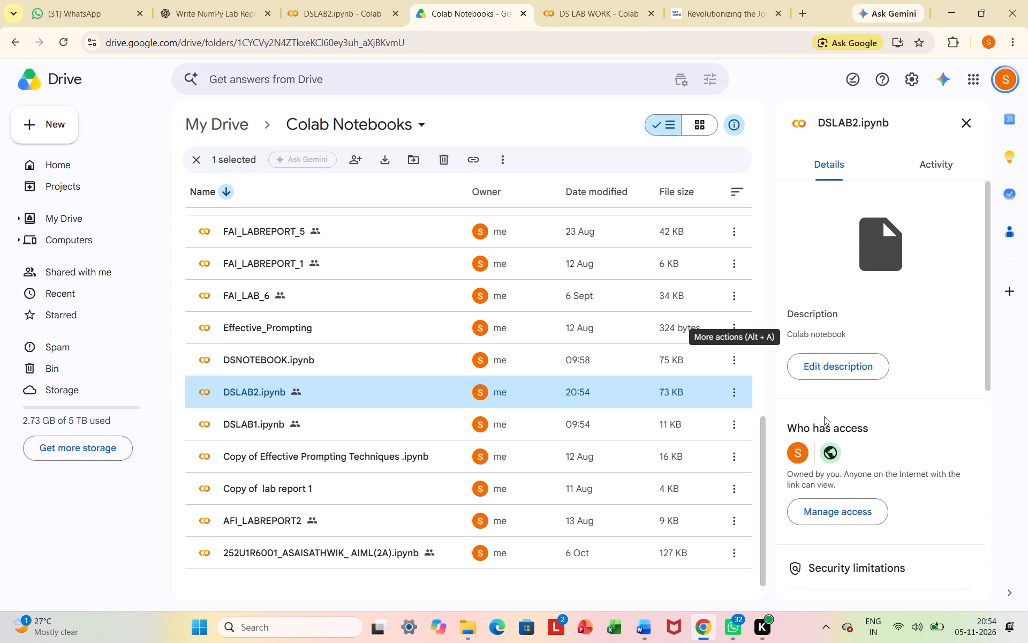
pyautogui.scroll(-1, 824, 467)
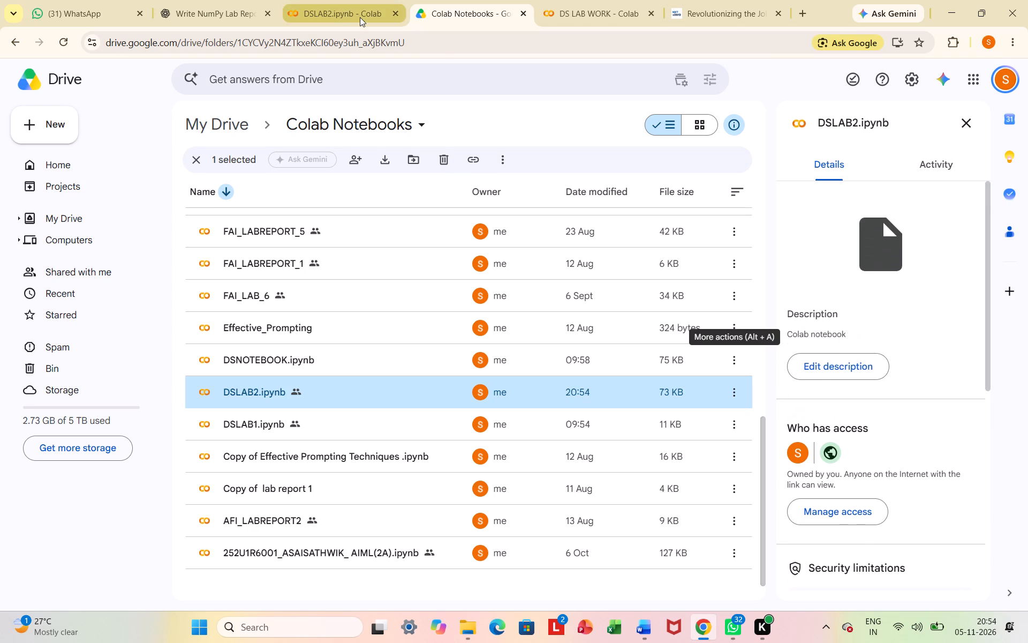
# Switch to the Word report, paste the copied notebook link under DRIVE LINK as a hyperlink, and save the document.
pyautogui.click(652, 624)
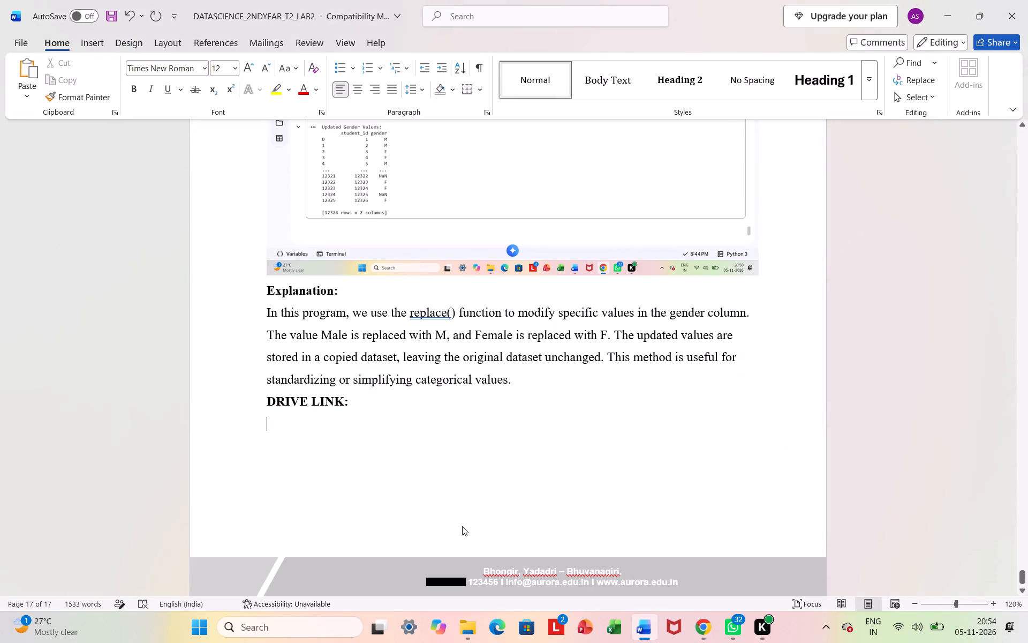
pyautogui.hotkey('ctrl', 'v')
pyautogui.press('space')
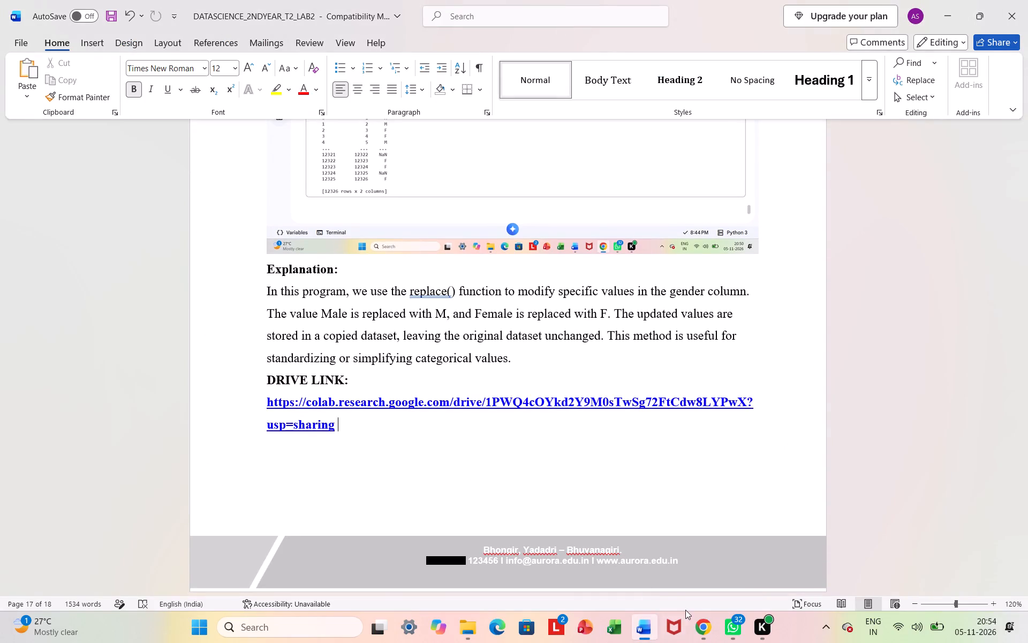
pyautogui.click(507, 449)
pyautogui.hotkey('ctrl', 's')
# Back in Chrome, open DSLAB2.ipynb from the Colab Notebooks folder, look through it to the last output, and return to the folder.
pyautogui.click(697, 618)
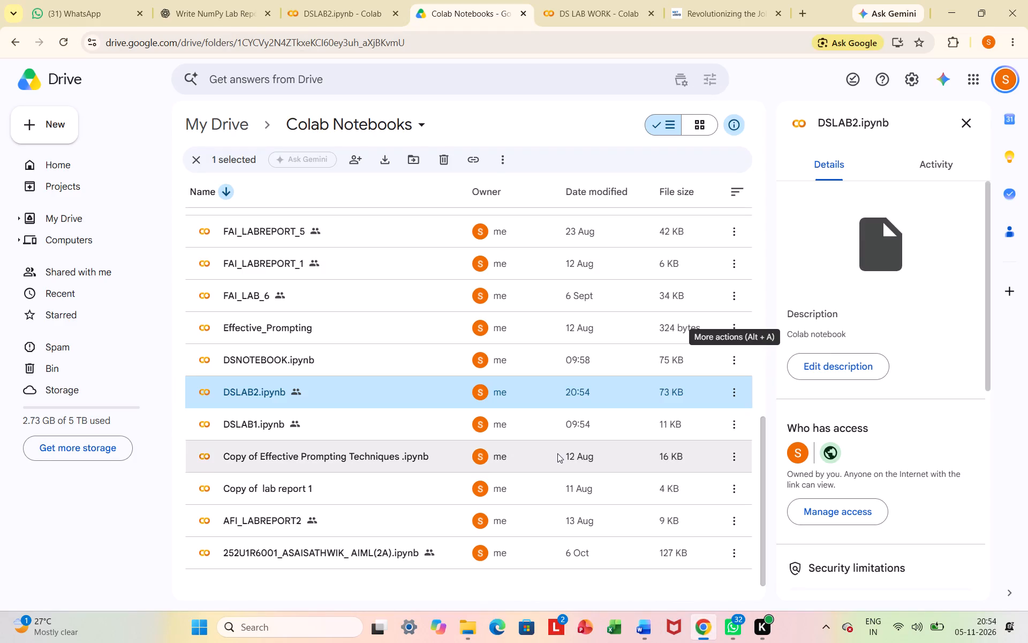
pyautogui.click(955, 126)
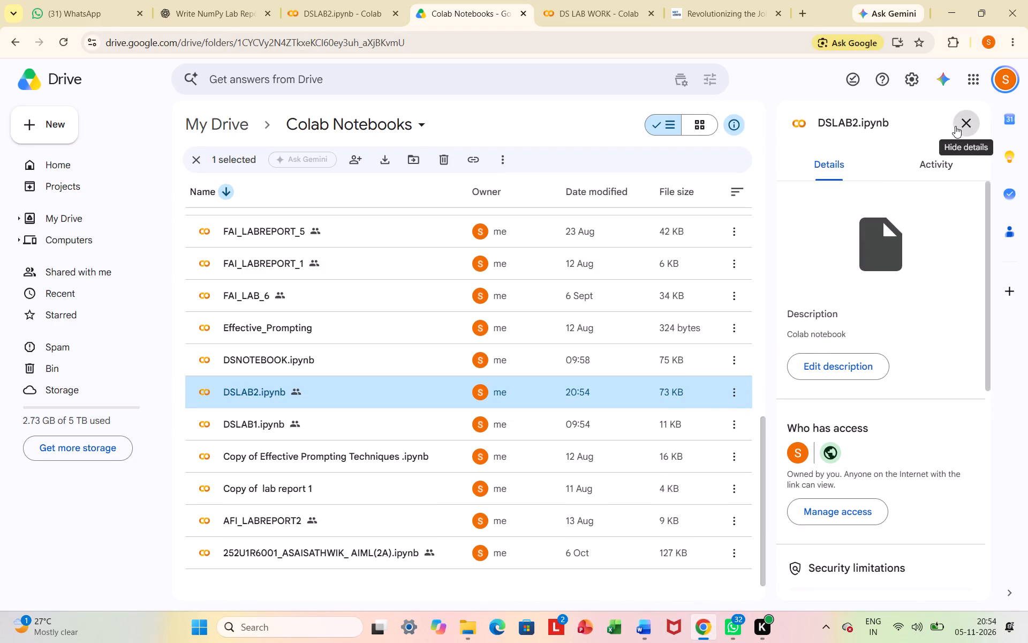
pyautogui.doubleClick(534, 399)
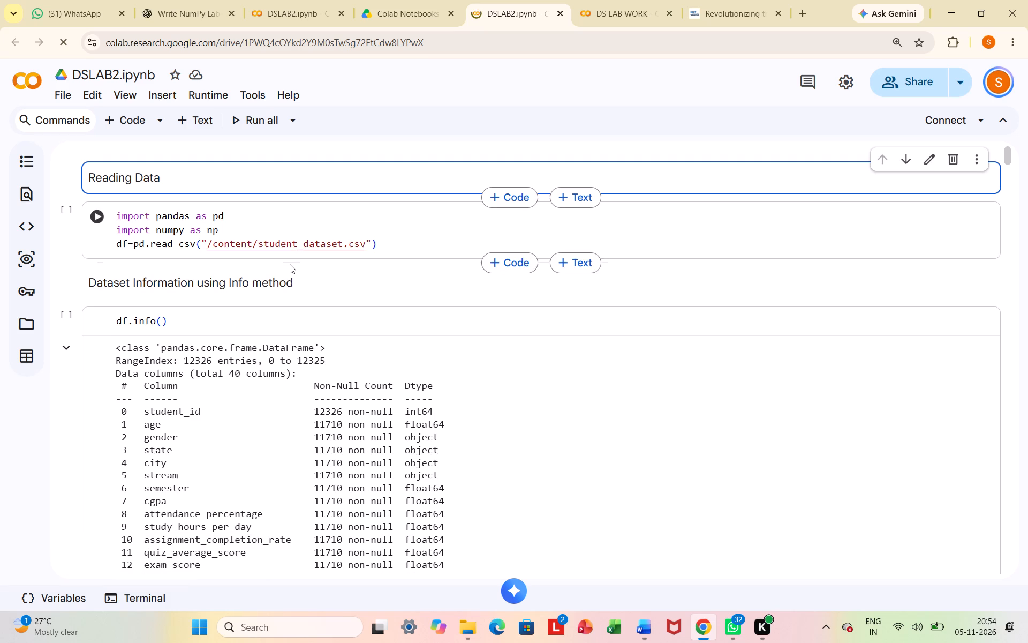
pyautogui.scroll(-19, 290, 264)
pyautogui.scroll(-17, 290, 264)
pyautogui.scroll(-6, 290, 264)
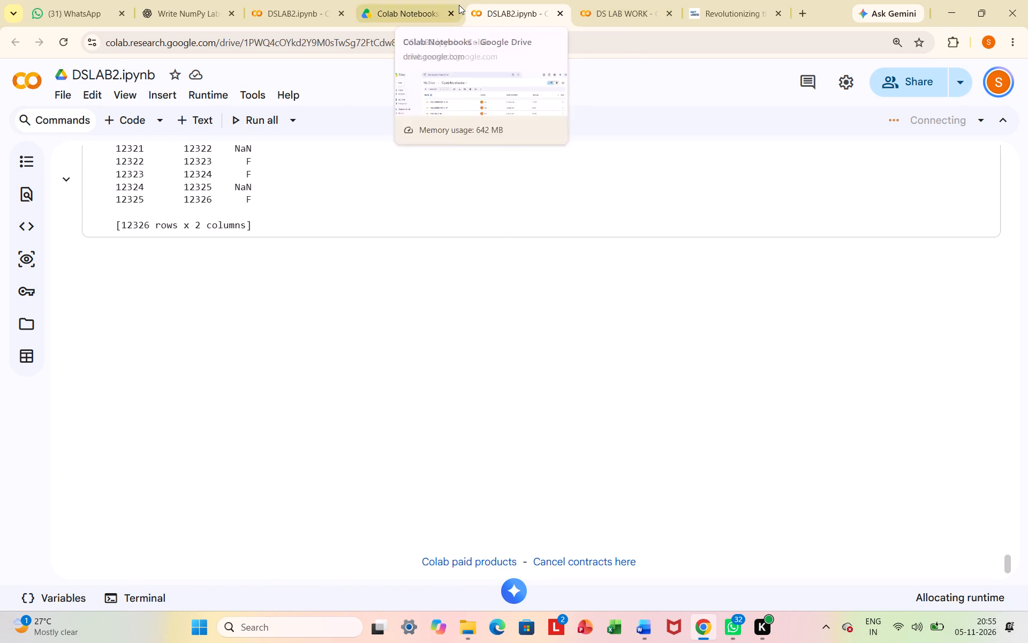
pyautogui.click(459, 5)
pyautogui.scroll(-1, 411, 337)
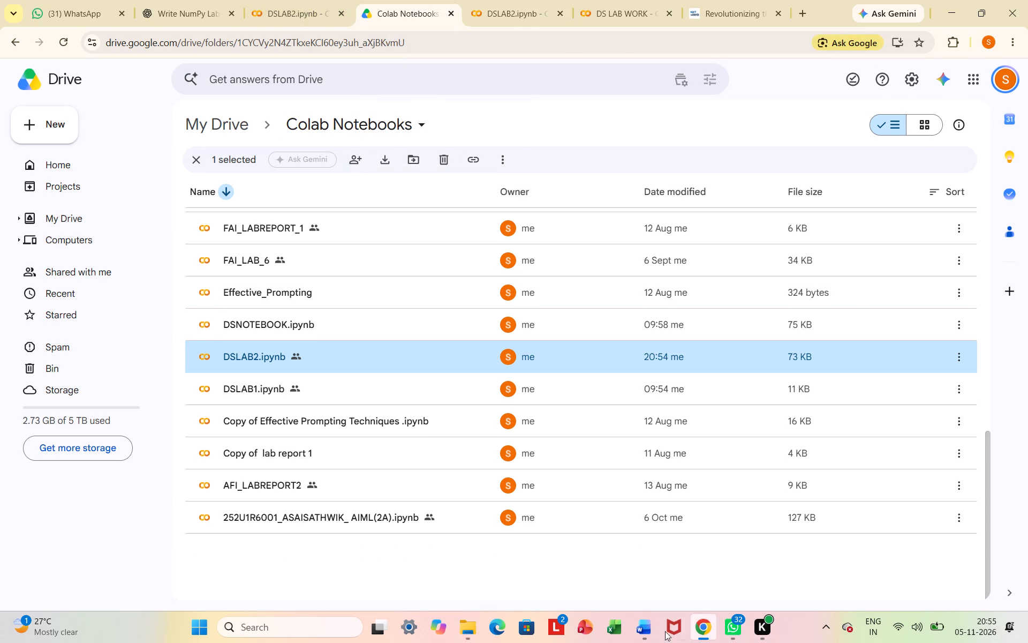
# Return to the Word report, add a space on the empty line below the drive link, and save the document.
pyautogui.click(646, 630)
pyautogui.click(485, 456)
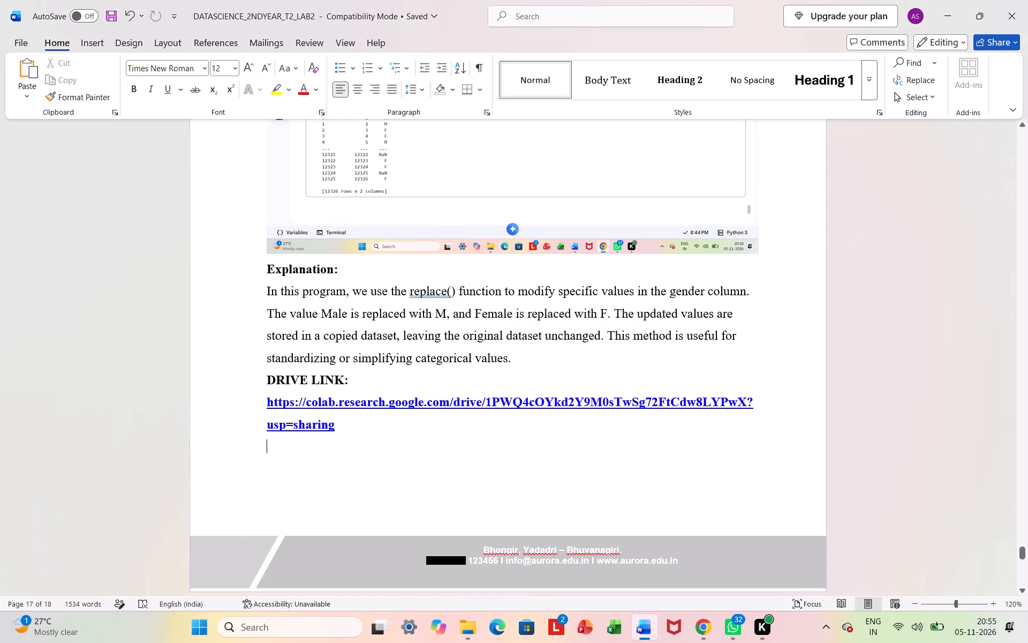
pyautogui.press('space')
pyautogui.scroll(1, 485, 456)
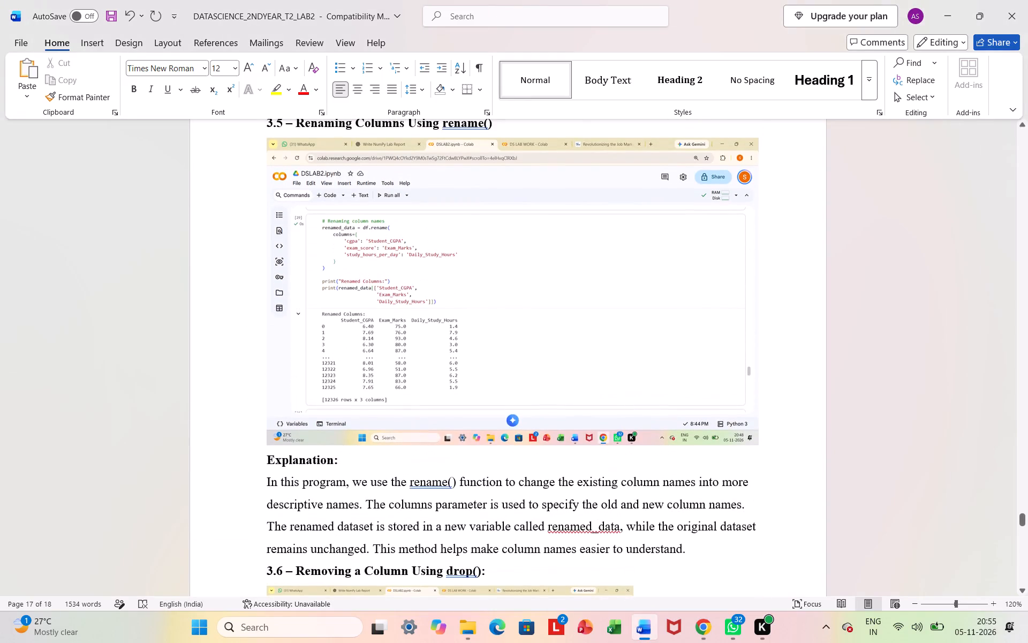
pyautogui.hotkey('ctrl', 's')
# Start filling in the empty Module Title cell in the student details table on the report's first page.
pyautogui.scroll(11, 482, 496)
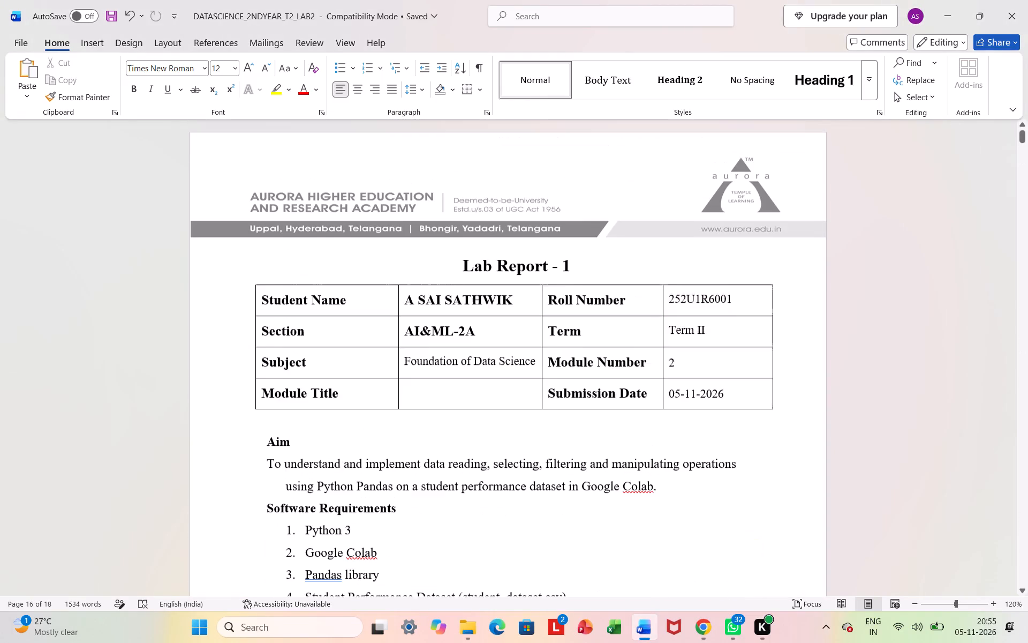
pyautogui.click(431, 396)
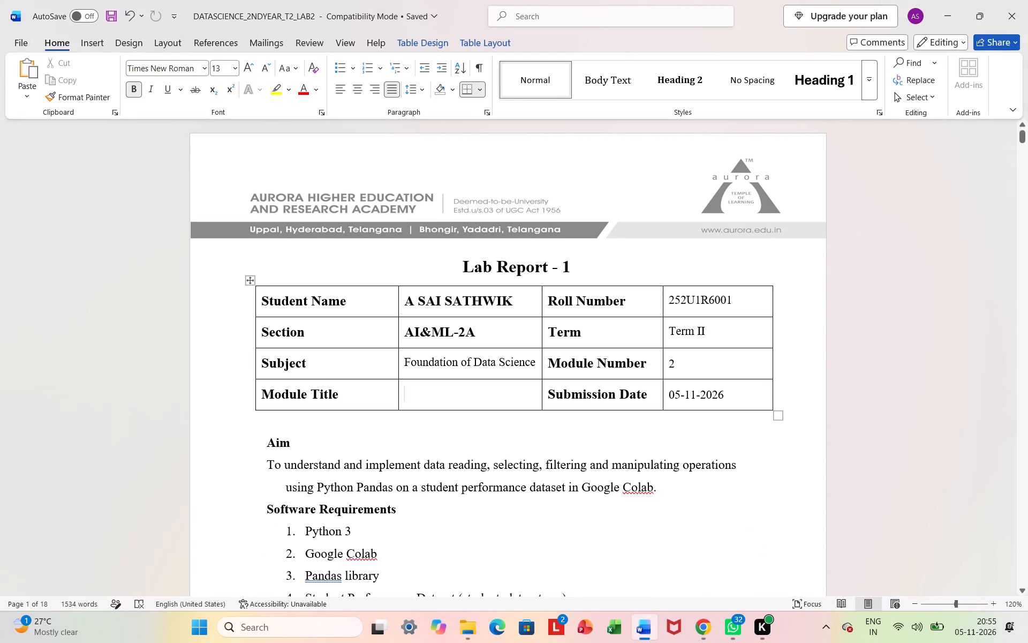
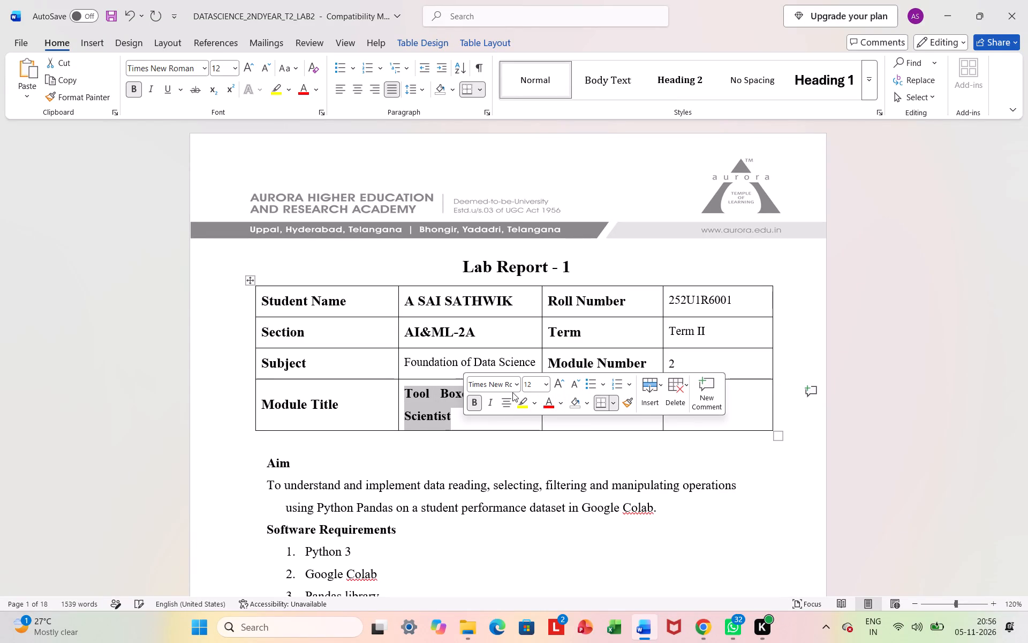
# Remove the bold formatting from the module title "Tool Boxes for Data Scientist" in the details table.
pyautogui.click(483, 402)
pyautogui.click(480, 401)
pyautogui.click(449, 400)
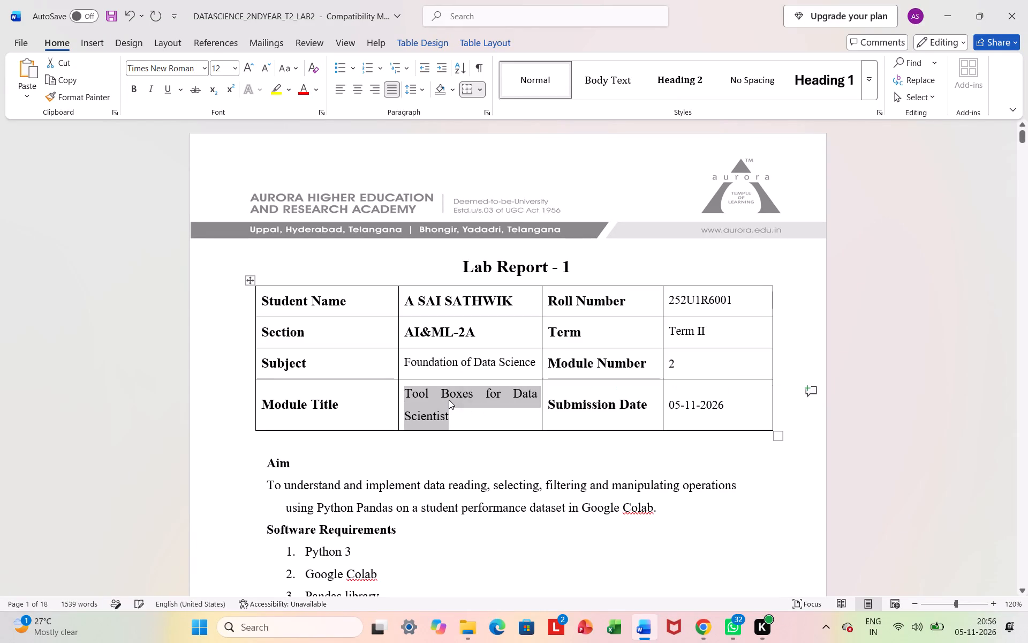
pyautogui.click(440, 394)
pyautogui.press('BackSpace')
pyautogui.press('space')
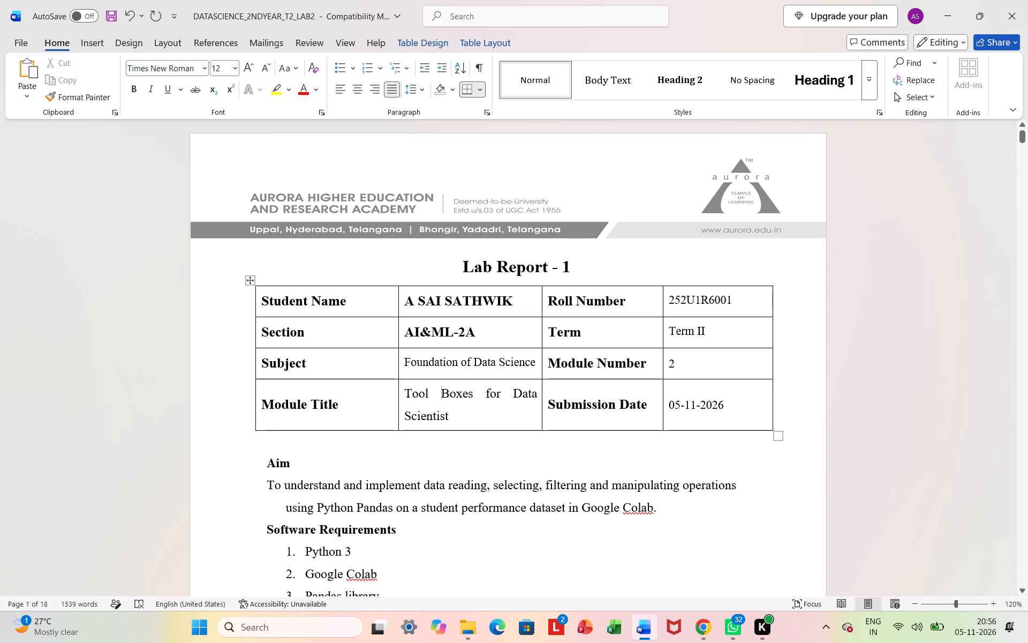
# Renumber the report title to "Lab Report - 2" and save the document.
pyautogui.scroll(-1, 453, 413)
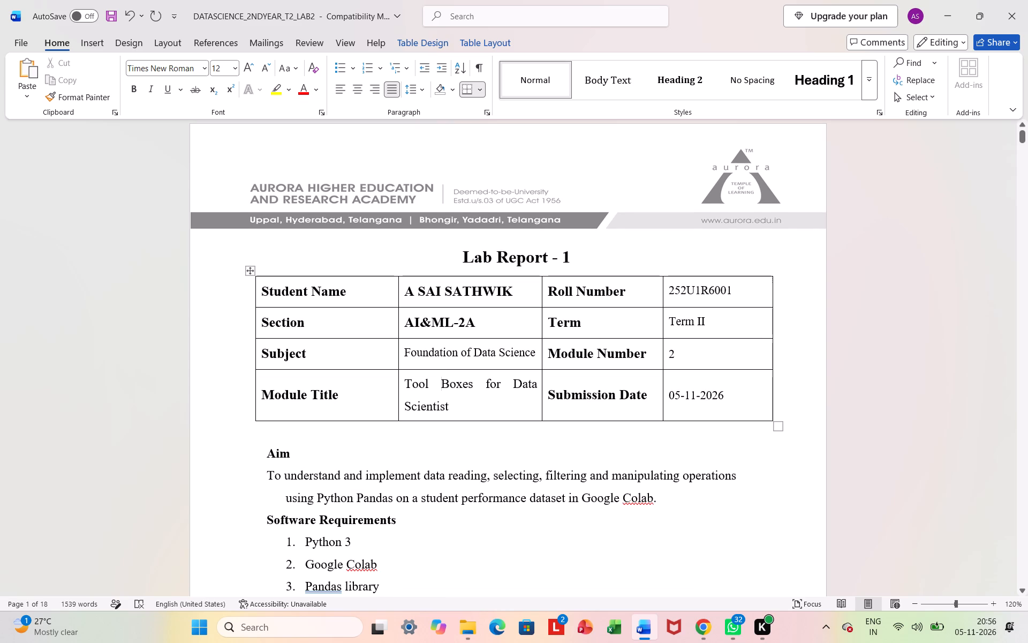
pyautogui.click(573, 262)
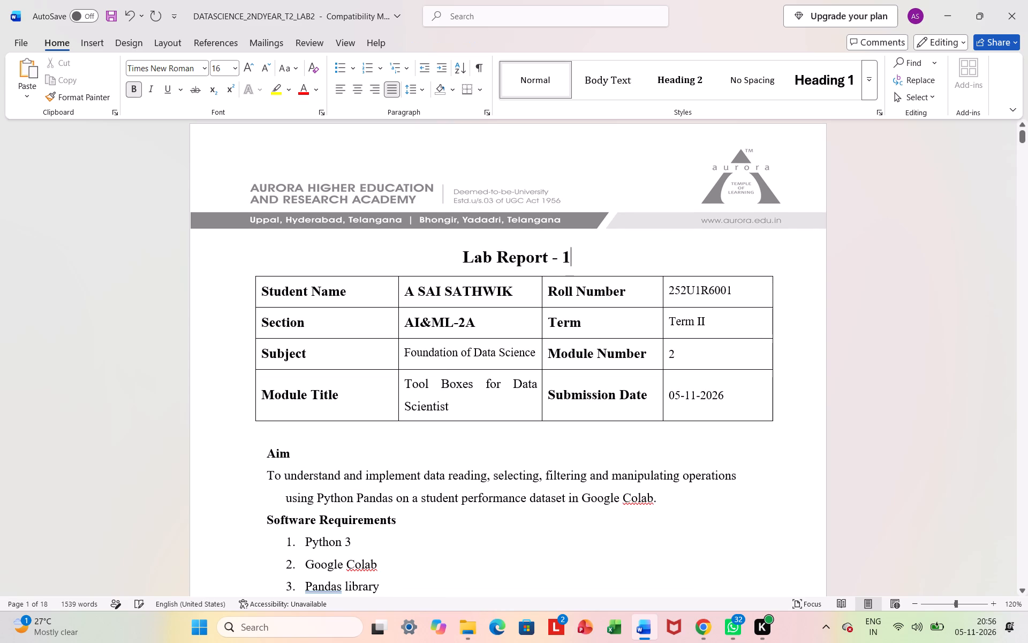
pyautogui.press('BackSpace')
pyautogui.press('2')
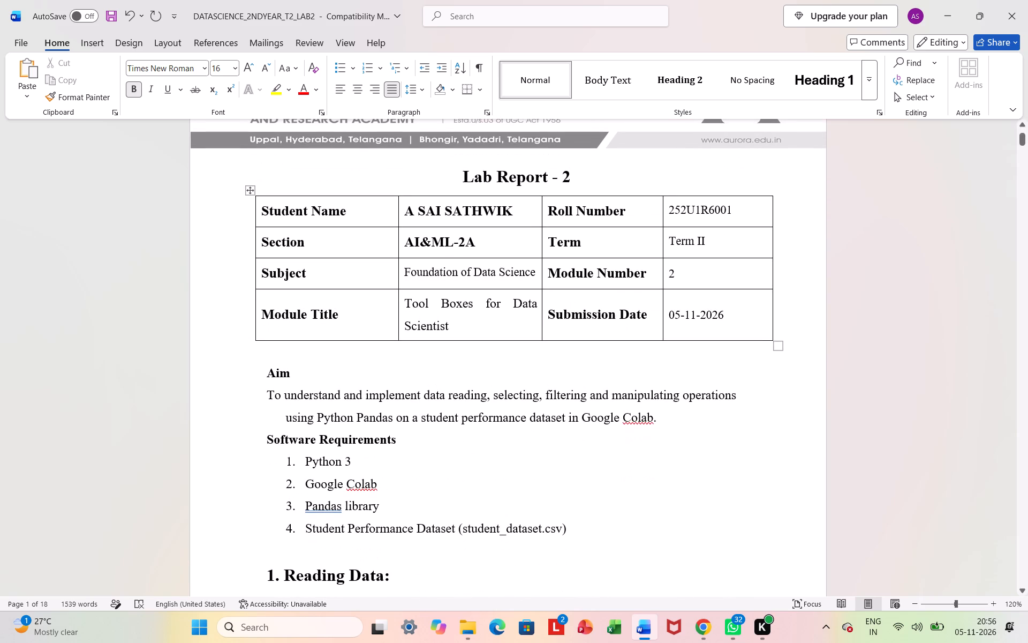
pyautogui.scroll(-1, 493, 273)
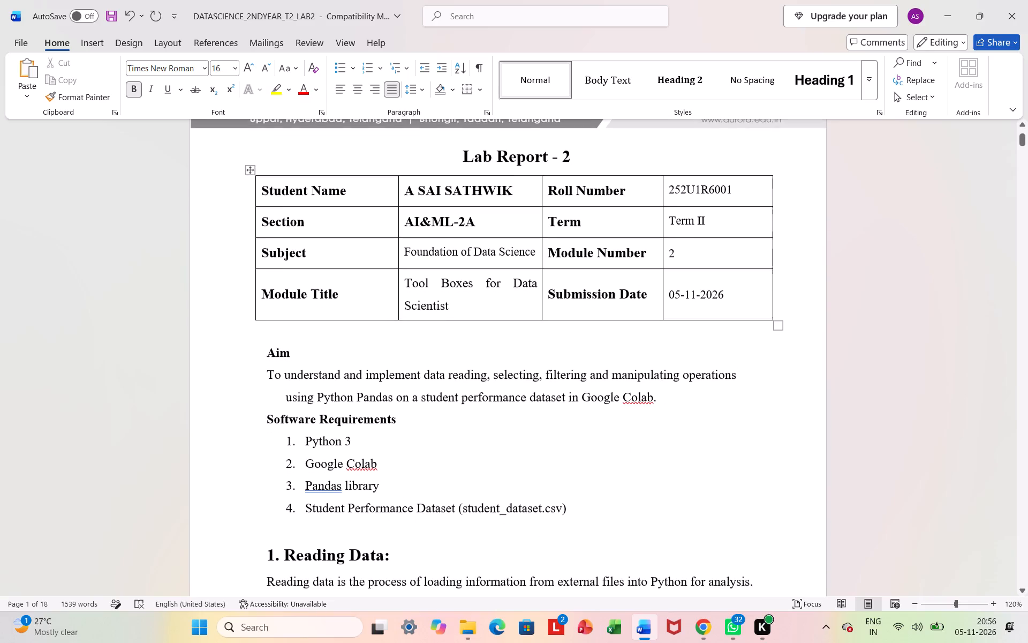
pyautogui.hotkey('ctrl', 's')
# Delete the blank lines between the CGPA filtering explanation and heading 2.4, Filtering Students Based on Multiple Conditions.
pyautogui.scroll(-1, 493, 273)
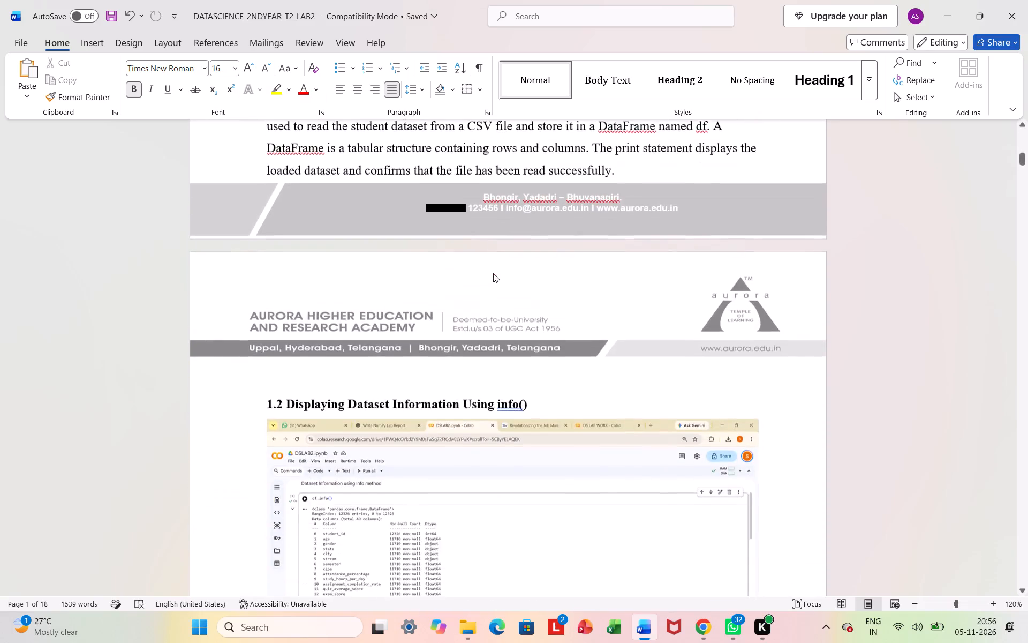
pyautogui.scroll(-1, 493, 273)
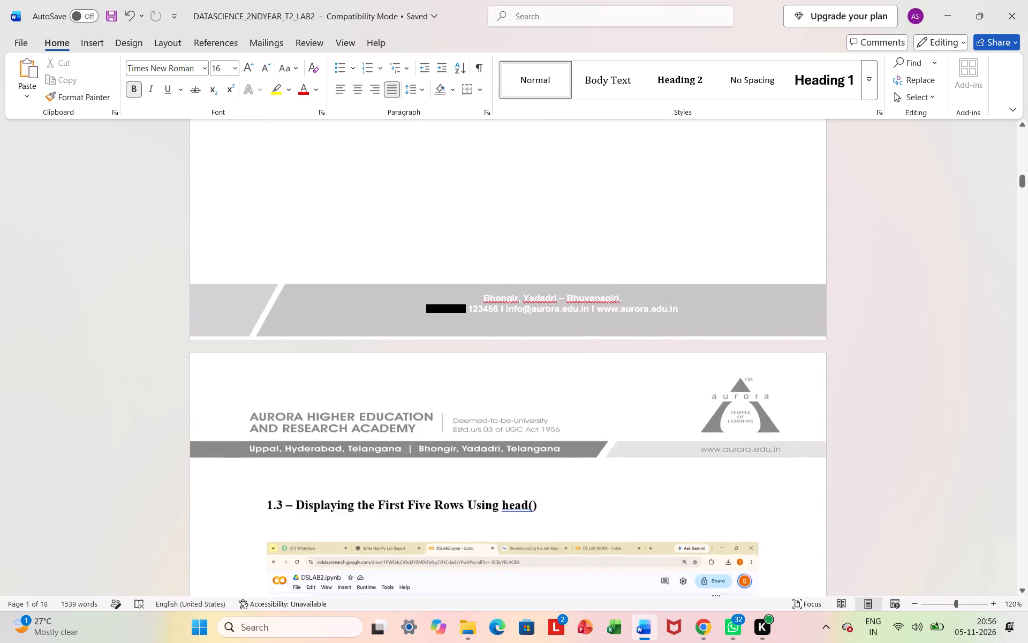
pyautogui.scroll(-1, 493, 273)
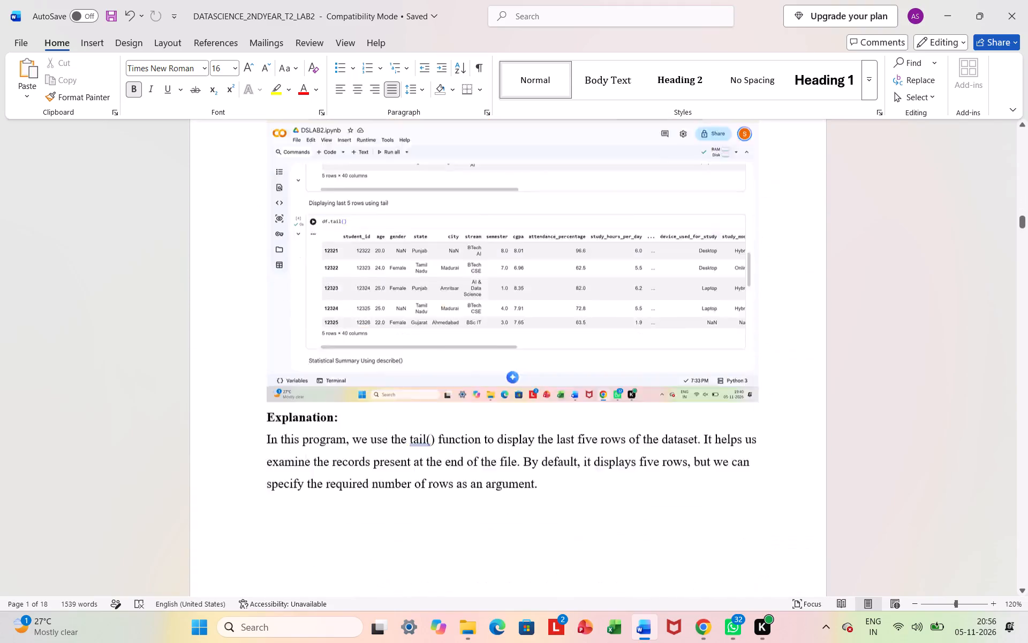
pyautogui.scroll(-1, 493, 273)
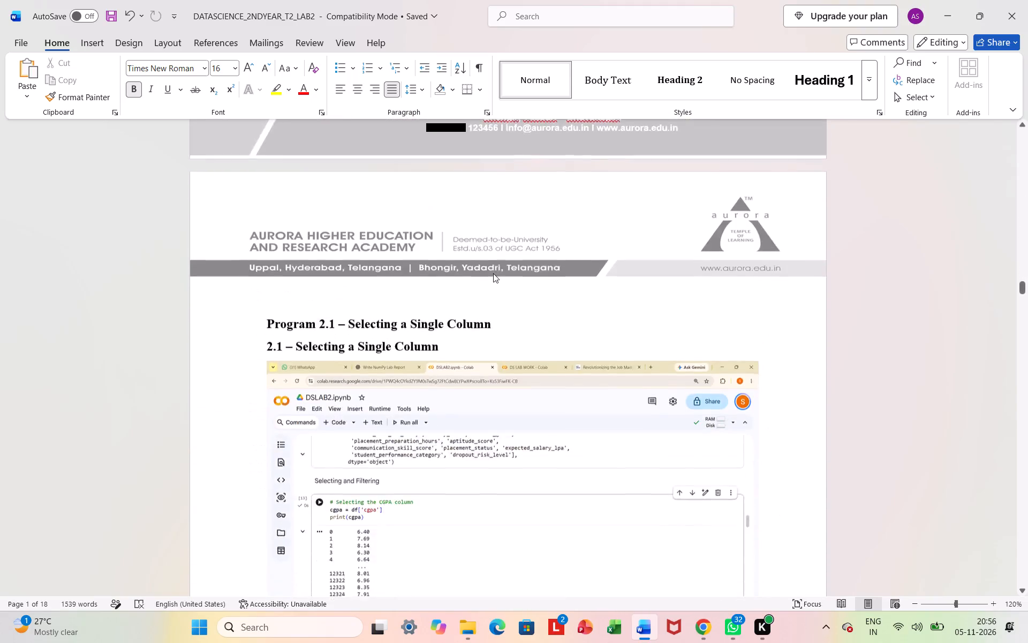
pyautogui.scroll(-2, 493, 273)
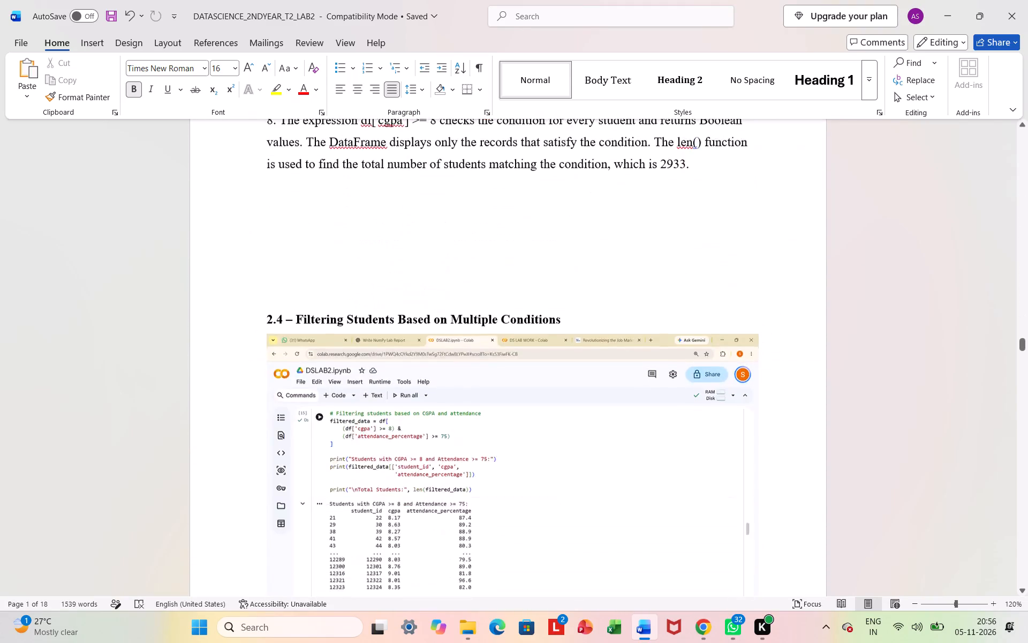
pyautogui.scroll(-1, 493, 273)
pyautogui.scroll(1, 493, 273)
pyautogui.scroll(1, 441, 273)
pyautogui.scroll(-1, 441, 273)
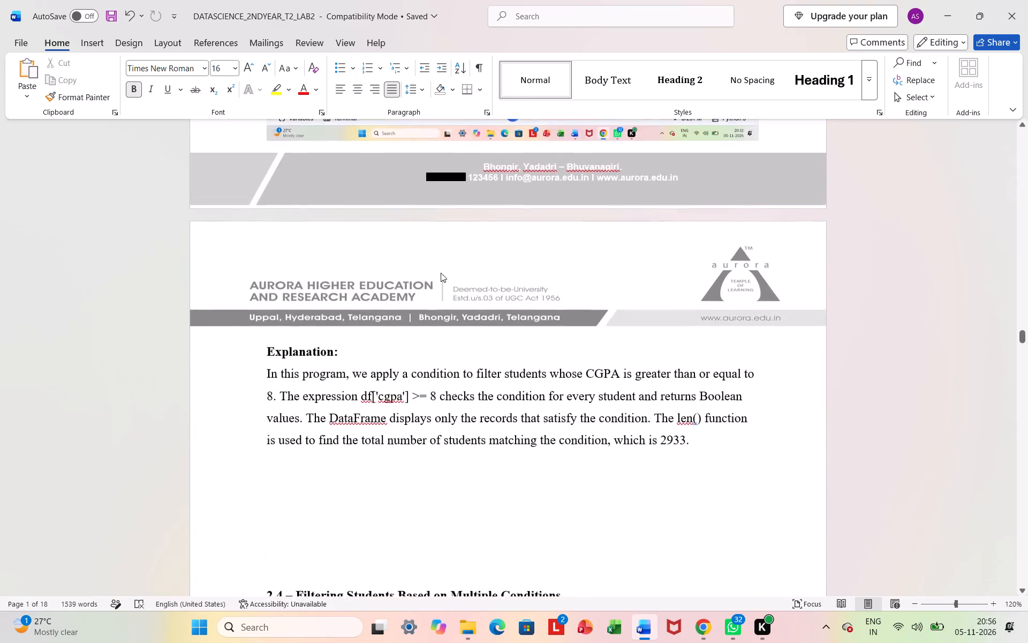
pyautogui.click(387, 398)
pyautogui.press('BackSpace')
pyautogui.press('Down')
pyautogui.press('BackSpace')
pyautogui.press('BackSpace')
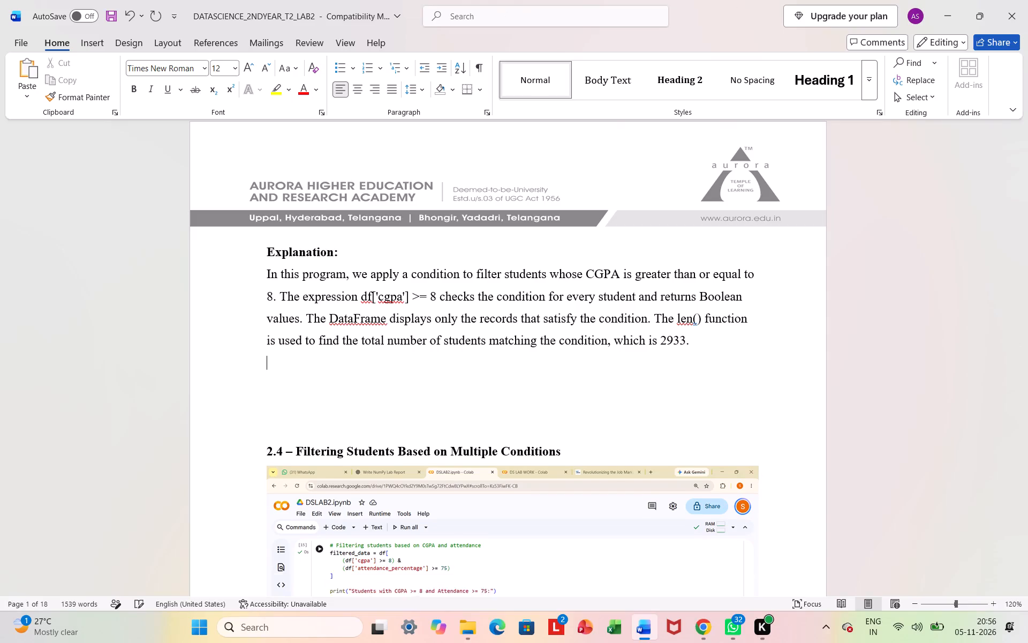
pyautogui.press('Down')
pyautogui.press('BackSpace')
pyautogui.press('Down')
pyautogui.press('BackSpace')
pyautogui.press('Down')
pyautogui.press('BackSpace')
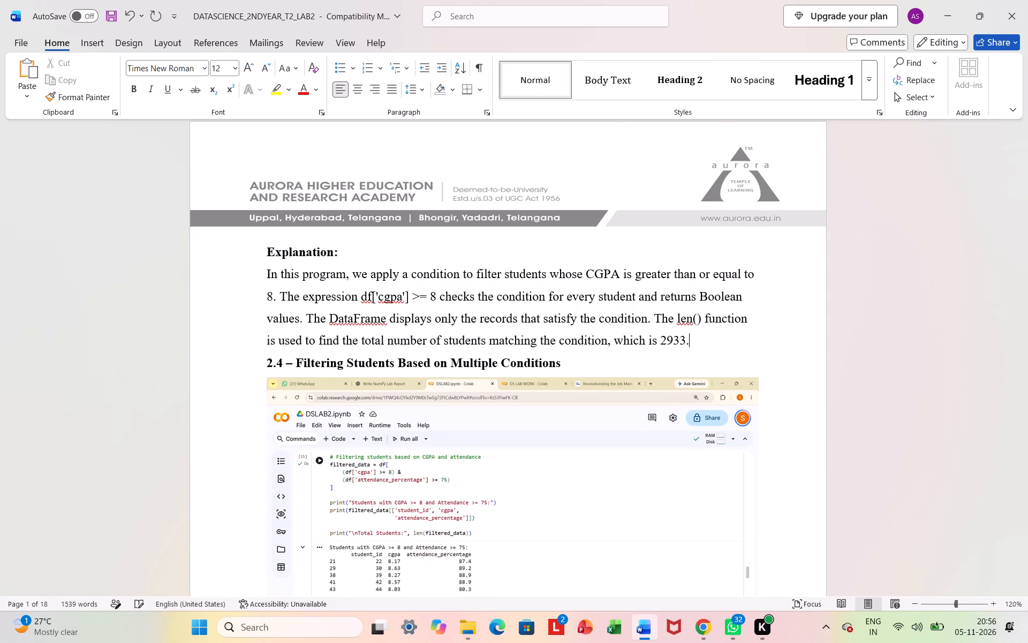
# Delete the blank lines between the isin() explanation and heading 2.7, Sorting Data Using sort_values().
pyautogui.scroll(-1, 387, 398)
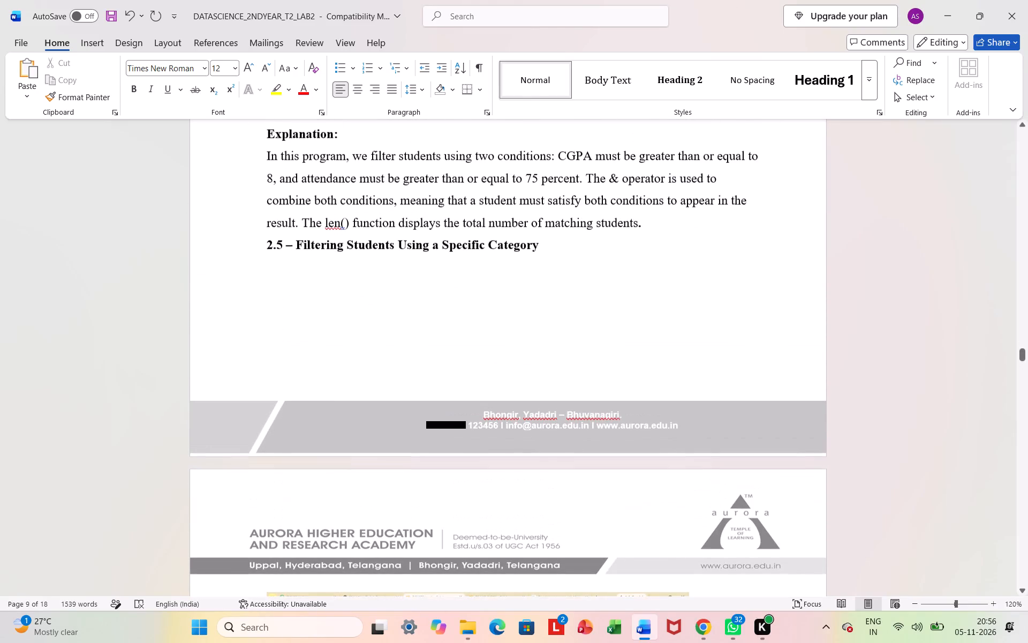
pyautogui.click(655, 223)
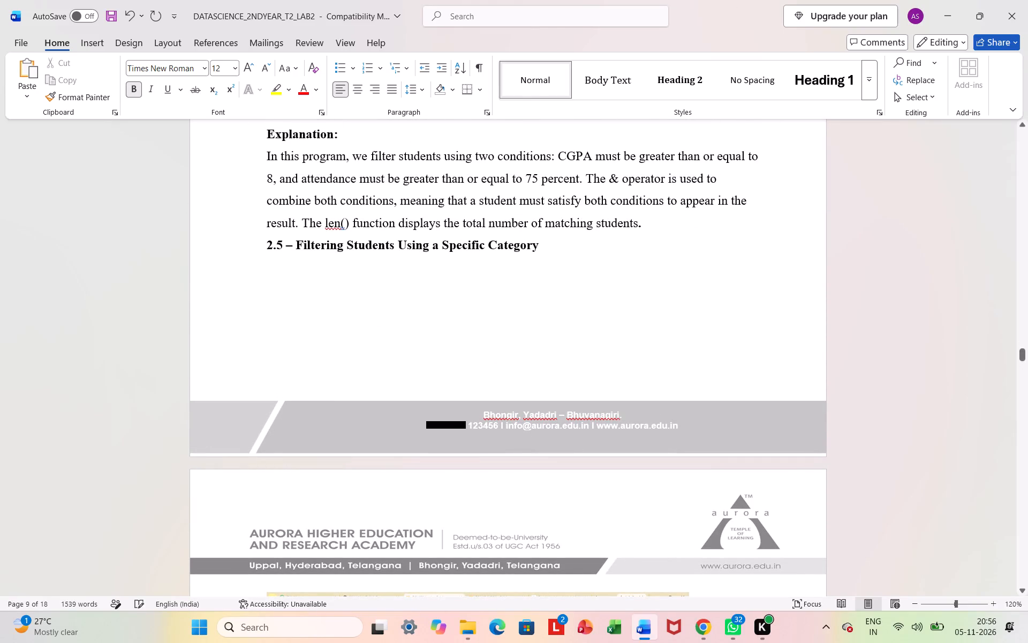
pyautogui.scroll(-1, 655, 223)
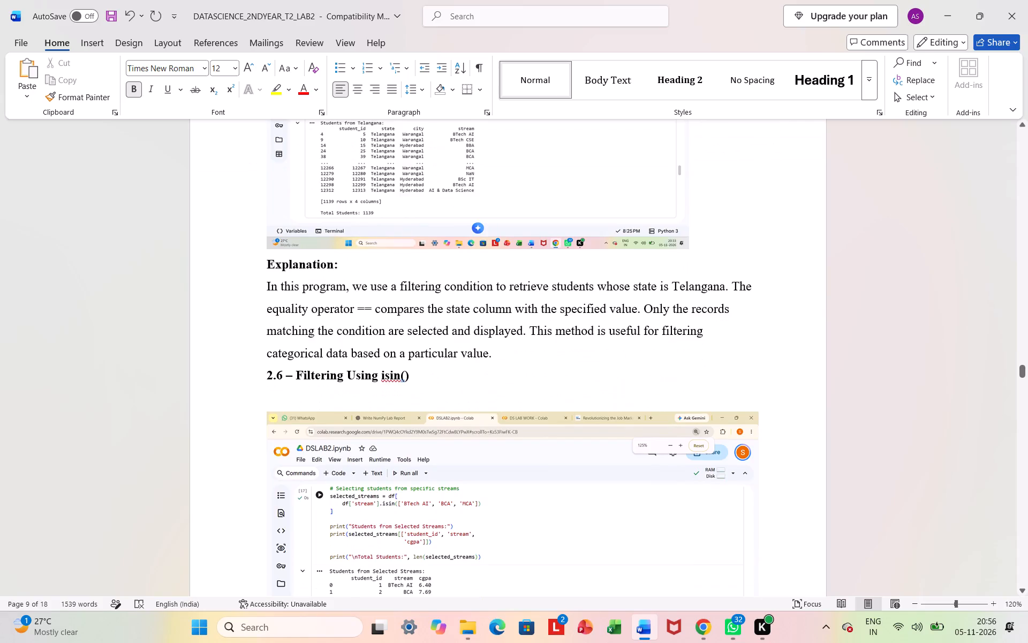
pyautogui.scroll(-1, 564, 300)
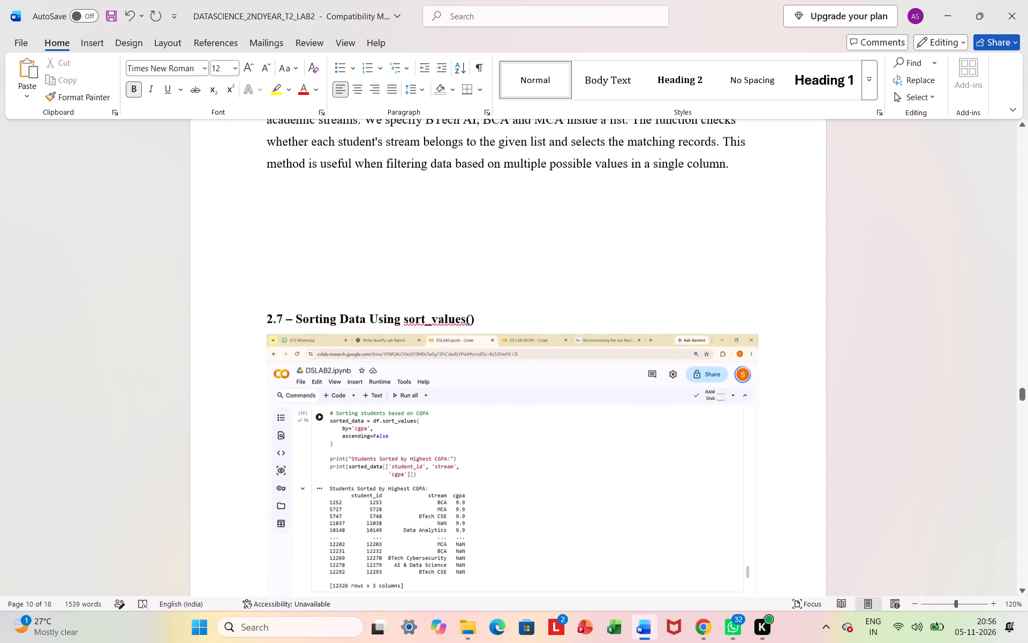
pyautogui.click(496, 284)
pyautogui.press('BackSpace')
pyautogui.press('BackSpace')
pyautogui.press('BackSpace')
pyautogui.press('Down')
pyautogui.press('BackSpace')
pyautogui.press('BackSpace')
pyautogui.press('BackSpace')
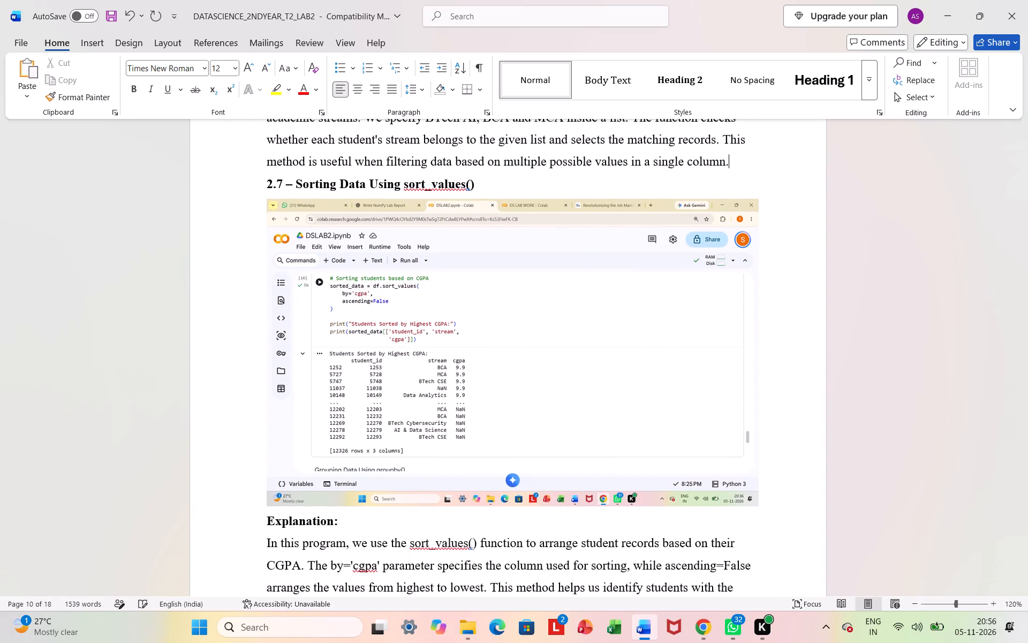
# Insert seven line breaks after the sort_values() explanation to push heading 2.8, Grouping Data Using groupby(), onto the next page.
pyautogui.scroll(-1, 496, 284)
pyautogui.click(430, 280)
pyautogui.press('Return')
pyautogui.press('Return')
pyautogui.press('Return')
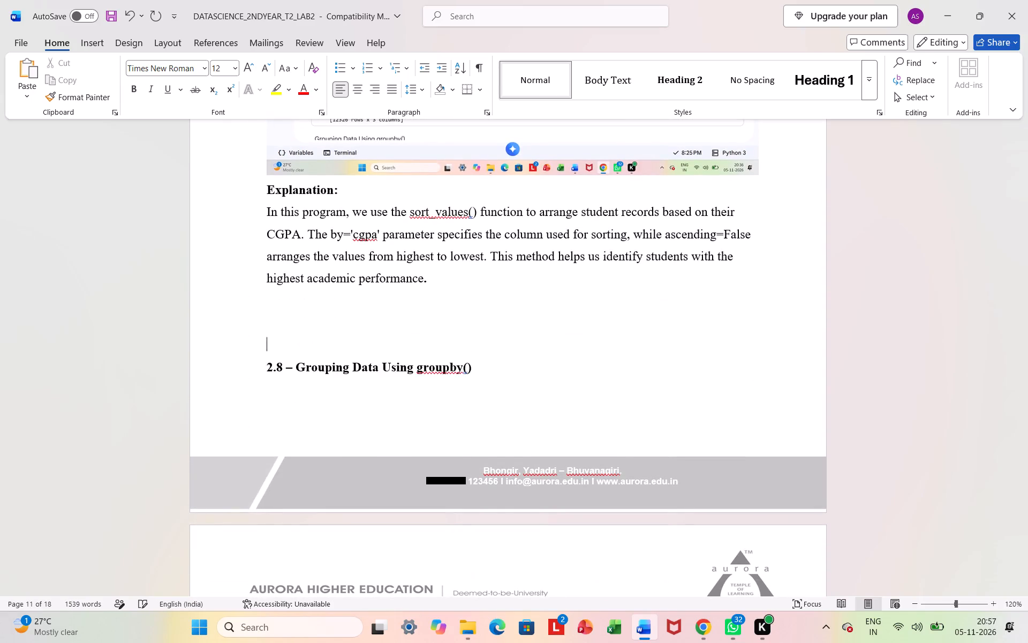
pyautogui.press('Return')
pyautogui.press('Return')
pyautogui.press('Return')
pyautogui.press('Return')
# Delete the blank lines between the groupby() explanation and the "3. Manipulating Data" heading.
pyautogui.scroll(-1, 430, 280)
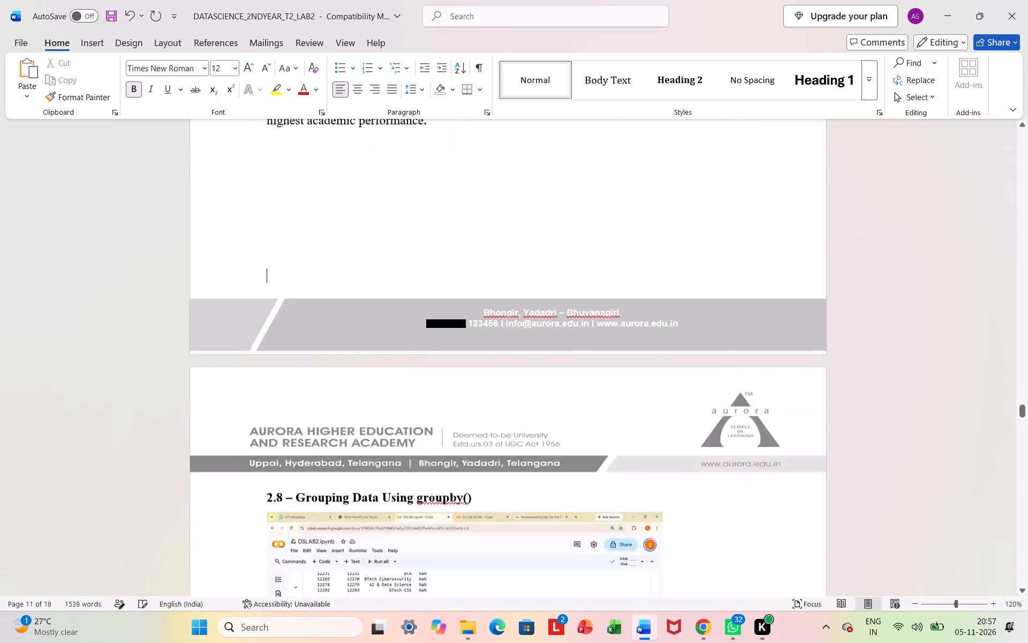
pyautogui.scroll(-2, 430, 280)
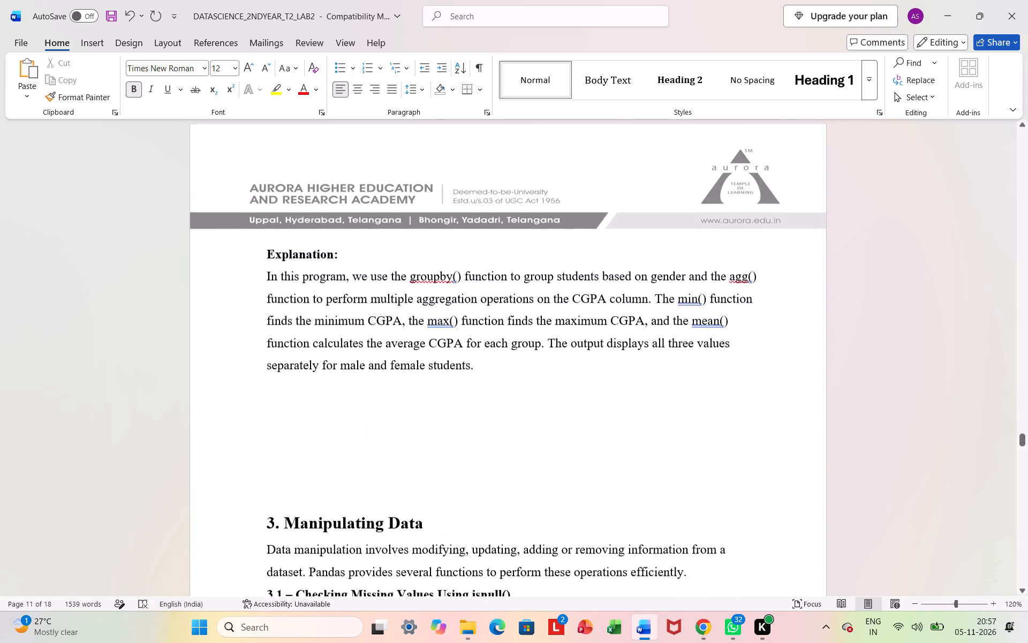
pyautogui.click(378, 463)
pyautogui.press('BackSpace')
pyautogui.press('BackSpace')
pyautogui.press('BackSpace')
pyautogui.press('Down')
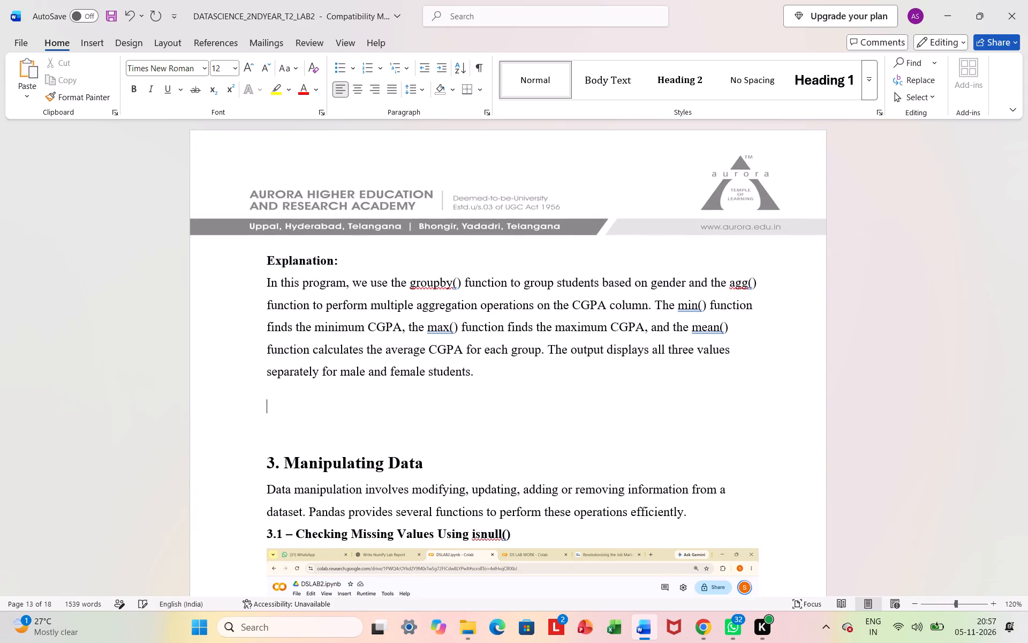
pyautogui.press('BackSpace')
pyautogui.press('BackSpace')
pyautogui.press('Down')
pyautogui.press('BackSpace')
# Delete the blank lines above heading 3.2, Removing Missing Values Using dropna().
pyautogui.scroll(-1, 378, 463)
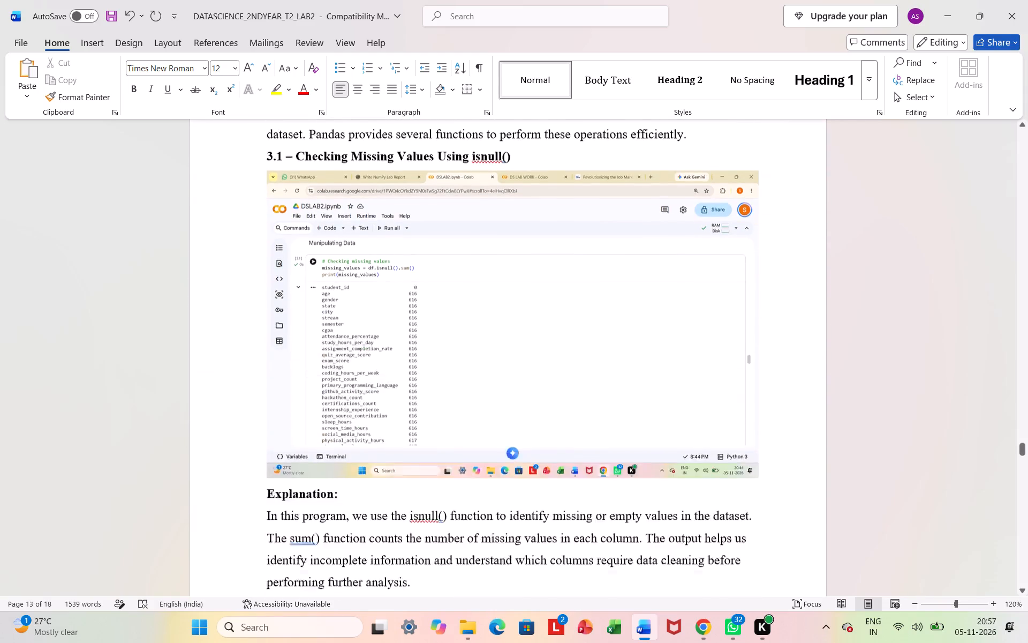
pyautogui.scroll(-1, 378, 463)
pyautogui.click(324, 394)
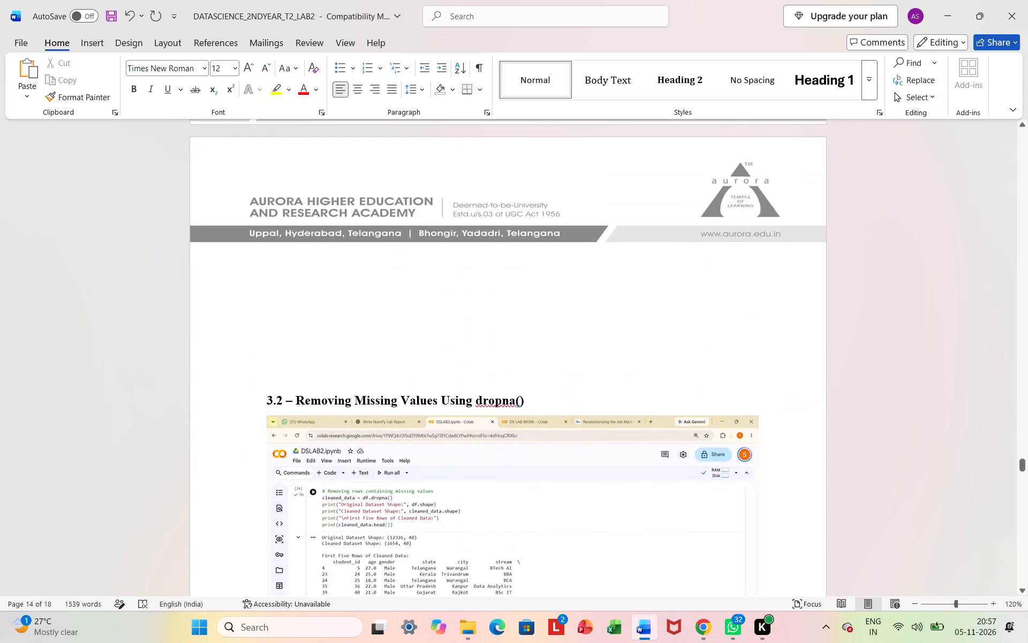
pyautogui.press('Up')
pyautogui.press('Down')
pyautogui.press('Up')
pyautogui.press('BackSpace')
pyautogui.press('BackSpace')
pyautogui.press('BackSpace')
pyautogui.press('BackSpace')
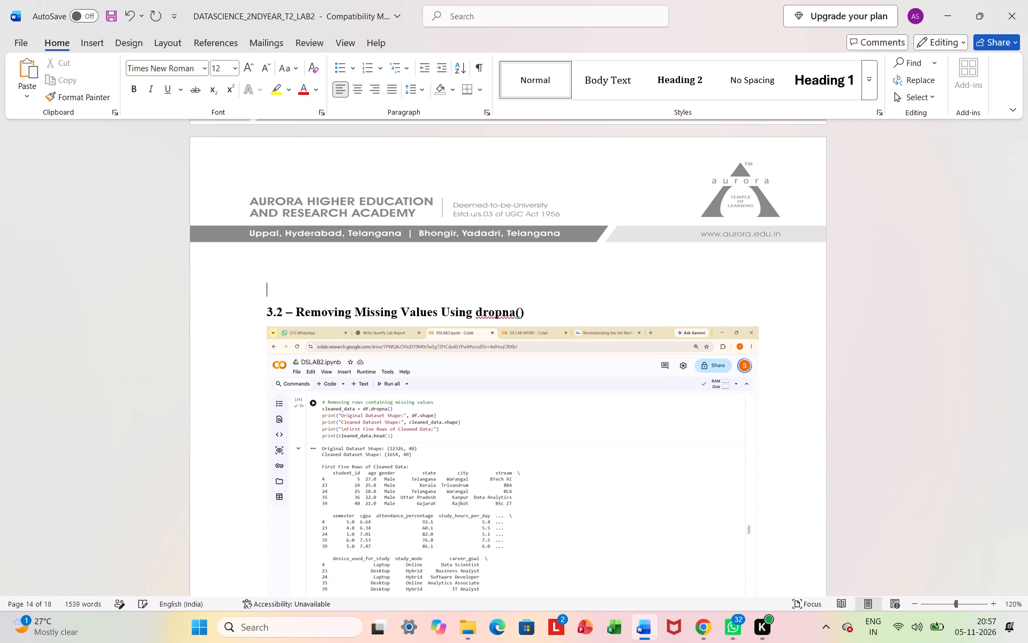
pyautogui.press('BackSpace')
pyautogui.press('BackSpace')
# Delete the empty last page after the Colab link and save the document.
pyautogui.scroll(-1, 324, 394)
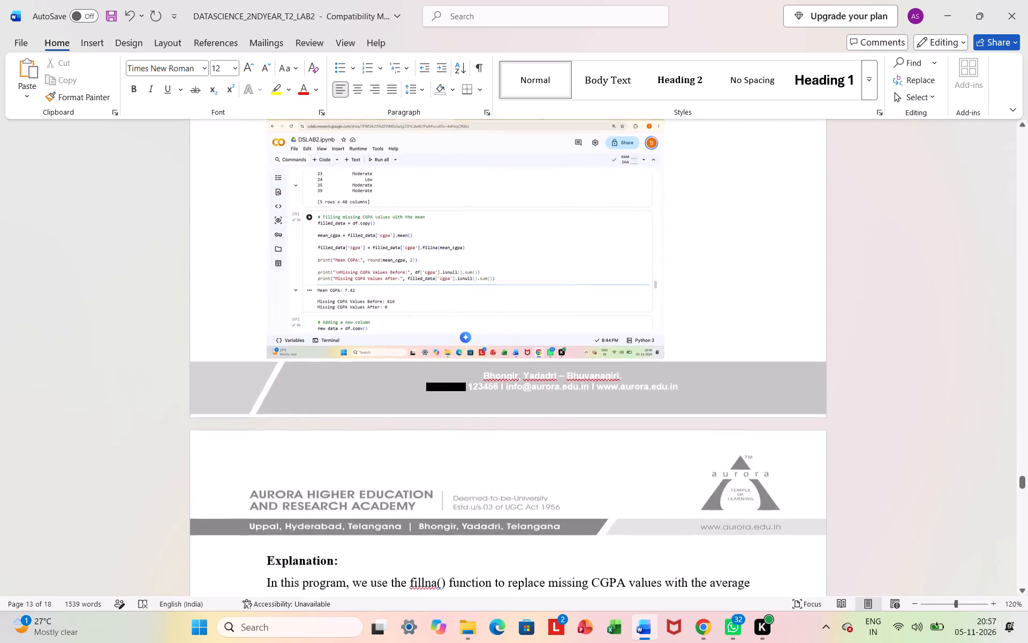
pyautogui.scroll(-2, 324, 394)
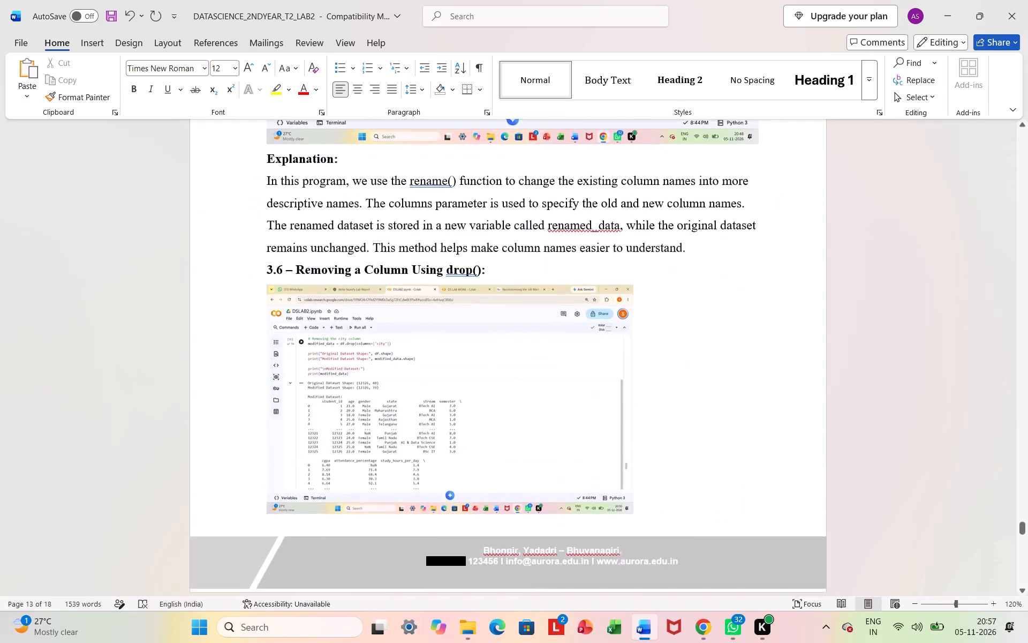
pyautogui.scroll(-1, 324, 394)
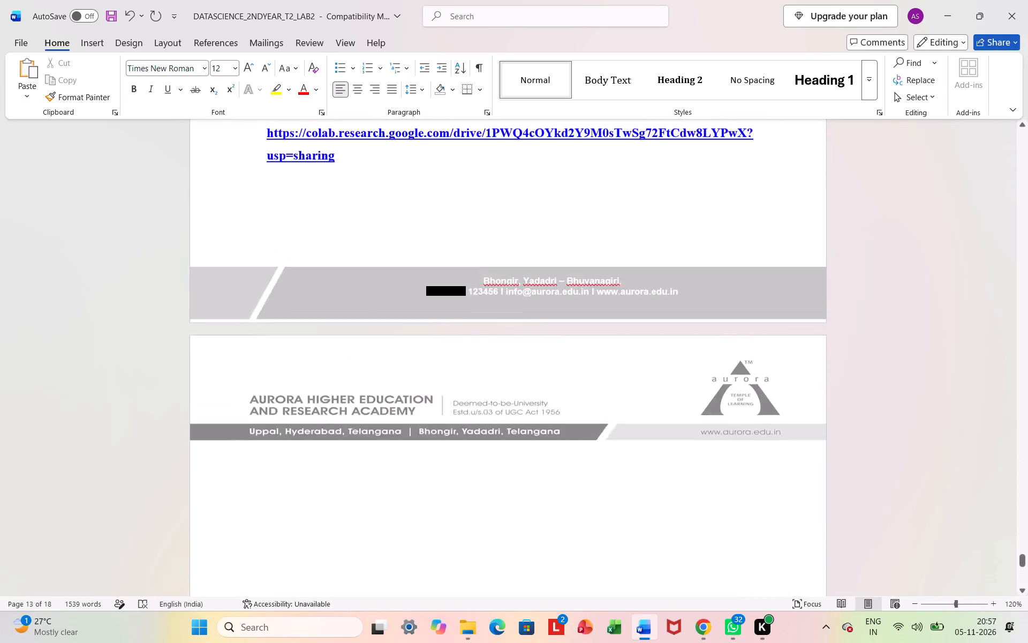
pyautogui.scroll(-1, 324, 394)
pyautogui.click(283, 384)
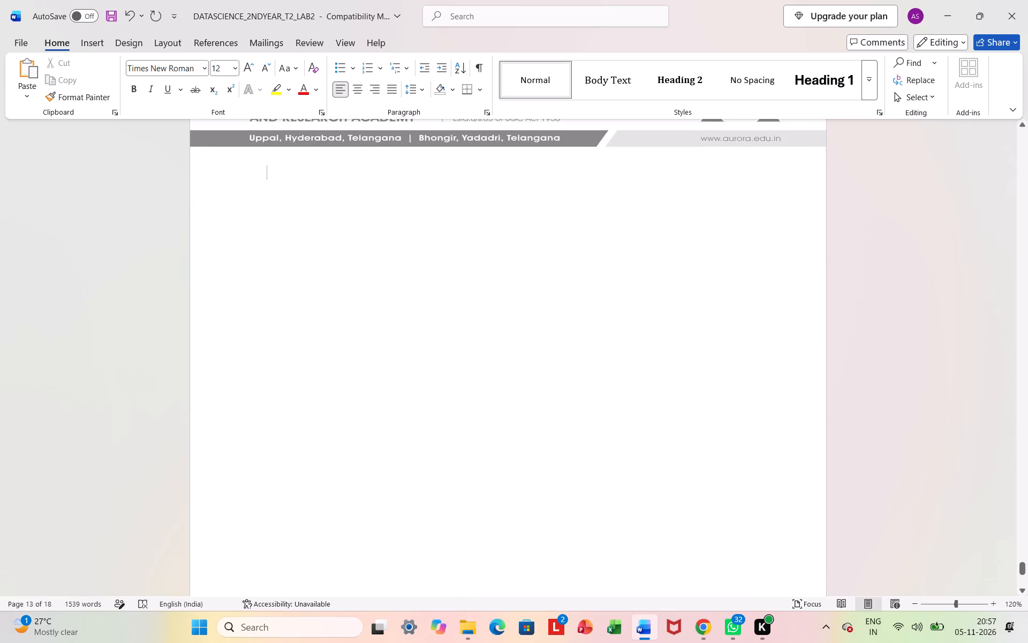
pyautogui.press('BackSpace')
pyautogui.hotkey('ctrl', 's')
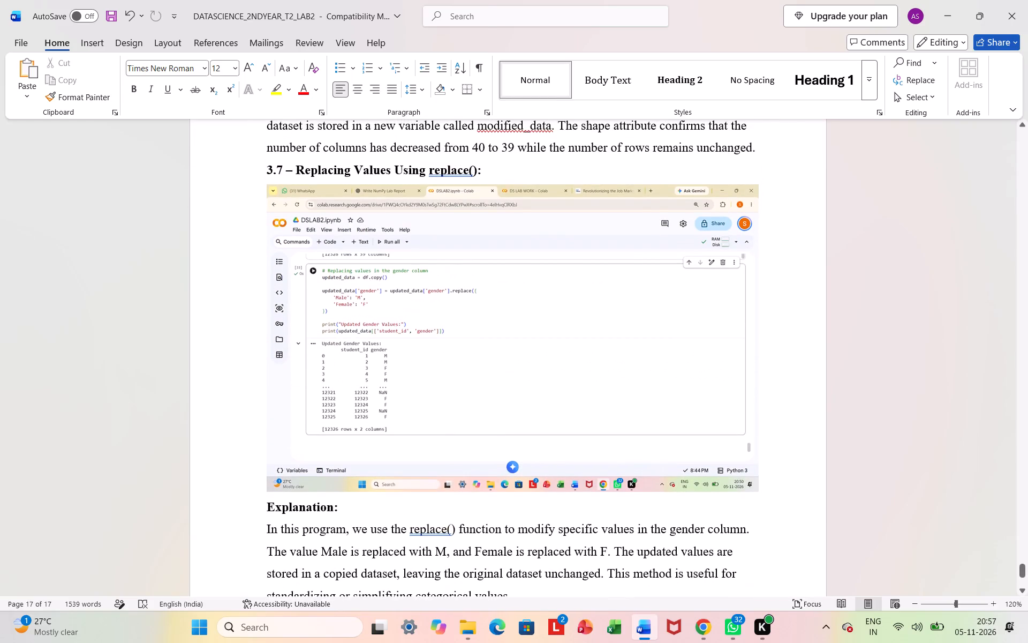
# Review the whole report from the title table to the Colab link, checking page layout and spacing.
pyautogui.scroll(5, 486, 322)
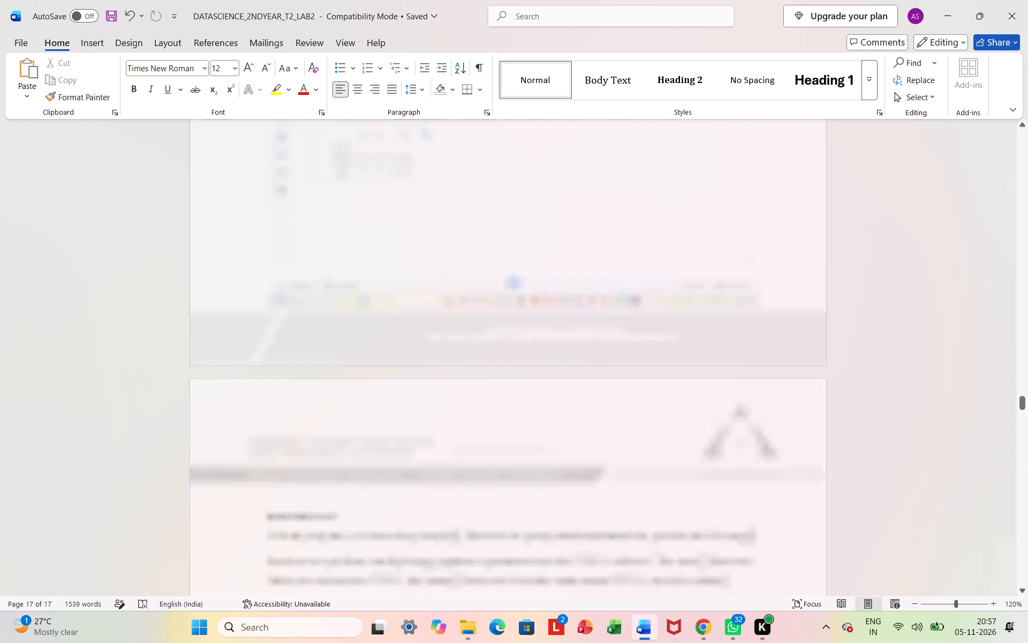
pyautogui.scroll(7, 486, 322)
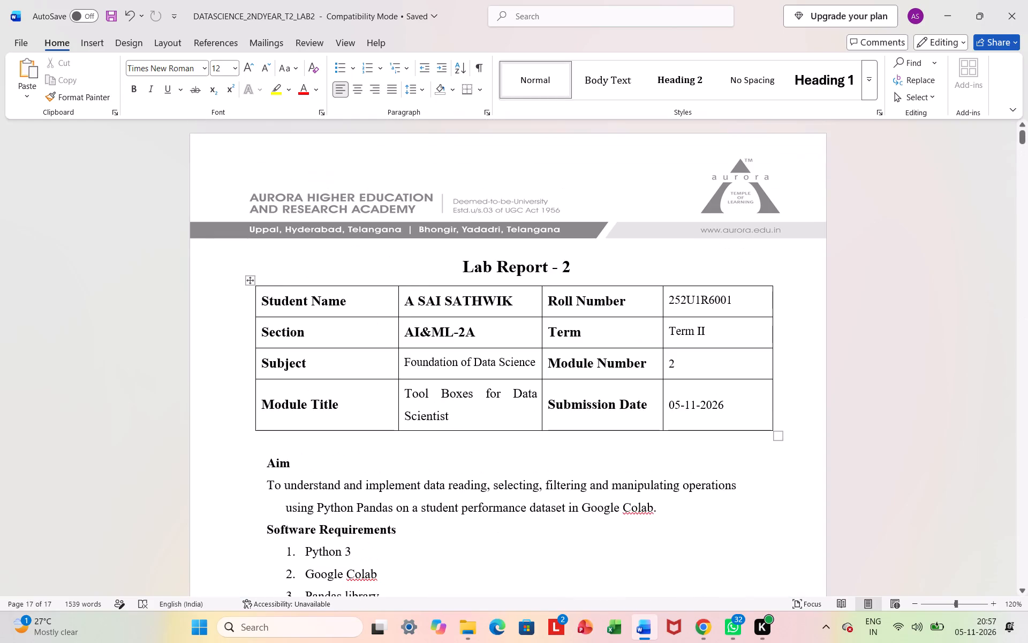
pyautogui.scroll(-1, 413, 429)
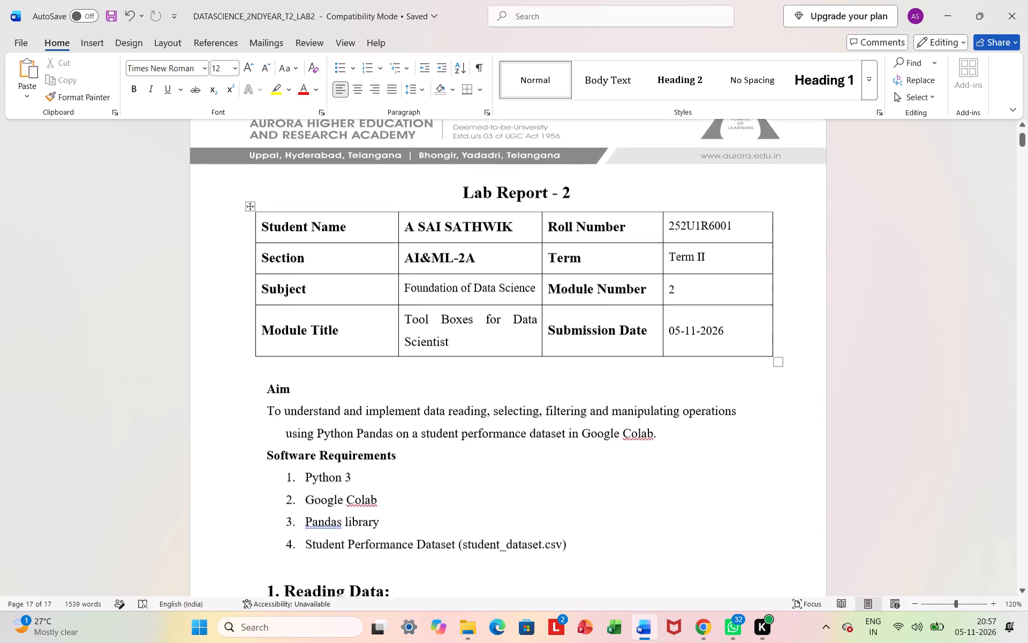
pyautogui.scroll(-1, 413, 429)
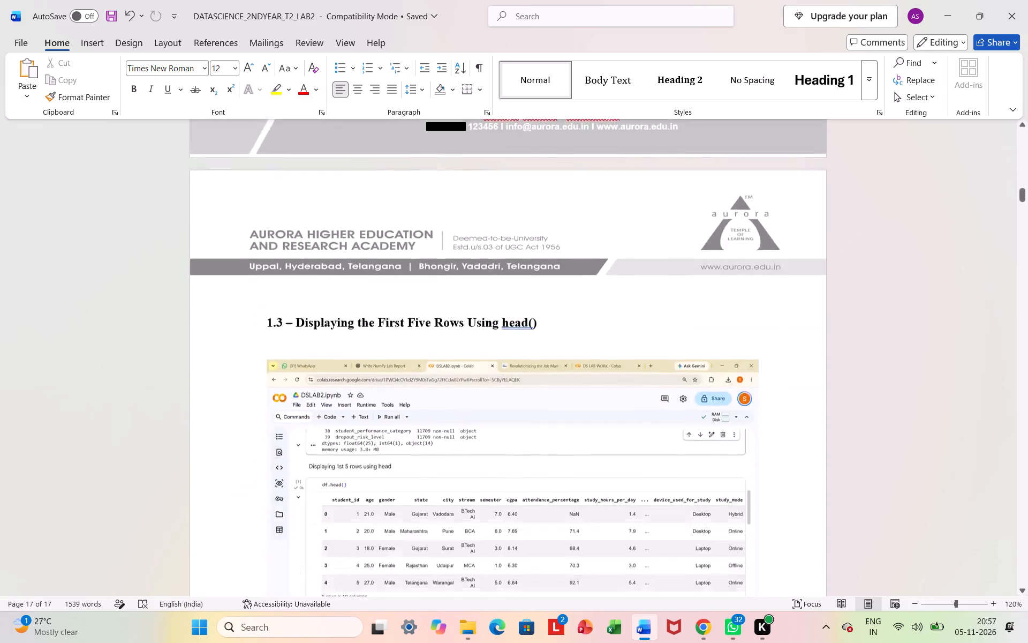
pyautogui.scroll(-3, 413, 429)
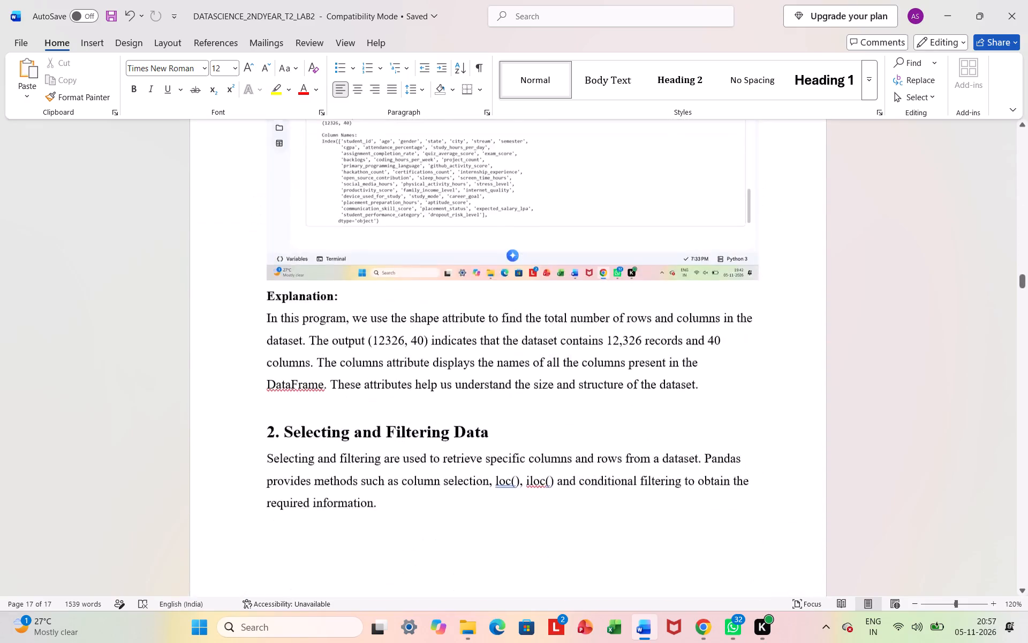
pyautogui.scroll(-5, 413, 429)
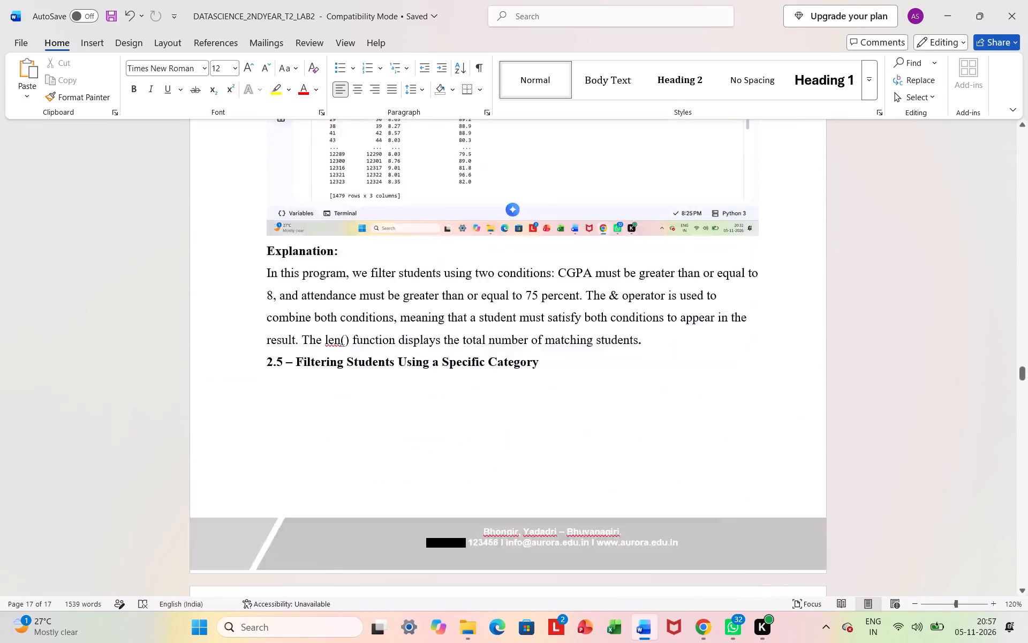
pyautogui.scroll(-4, 413, 429)
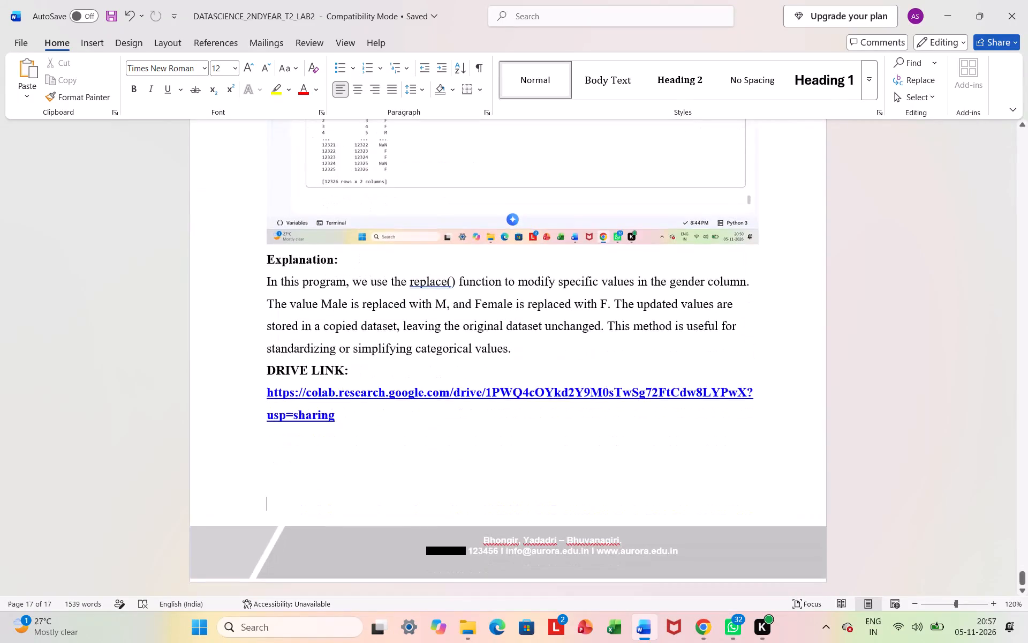
# Export the report as a PDF named DATASCIENCE_2NDYEAR_T2_LAB2 in the Downloads folder.
pyautogui.write('fea')
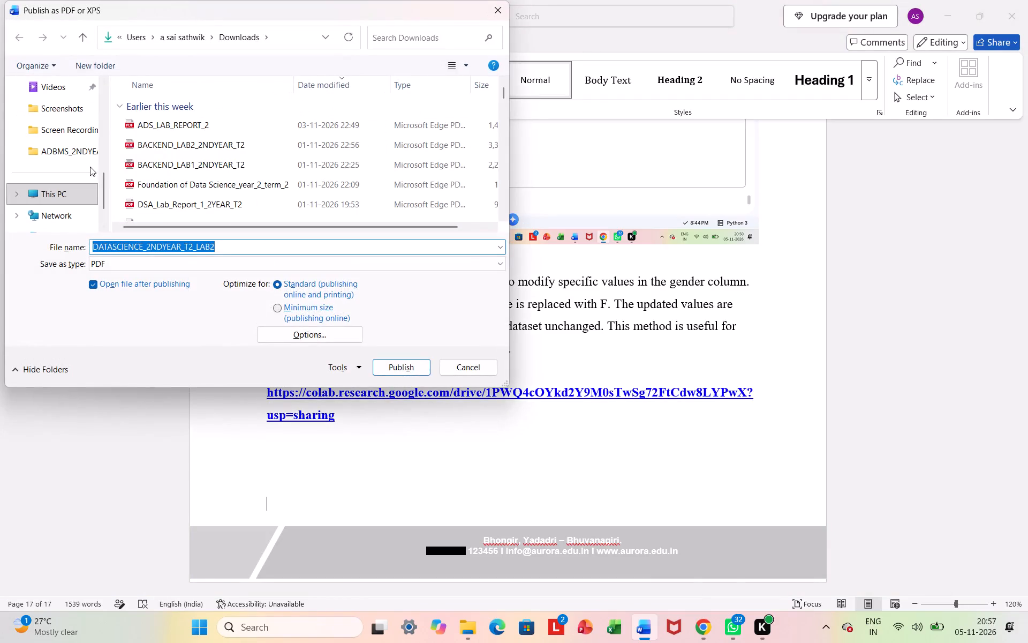
pyautogui.scroll(1, 78, 139)
pyautogui.click(69, 132)
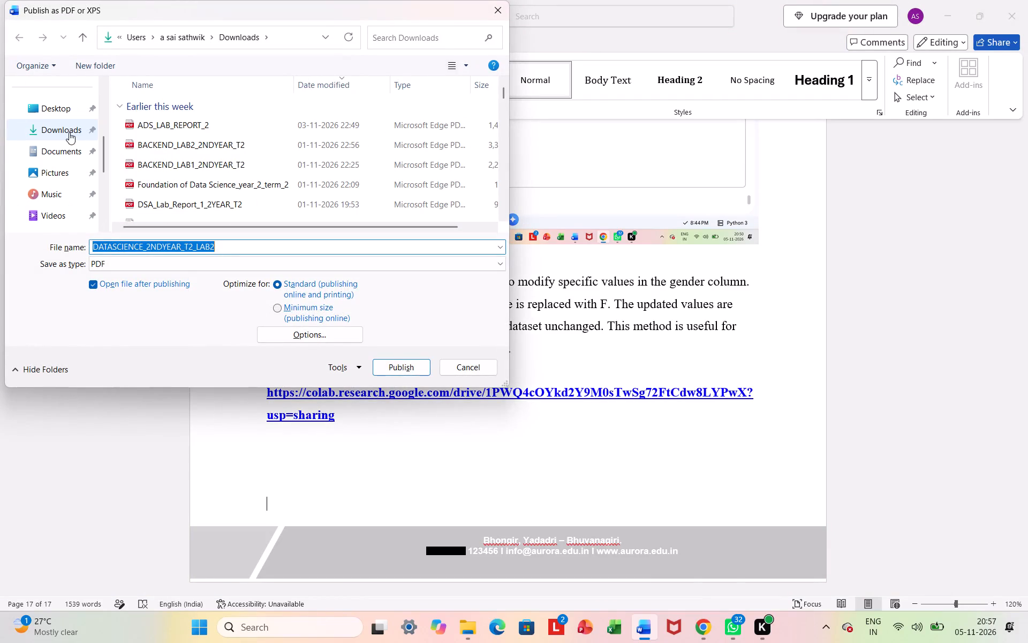
pyautogui.click(397, 362)
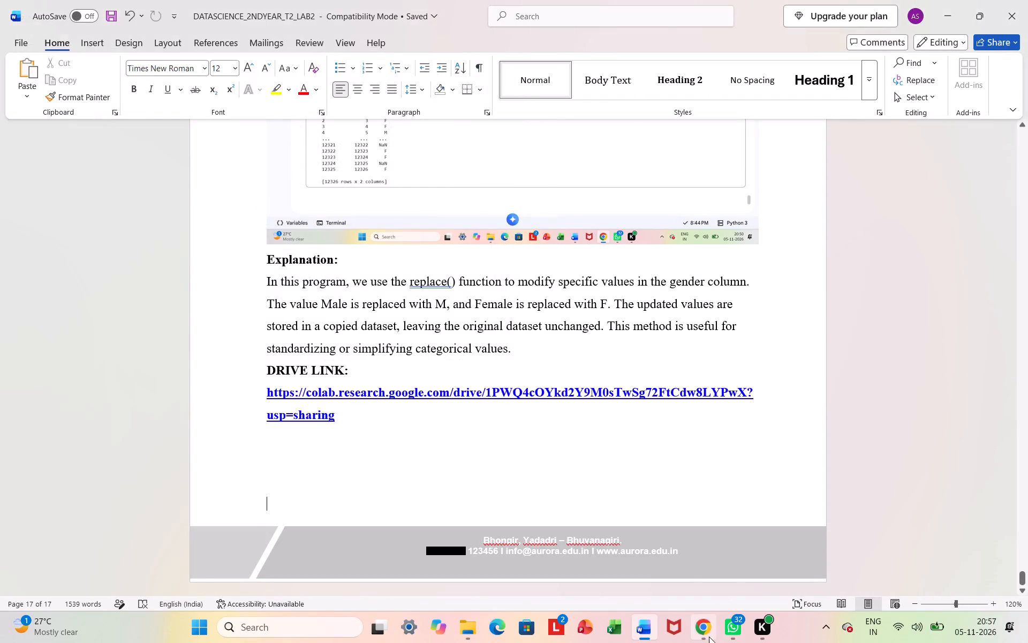